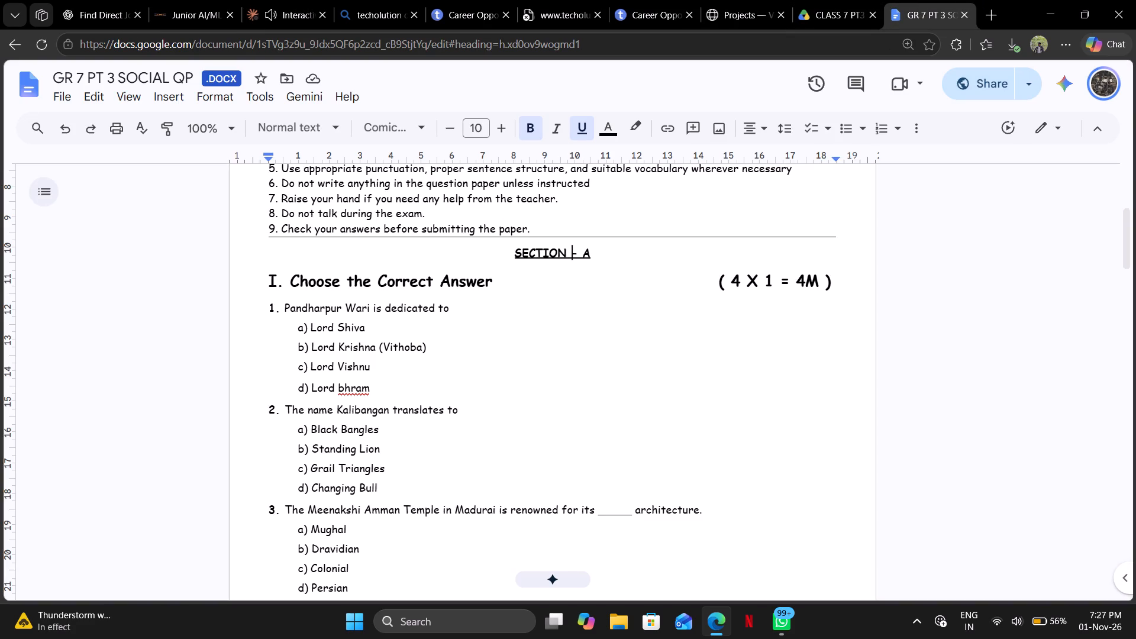
click(793, 207)
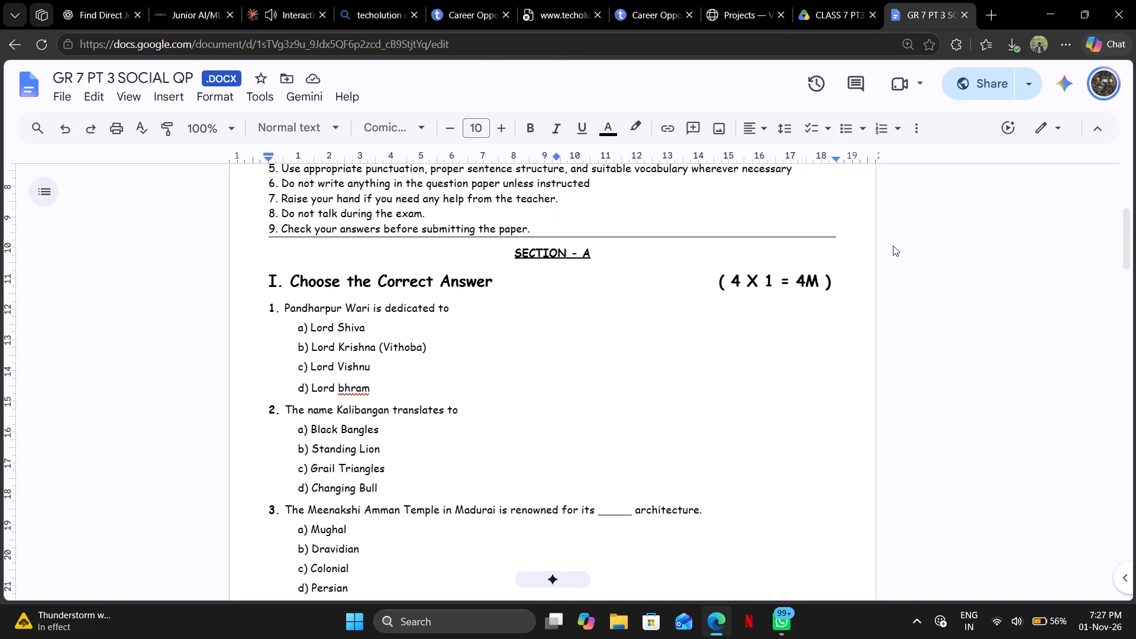
click(893, 248)
click(846, 272)
key(BackSpace)
key(BackSpace)
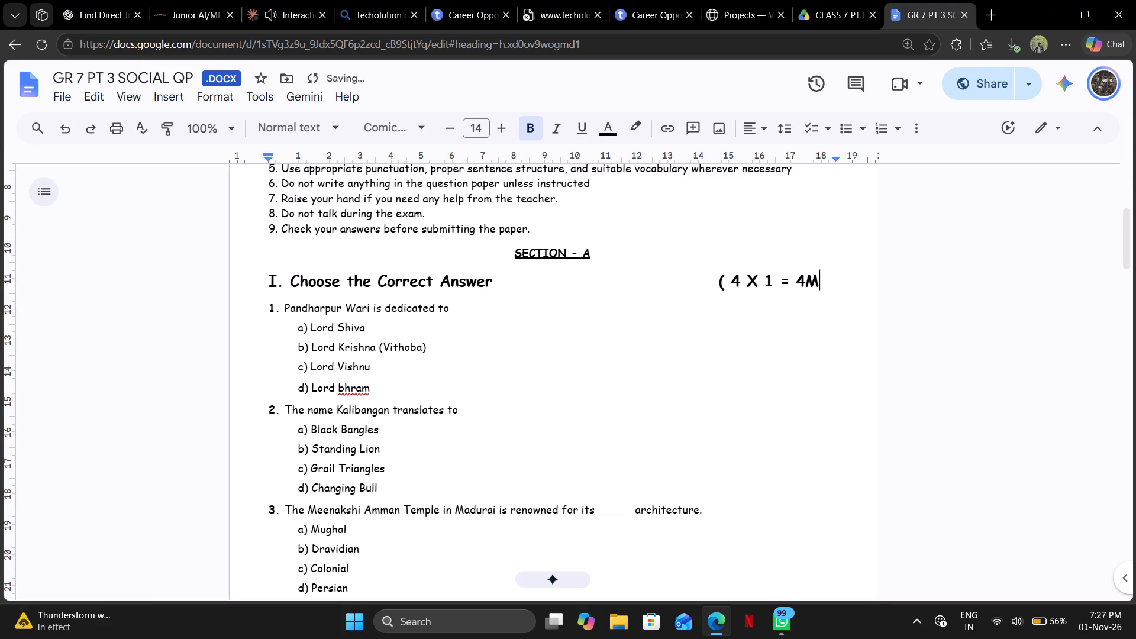
key(bracketright)
Replace the opening parenthesis and its following space in the same marks with "[" so they read "[4 X 1 = 4M]".
key(Down)
key(Left)
key(Left)
key(Left)
key(Left)
key(Left)
key(Up)
key(Right)
key(Right)
key(Right)
key(Right)
key(Right)
key(Right)
key(Right)
key(Right)
key(Right)
key(Right)
key(Right)
key(Right)
key(Right)
key(Right)
key(Right)
key(Right)
key(Right)
key(Right)
key(Right)
key(Right)
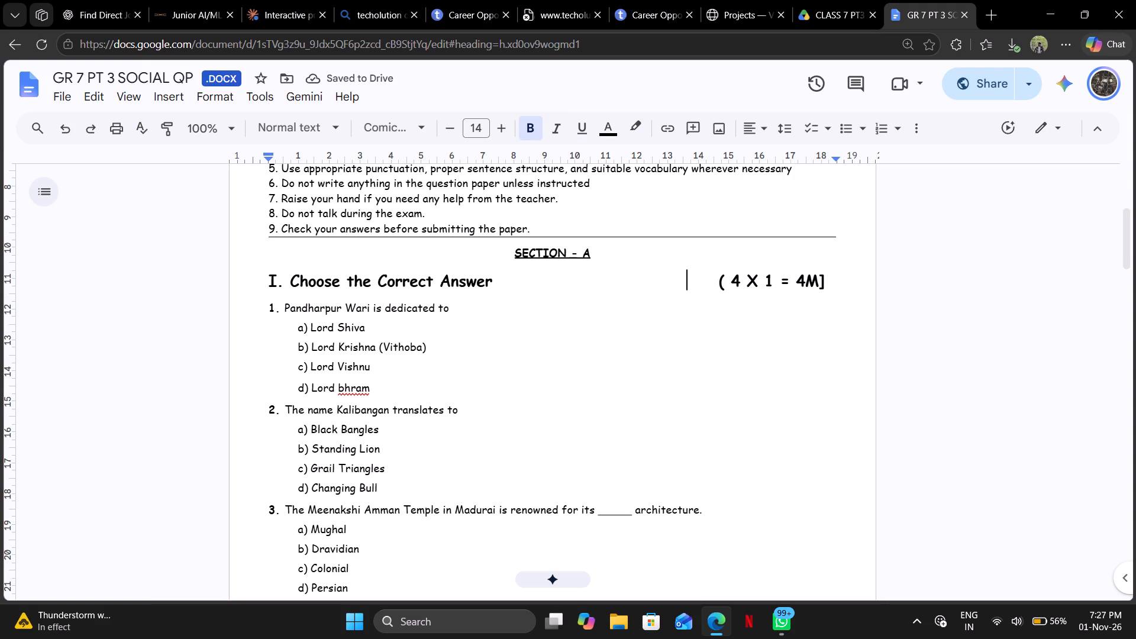
key(Left)
key(Left)
key(Right)
key(BackSpace)
key(BackSpace)
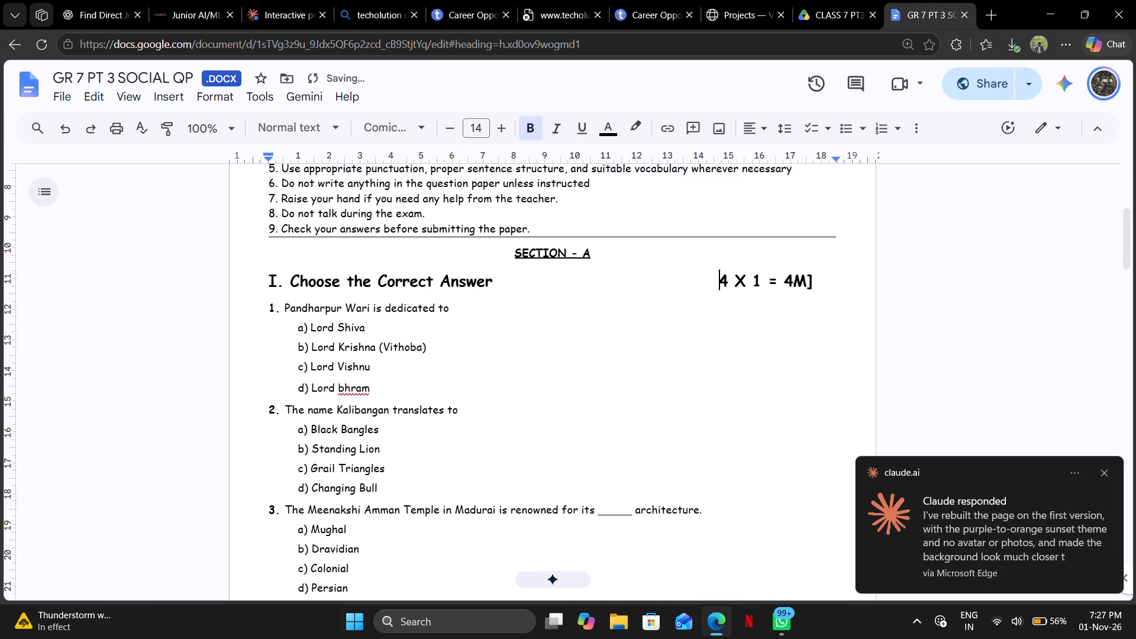
key(bracketleft)
Adjust the spaces before "[4 X 1 = 4M]" so the marks end near the page's right margin.
key(Left)
key(space)
key(space)
key(space)
key(space)
key(space)
key(space)
key(space)
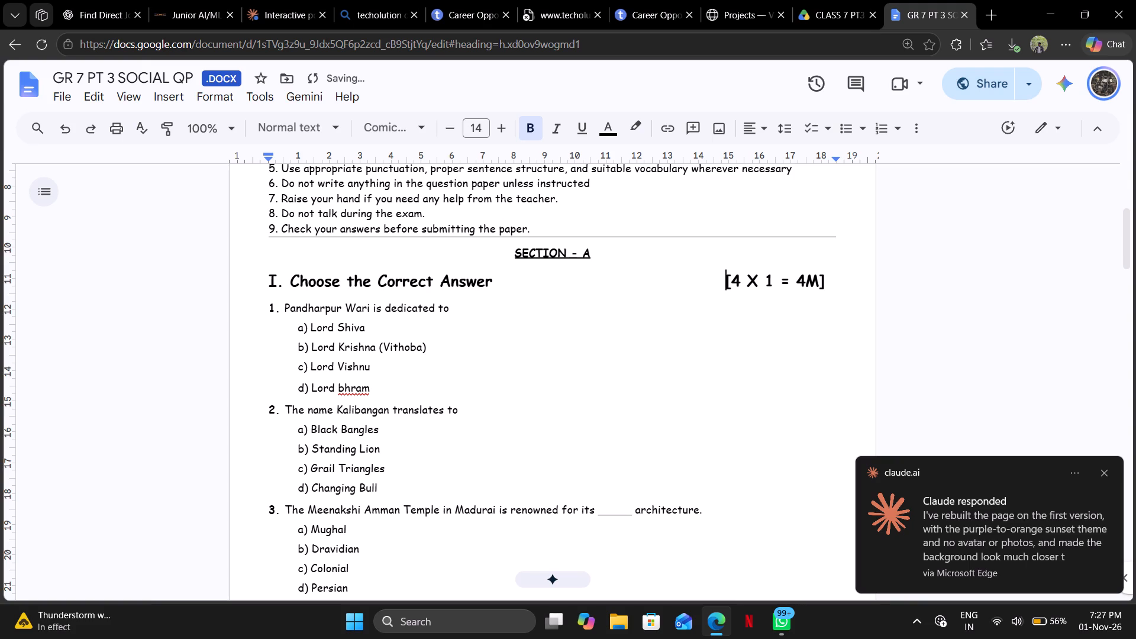
key(BackSpace)
key(BackSpace)
key(BackSpace)
key(BackSpace)
key(BackSpace)
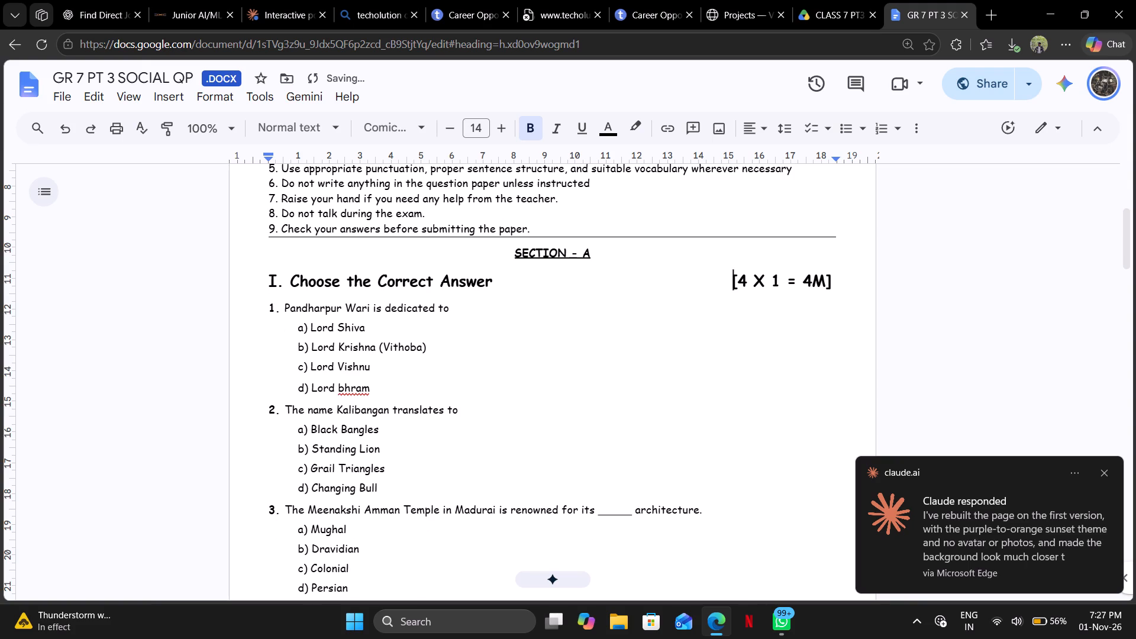
Select the whole "SECTION - A" heading above the first question.
key(Down)
key(Down)
scroll(846, 272, down, 1)
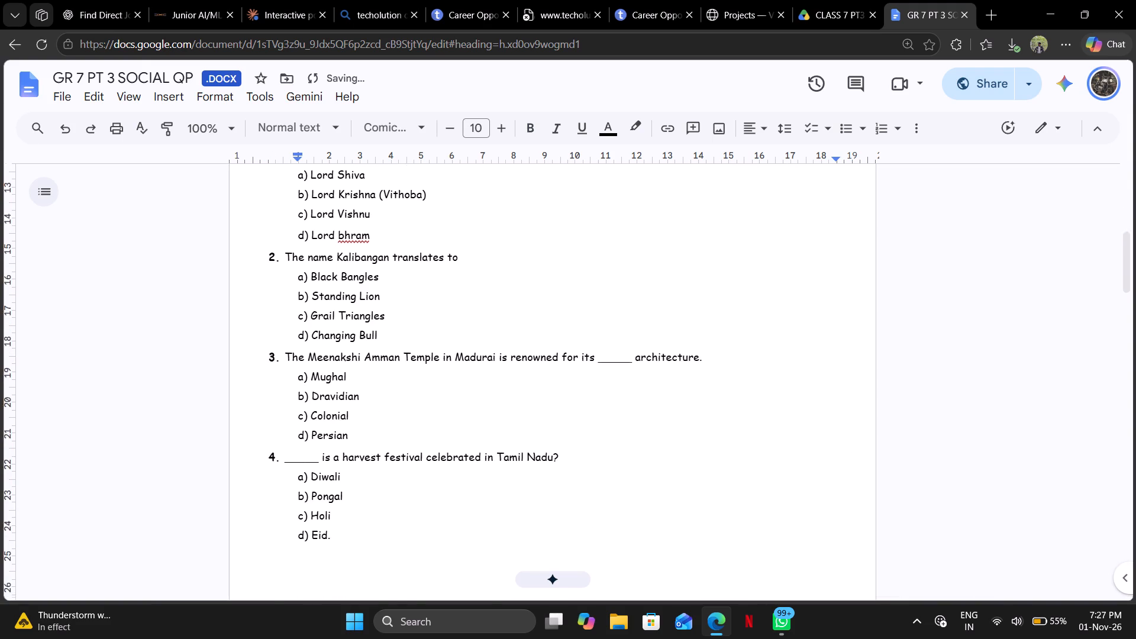
scroll(846, 272, down, 1)
scroll(566, 318, up, 4)
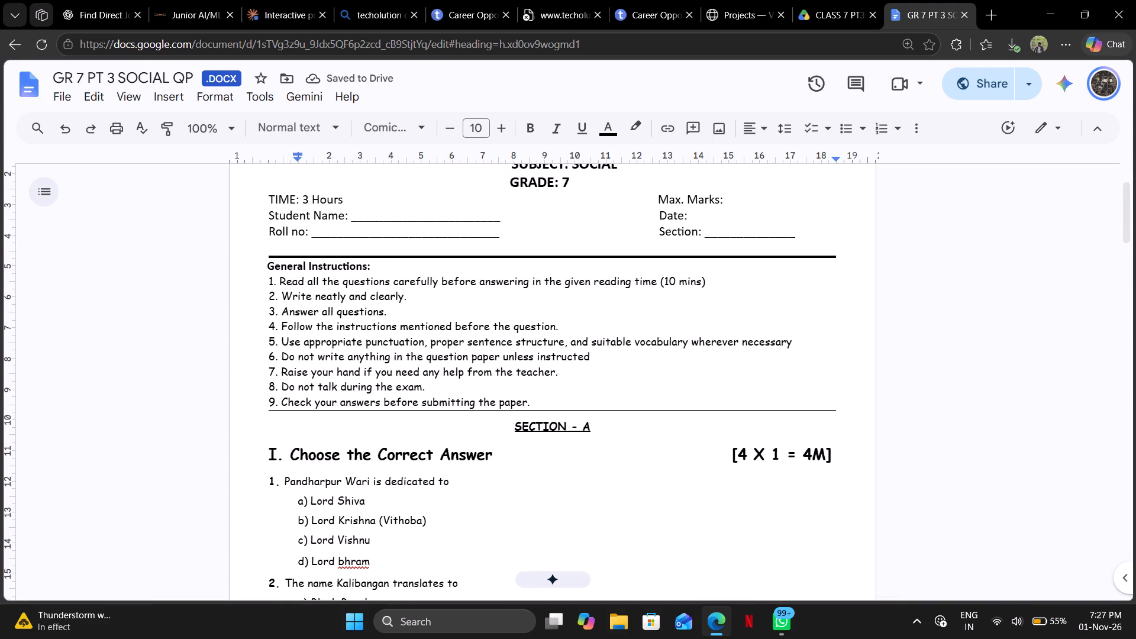
scroll(540, 410, down, 1)
click(609, 393)
drag(610, 396, 515, 402)
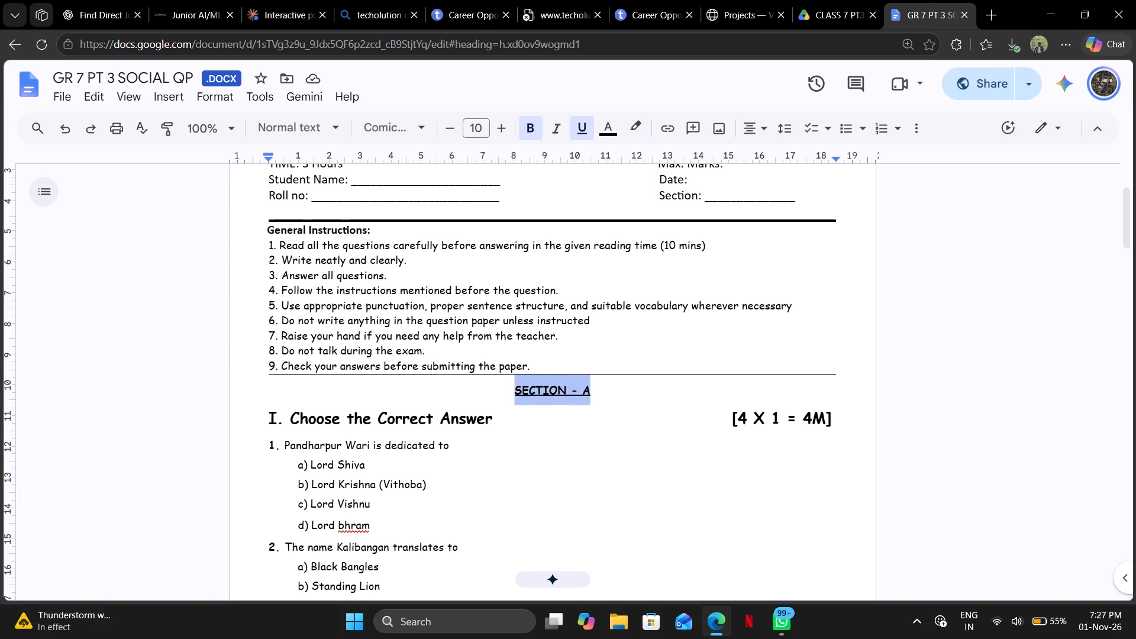
drag(515, 402, 507, 400)
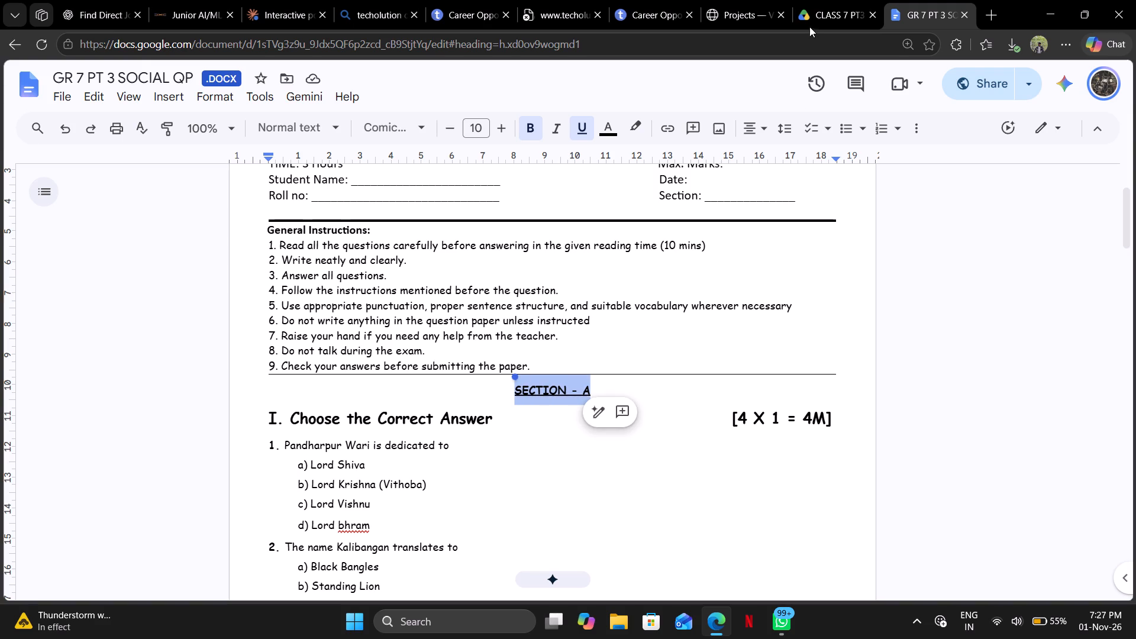
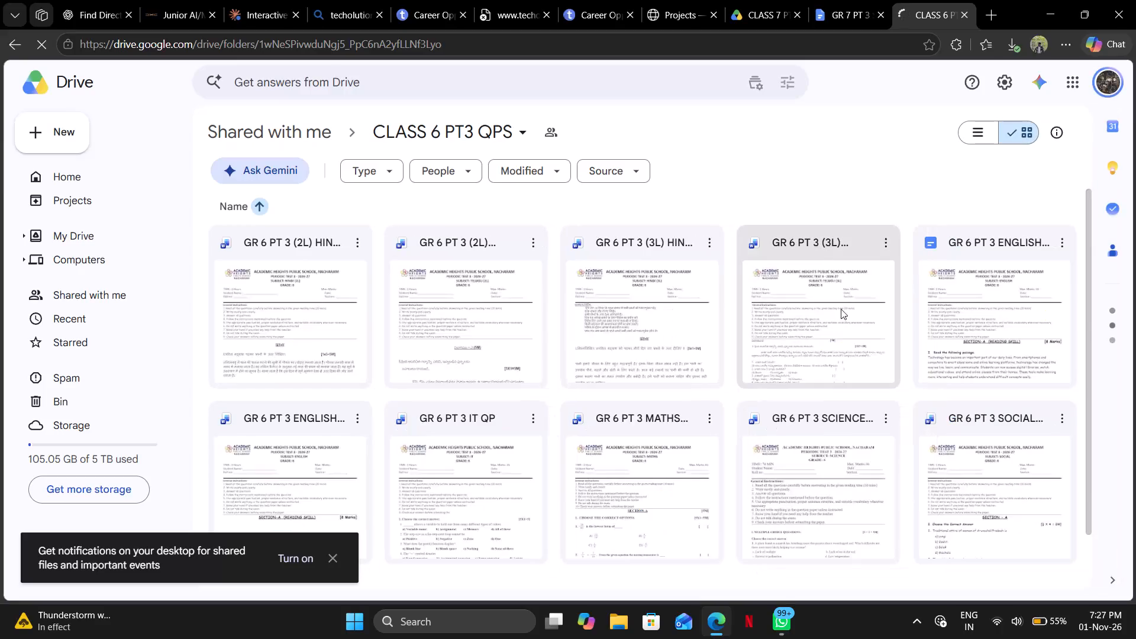
Open the GR 6 PT 3 SOCIAL QP document from the CLASS 6 PT3 QPS folder and close the folder.
click(978, 466)
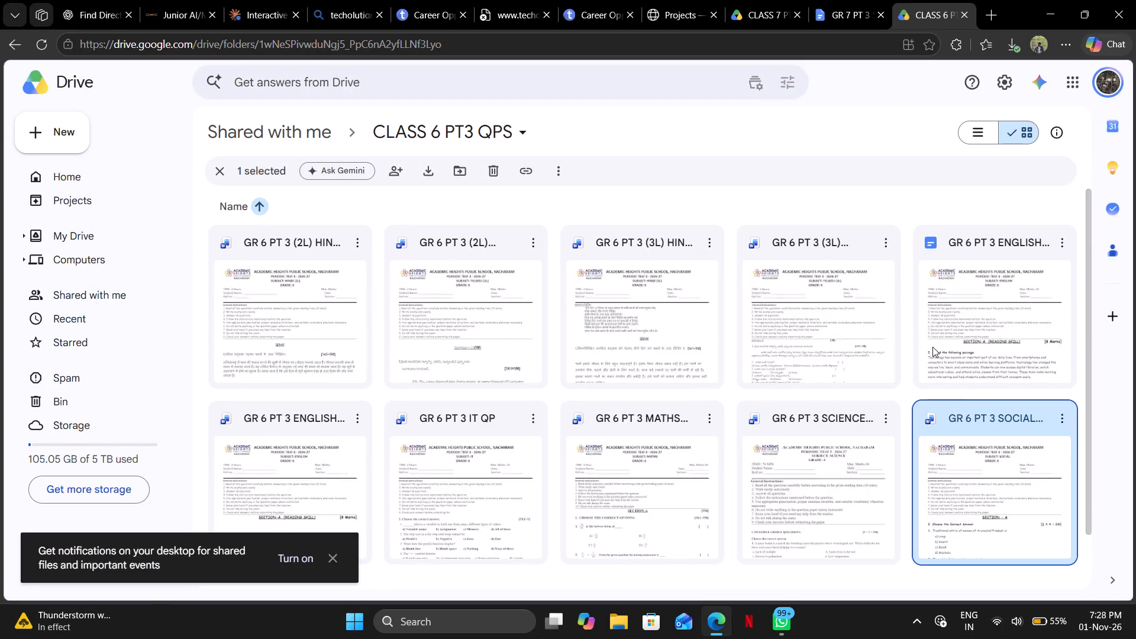
double_click(950, 439)
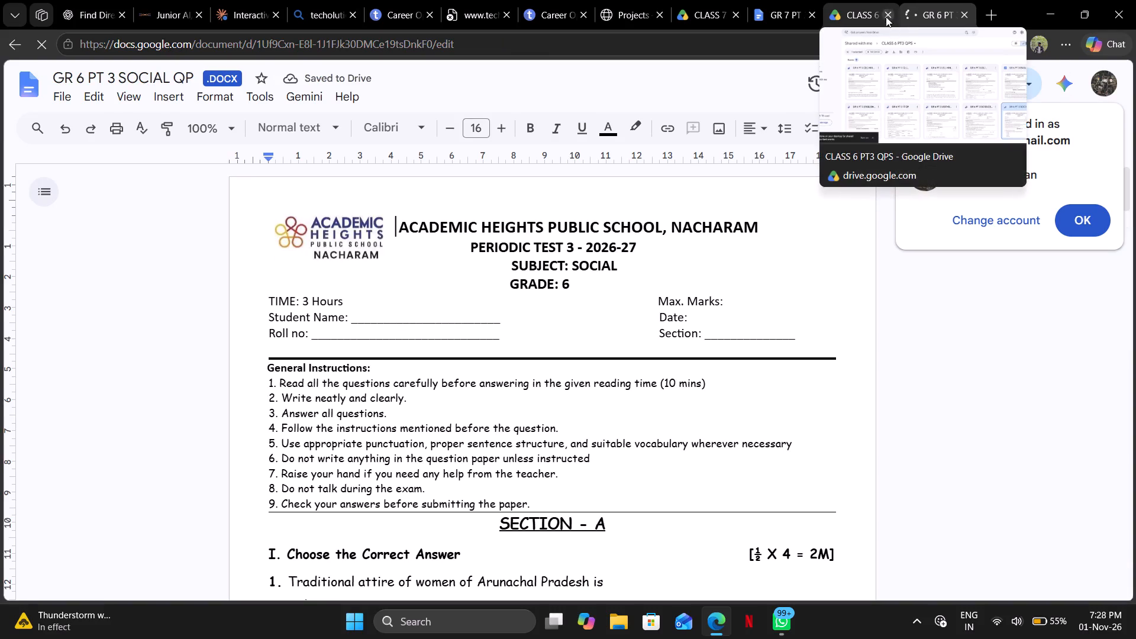
click(883, 9)
Check the font sizes of the options, questions, "Choose the Correct Answer" heading and "SECTION - A" in the Grade 6 paper, and close it.
scroll(485, 457, down, 2)
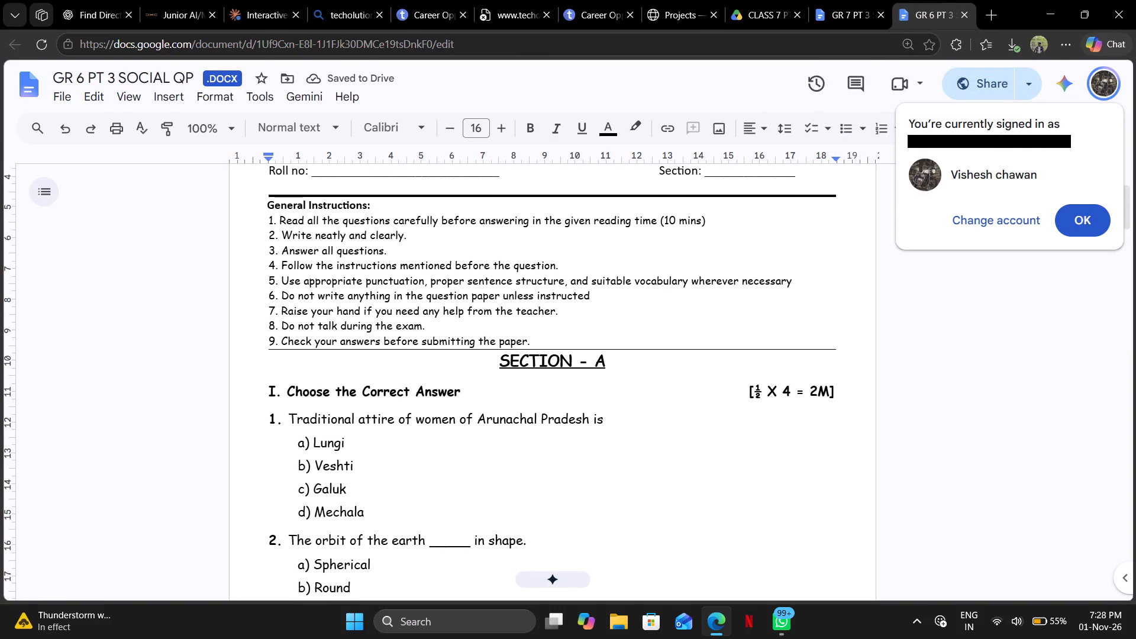
click(488, 418)
drag(458, 496, 297, 492)
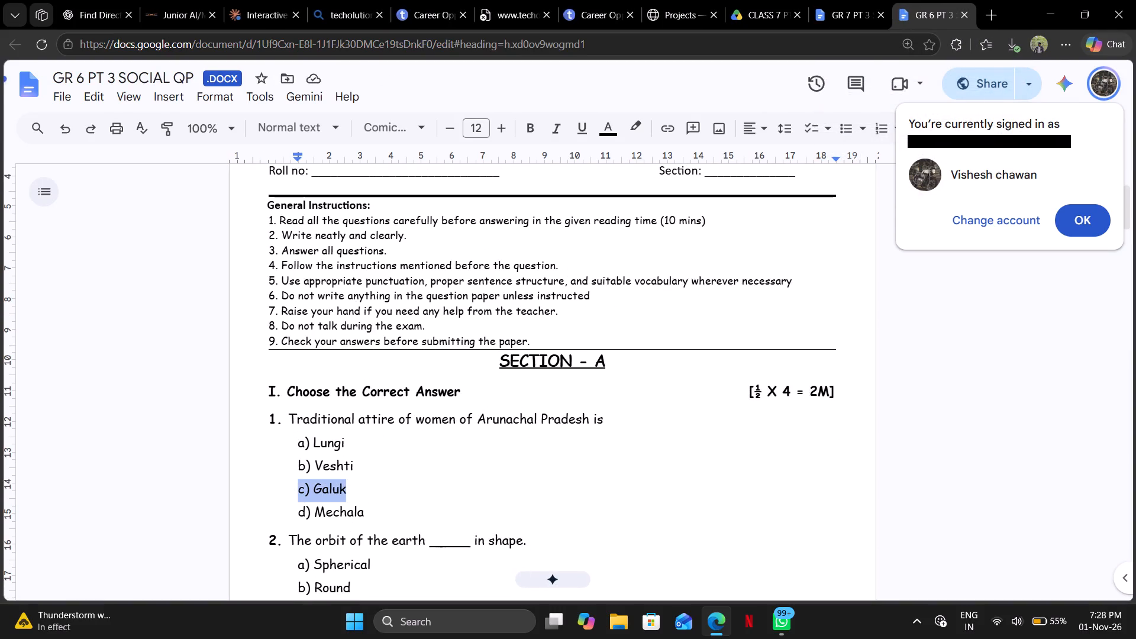
click(486, 451)
drag(487, 423, 361, 415)
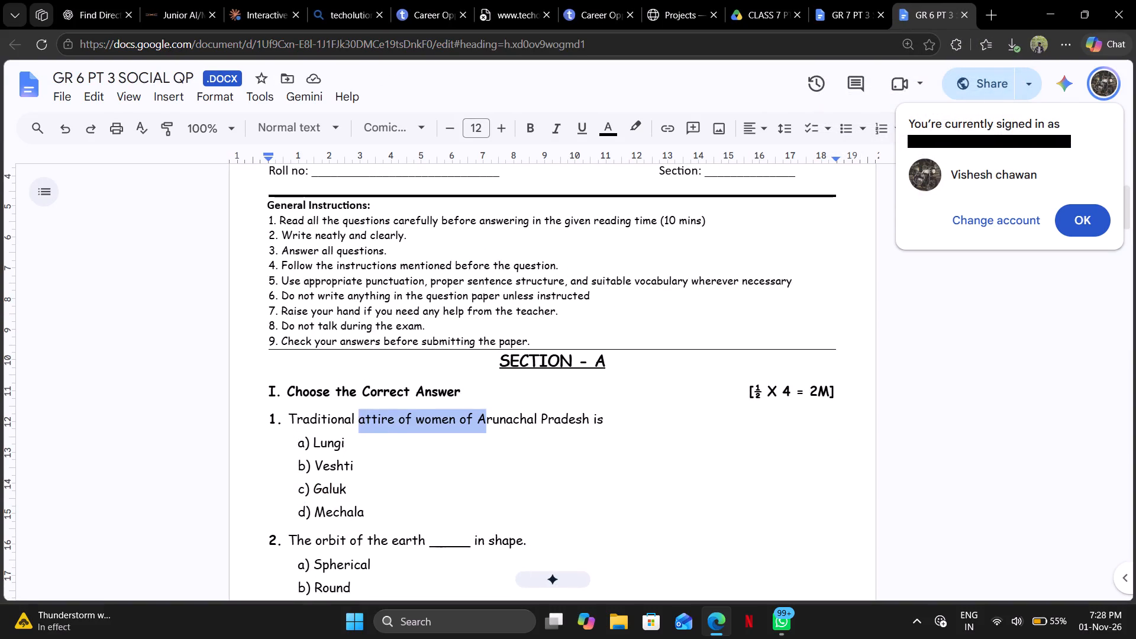
drag(361, 415, 340, 386)
click(359, 389)
drag(377, 392, 308, 391)
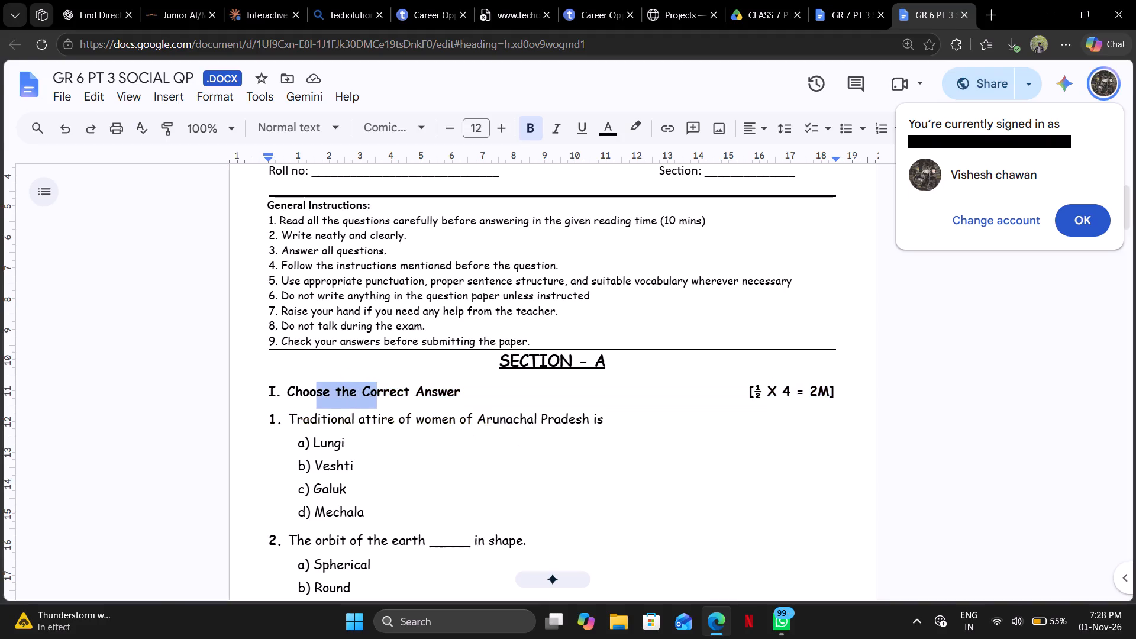
drag(308, 391, 308, 388)
click(457, 377)
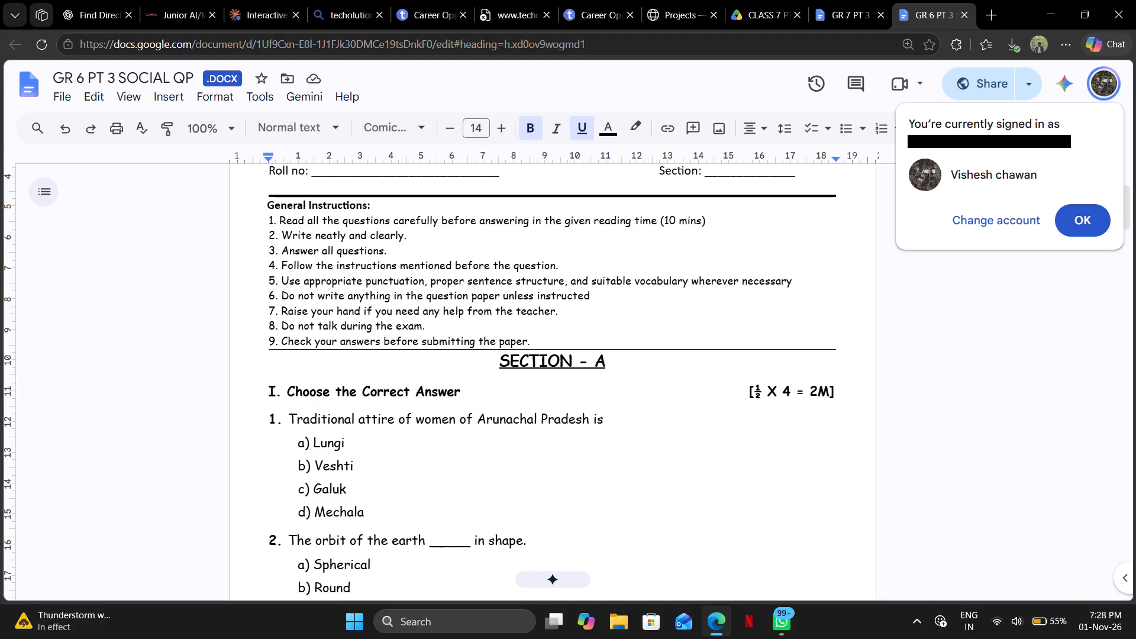
drag(495, 415, 451, 415)
drag(612, 362, 483, 360)
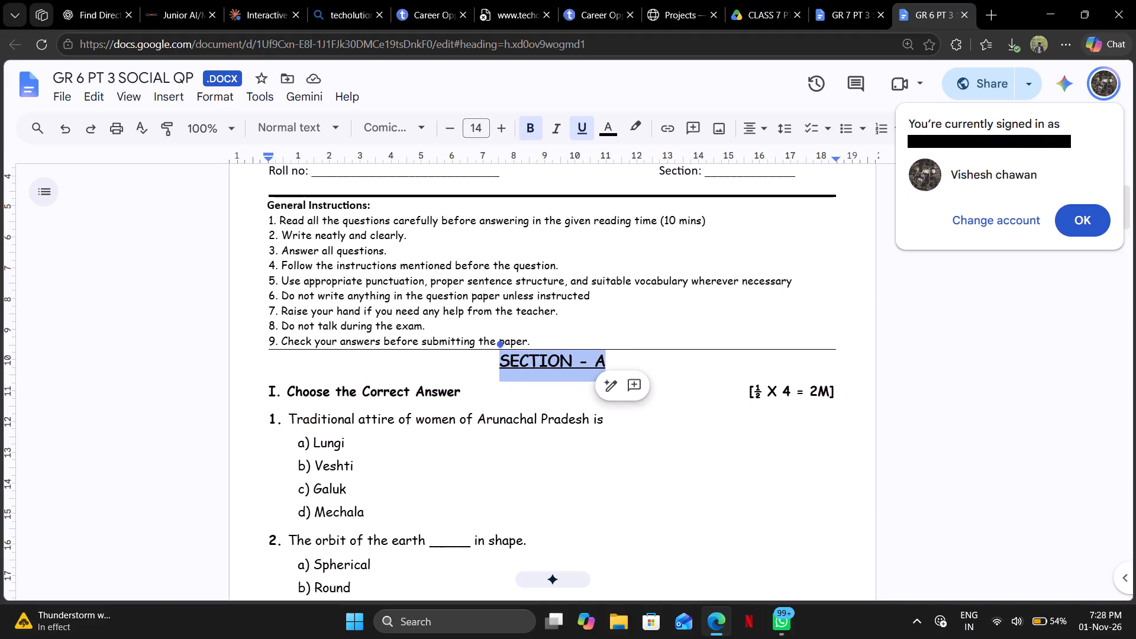
click(628, 299)
click(967, 17)
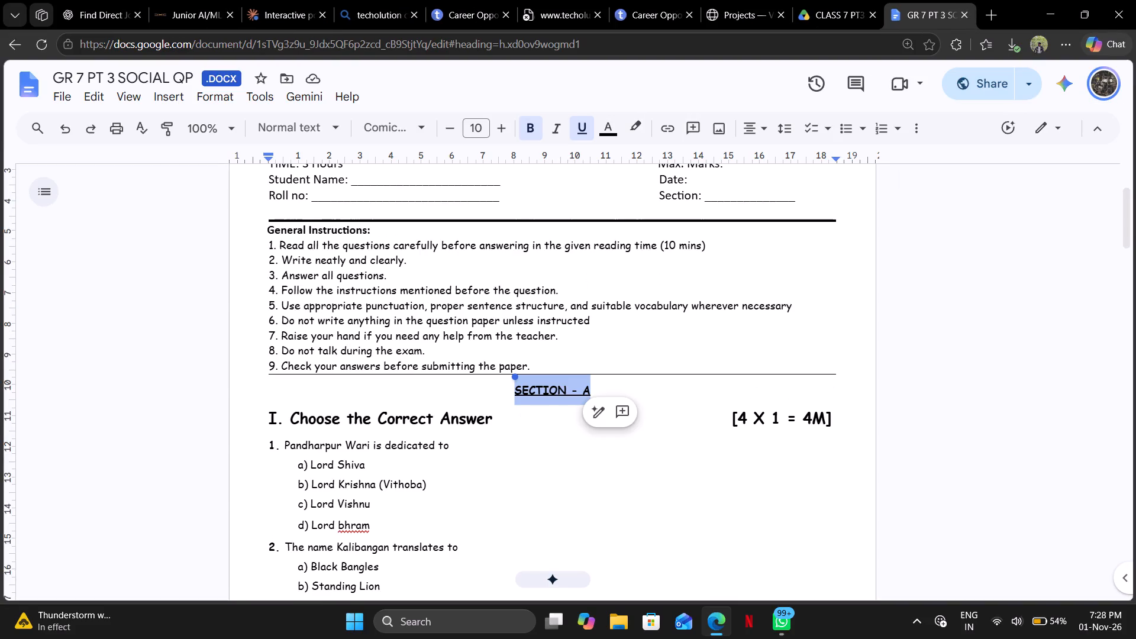
In the Grade 7 paper, set the text from "I. Choose the Correct Answer" through question 4's last option to font size 12.
click(615, 365)
drag(602, 477, 530, 454)
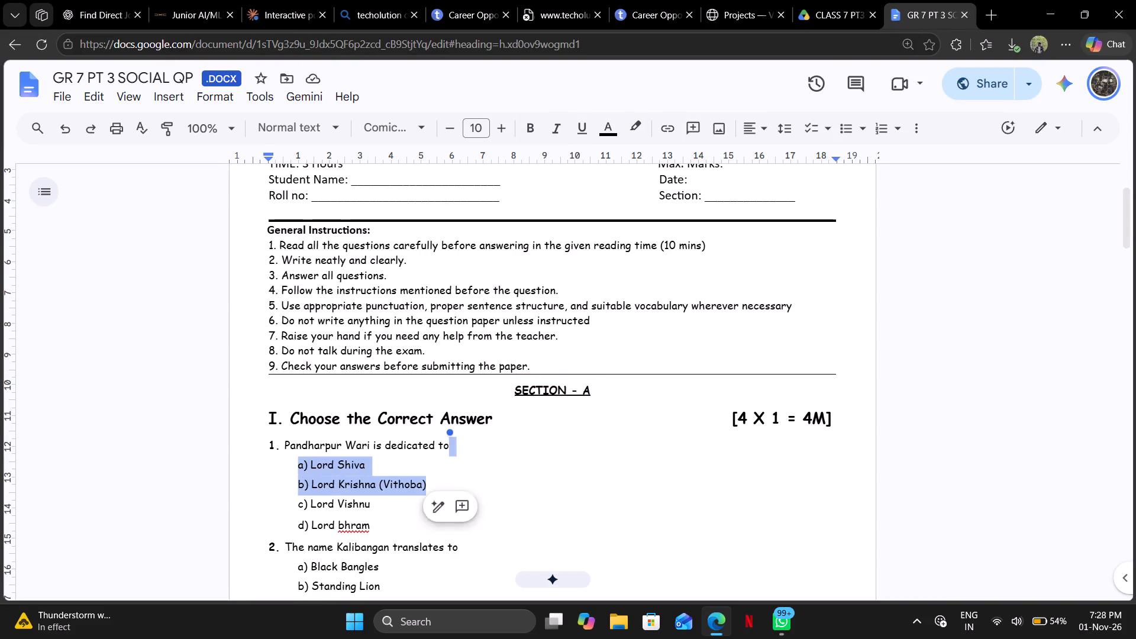
click(714, 430)
key(Left)
key(Left)
key(Left)
key(Left)
key(Left)
key(Left)
key(Left)
key(Left)
key(Left)
key(Left)
key(Left)
key(Left)
key(Left)
key(Left)
key(Left)
key(Left)
key(Left)
key(Left)
key(Left)
key(Left)
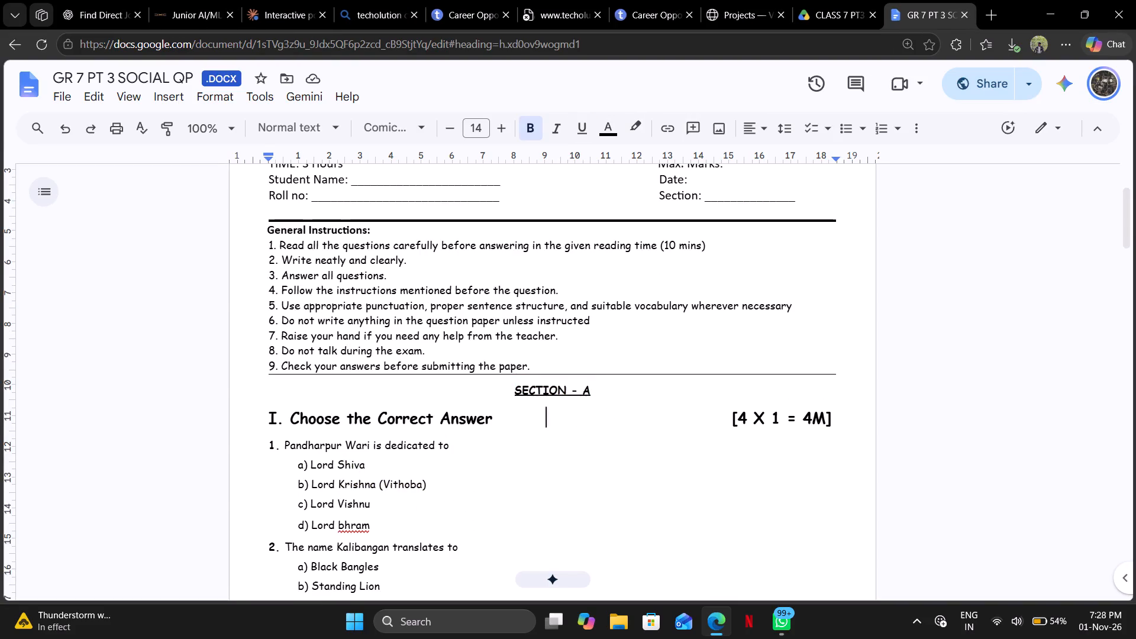
key(Left)
key(Left)
key(Left)
key(Left)
key(Left)
key(Left)
key(Left)
key(Left)
key(Left)
key(Left)
key(Left)
key(Left)
key(Left)
key(Left)
key(Left)
key(Left)
key(Left)
key(Left)
key(Left)
key(Left)
key(Left)
key(shift+Down)
key(shift+Down)
key(shift+Down)
key(shift+Down)
key(shift+Down)
key(shift+Down)
key(shift+Down)
key(shift+Down)
key(shift+Down)
key(shift+Down)
key(shift+Down)
key(shift+Down)
key(shift+Down)
key(shift+Down)
key(shift+Down)
key(shift+Down)
key(shift+Down)
key(shift+Down)
key(shift+Down)
key(shift+Down)
key(shift+Down)
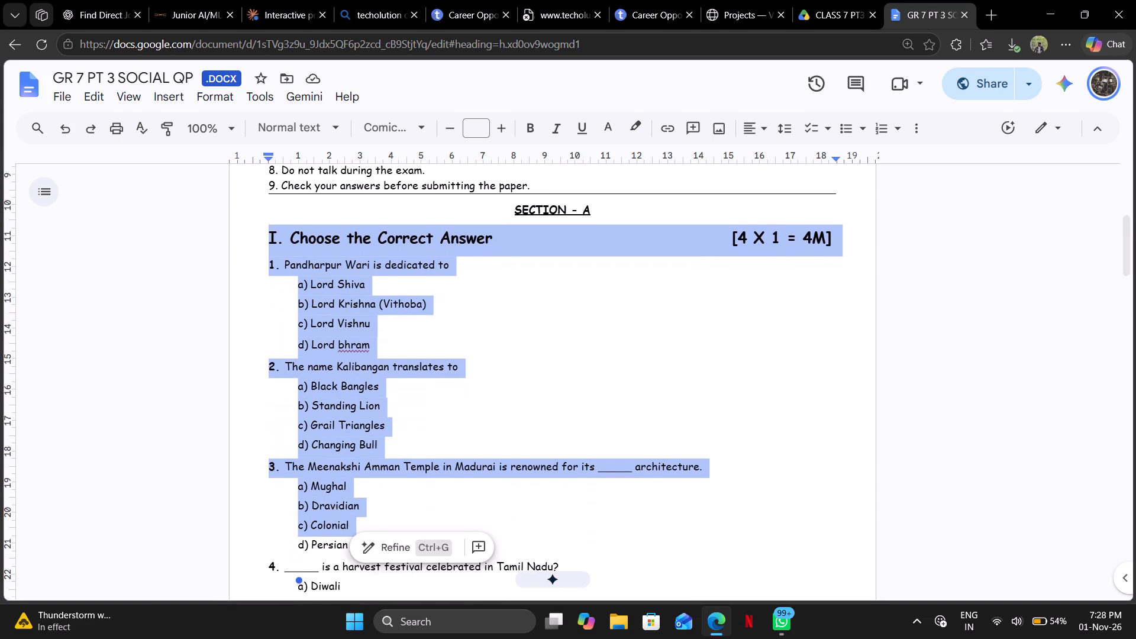
key(shift+Down)
key(shift+Down)
key(shift+Down)
key(shift+Down)
key(shift+Up)
key(shift+Up)
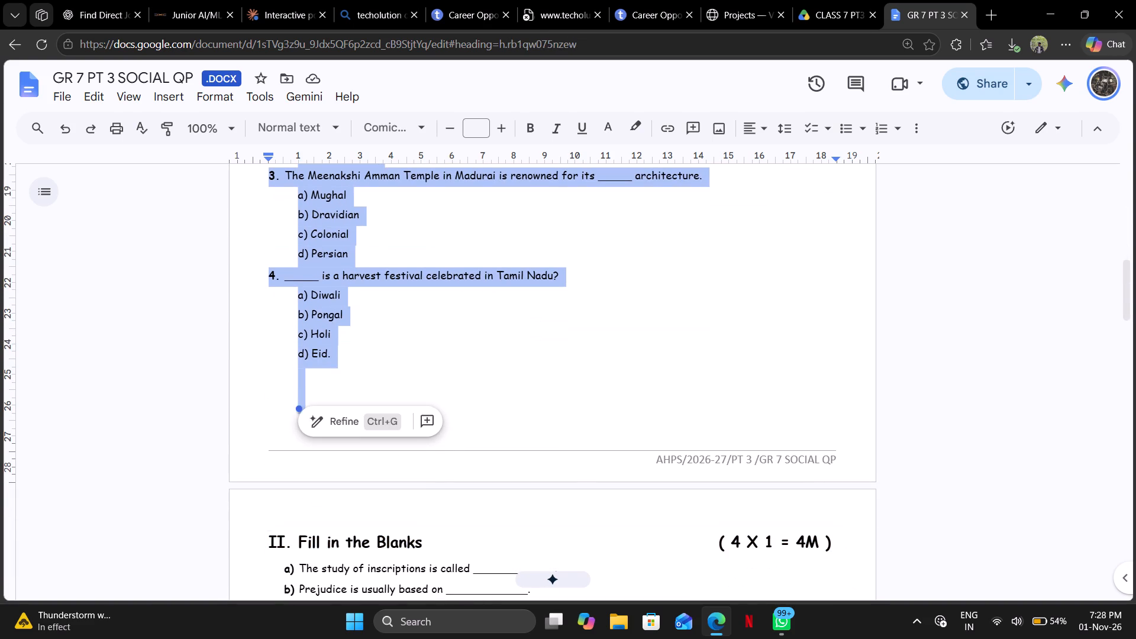
key(shift+Up)
key(shift+Up)
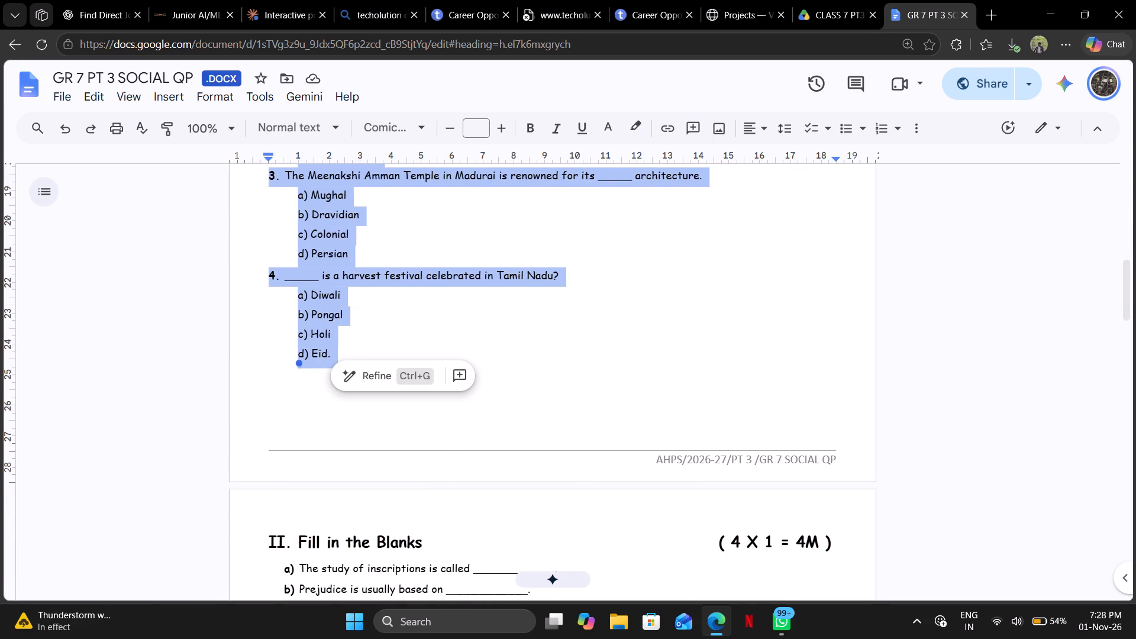
click(463, 133)
click(477, 269)
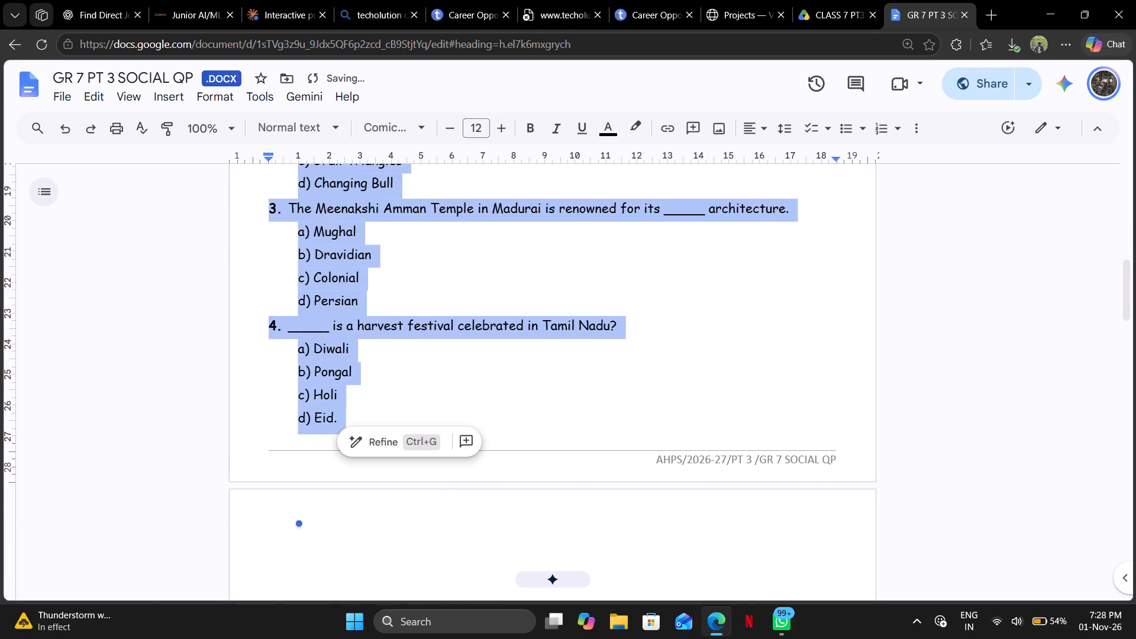
Set the "SECTION - A" heading to font size 14.
scroll(547, 275, up, 5)
scroll(547, 275, down, 1)
click(460, 437)
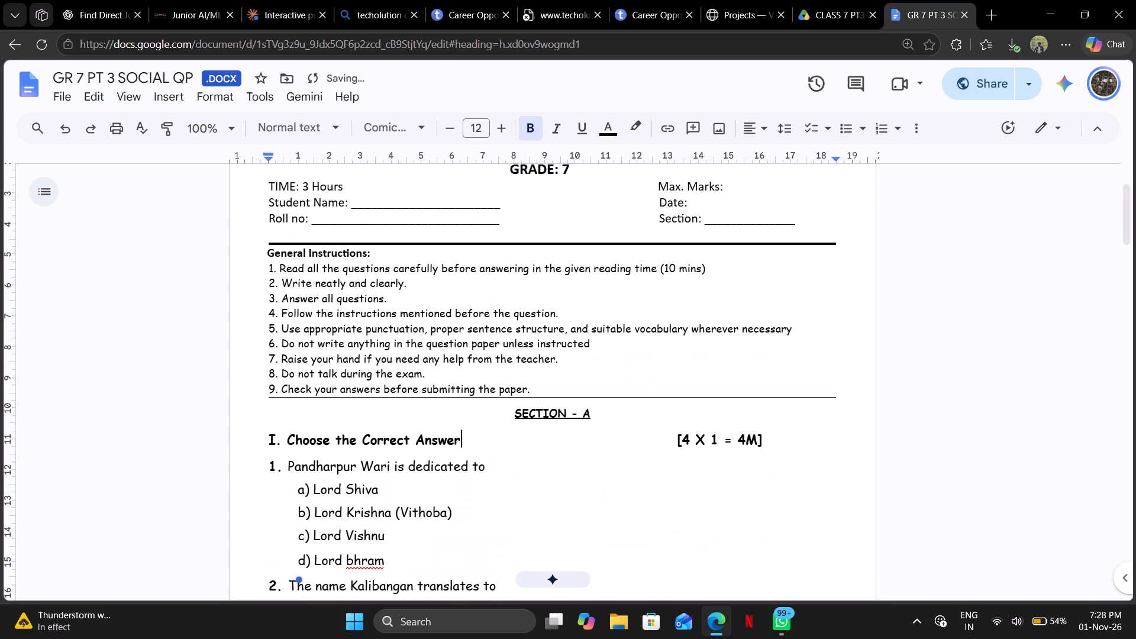
drag(622, 427, 517, 406)
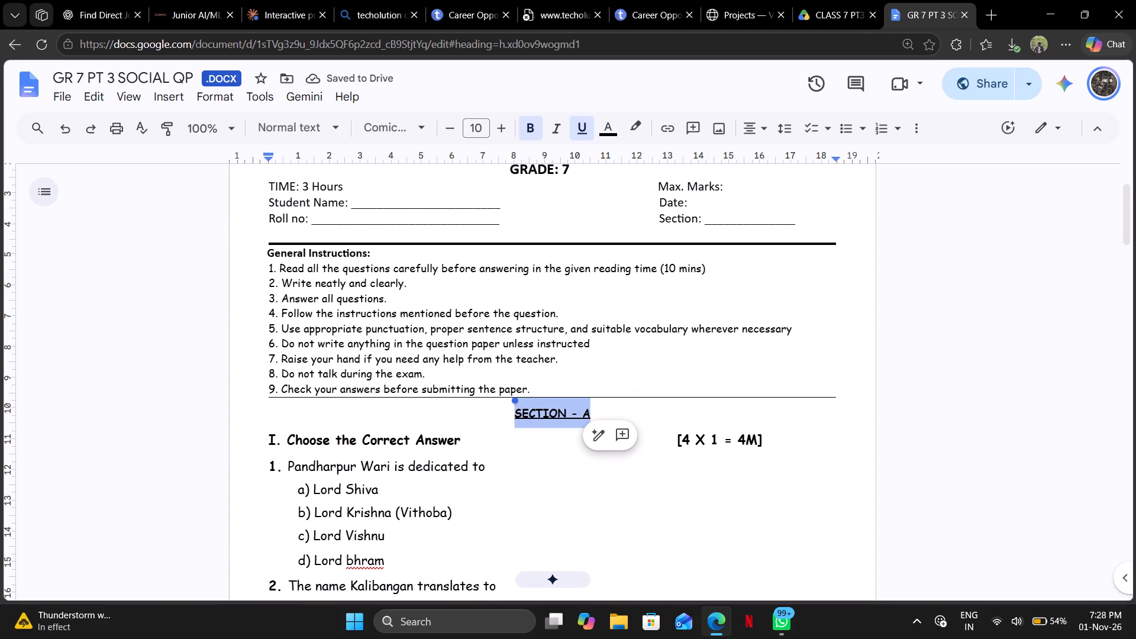
double_click(501, 128)
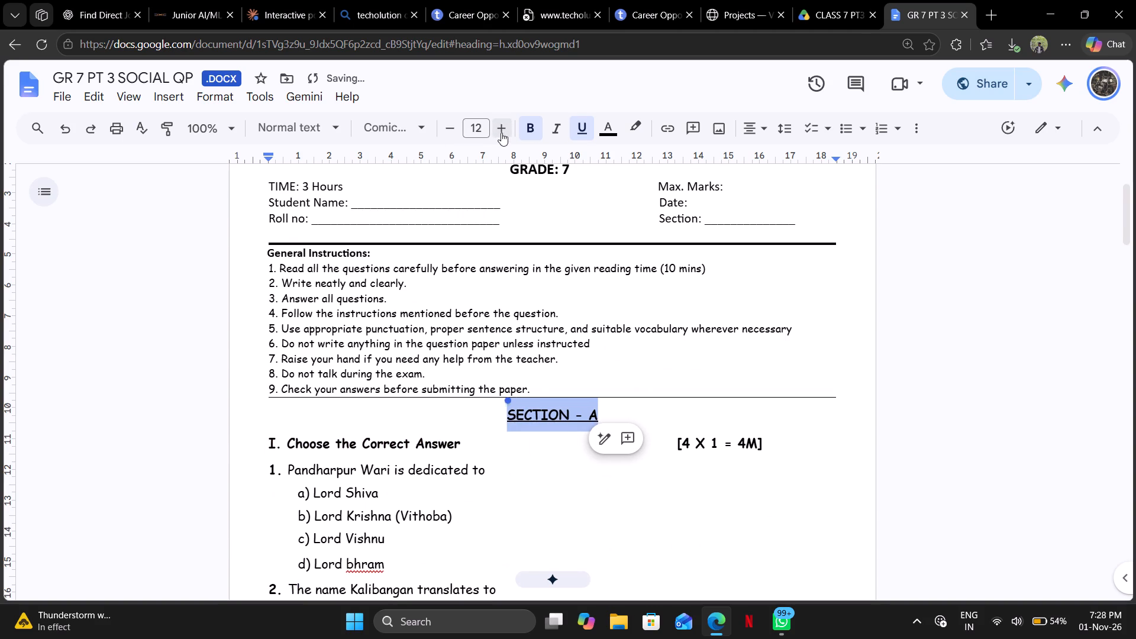
click(501, 133)
click(538, 396)
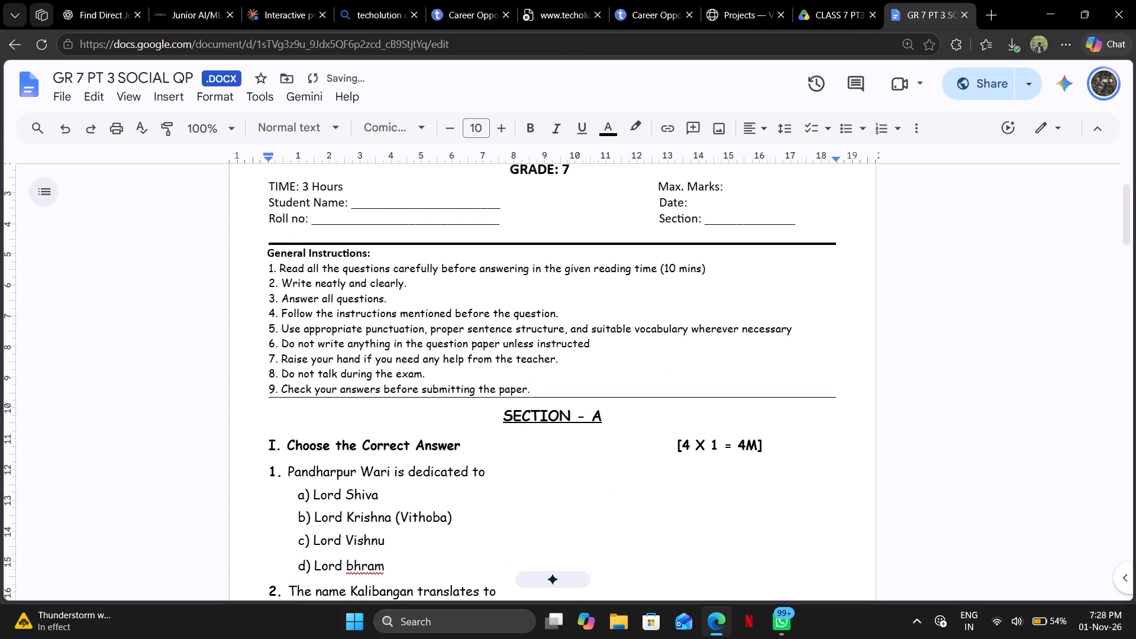
click(595, 433)
drag(608, 418, 494, 414)
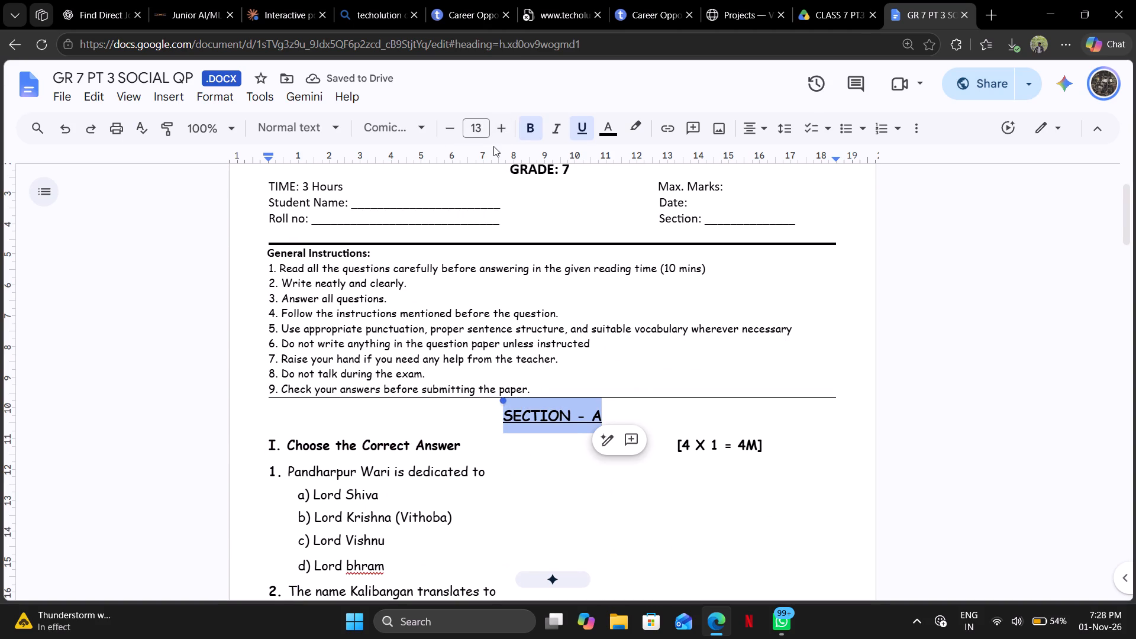
click(506, 119)
click(511, 409)
Add spaces before "[4 X 1 = 4M]" in the "Choose the Correct Answer" line so the marks end at the page's right margin.
scroll(385, 519, down, 2)
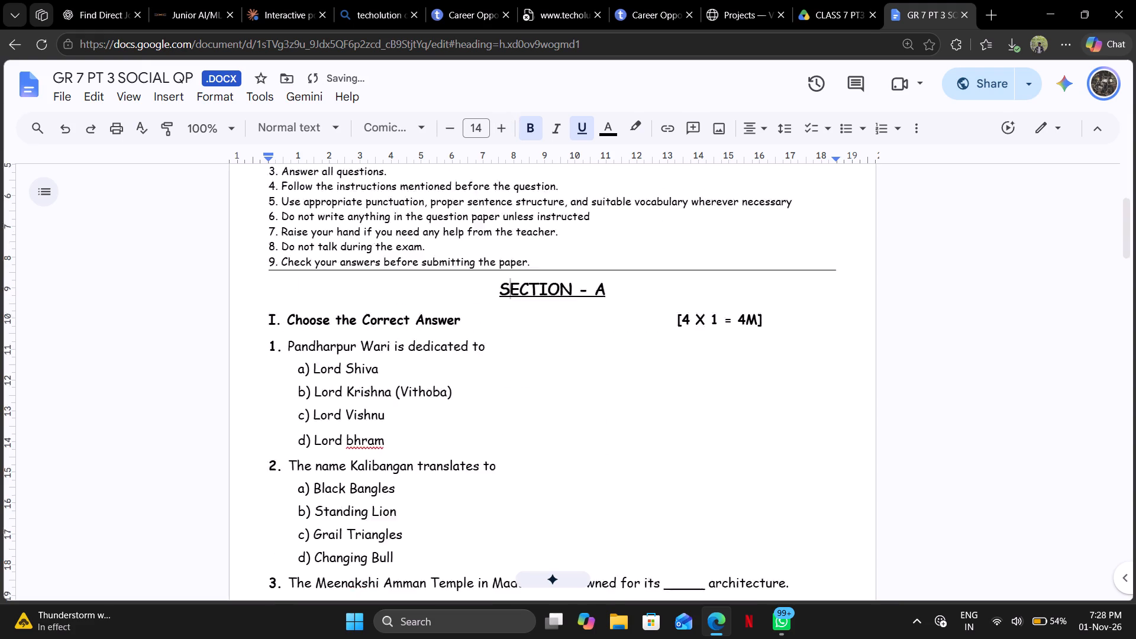
scroll(385, 519, down, 3)
scroll(385, 519, up, 1)
scroll(401, 334, up, 2)
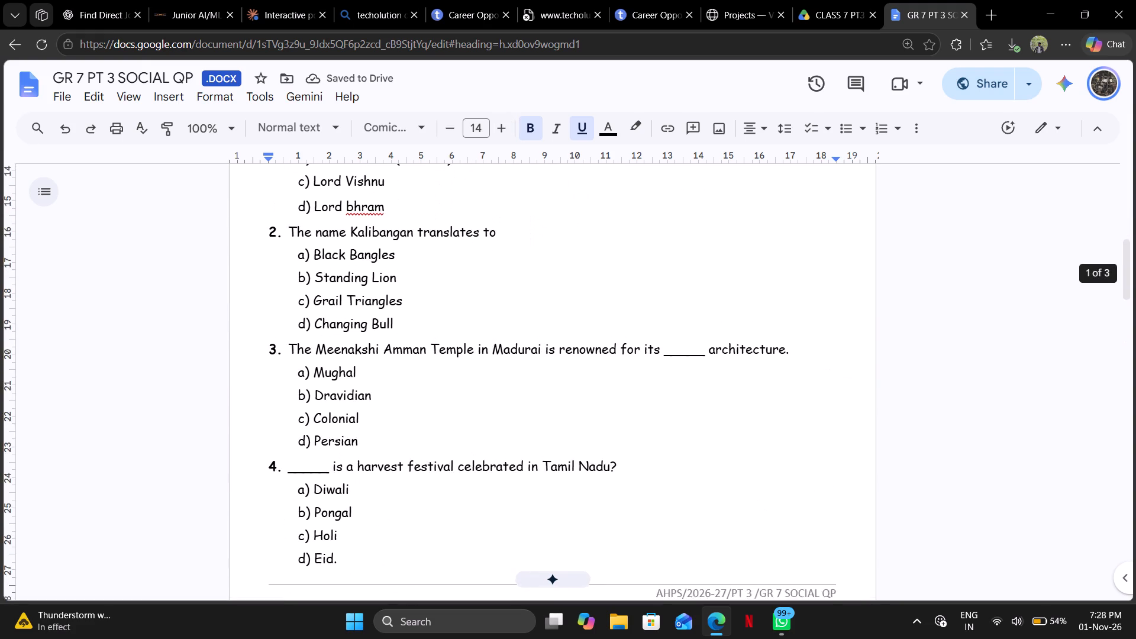
scroll(331, 338, up, 2)
scroll(331, 338, down, 2)
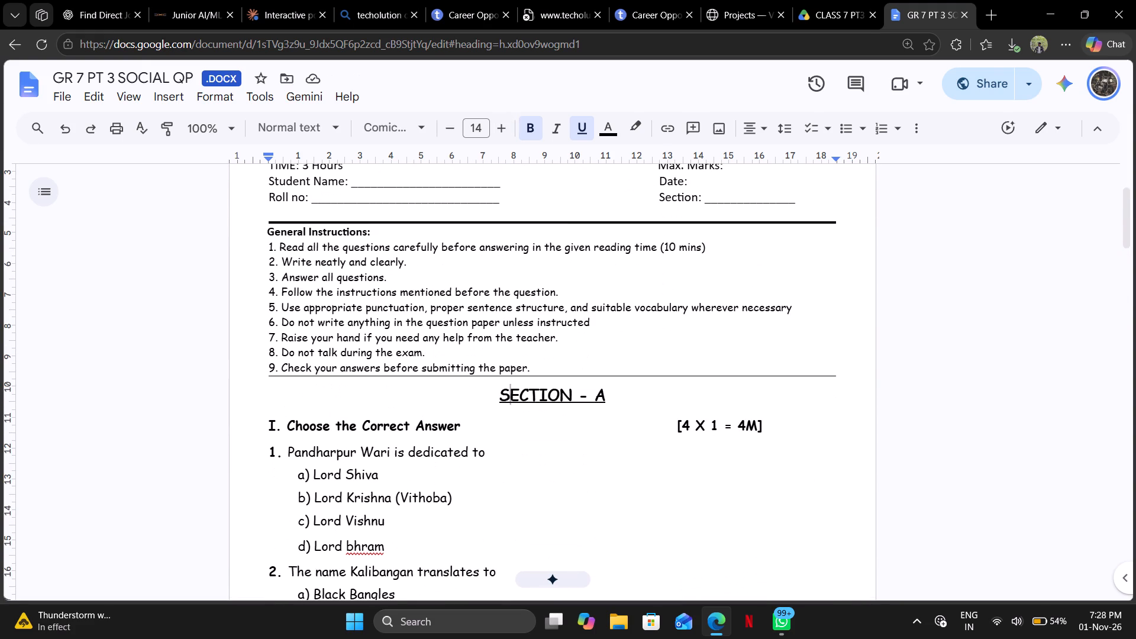
click(573, 344)
click(641, 417)
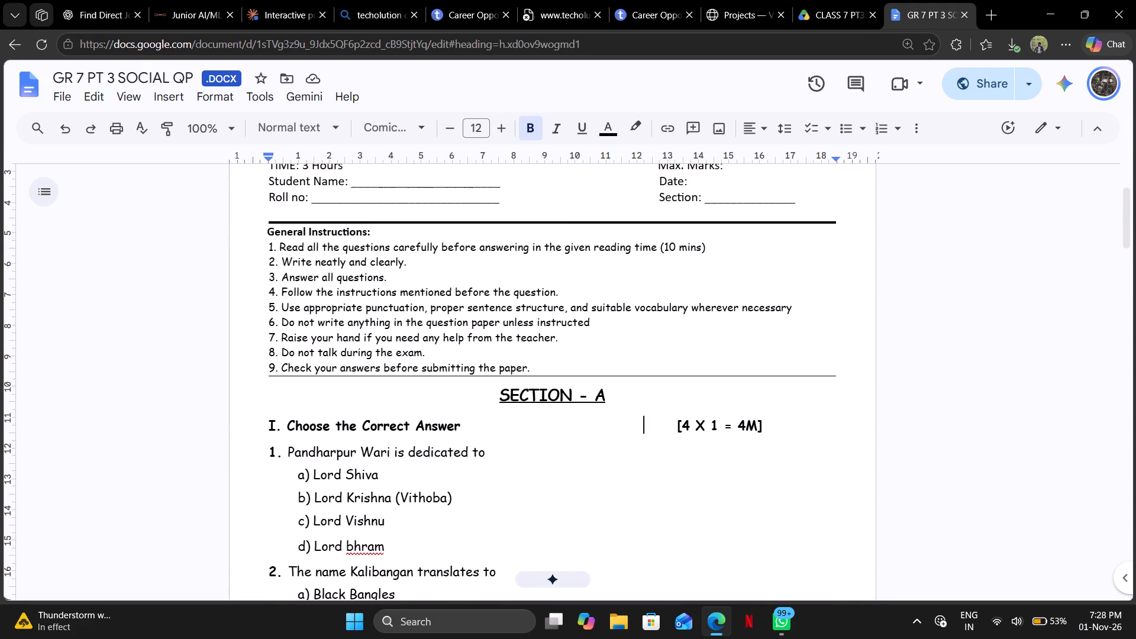
key(Right)
key(Right)
key(Right)
key(Right)
key(Right)
key(Right)
key(Right)
key(Left)
key(space)
key(space)
key(space)
key(space)
key(space)
key(space)
key(space)
key(space)
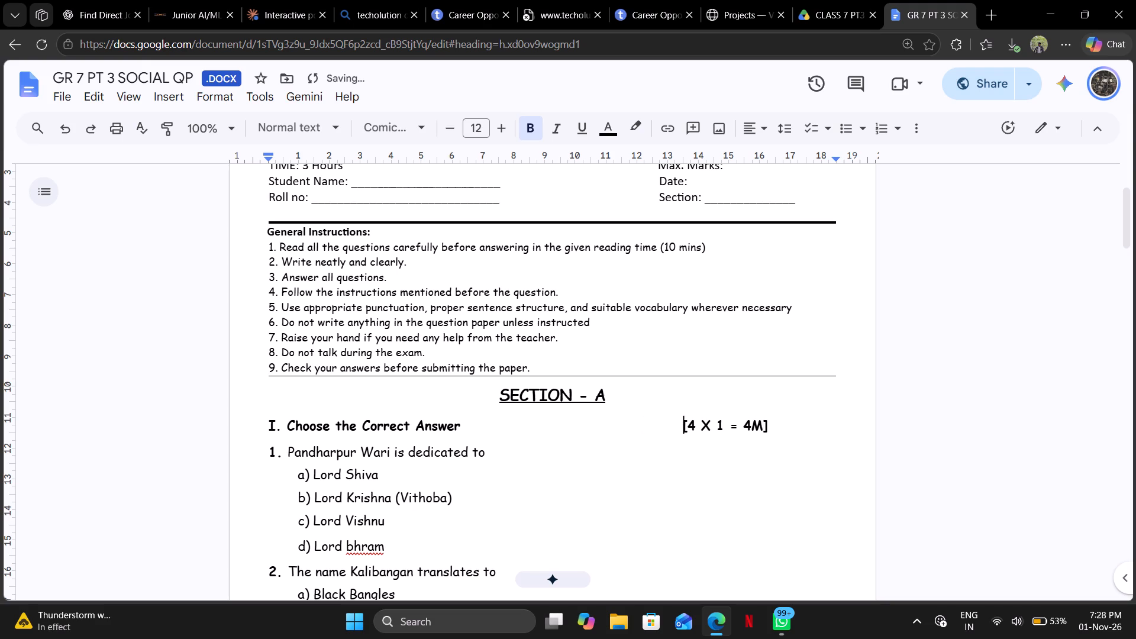
key(space)
key(space)
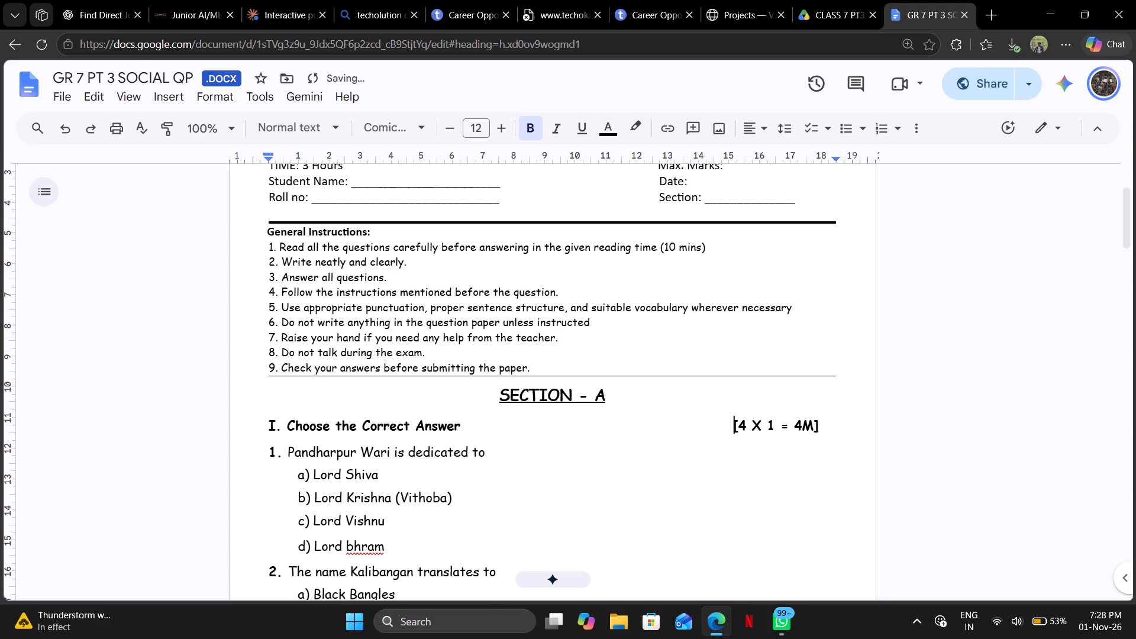
key(space)
key(BackSpace)
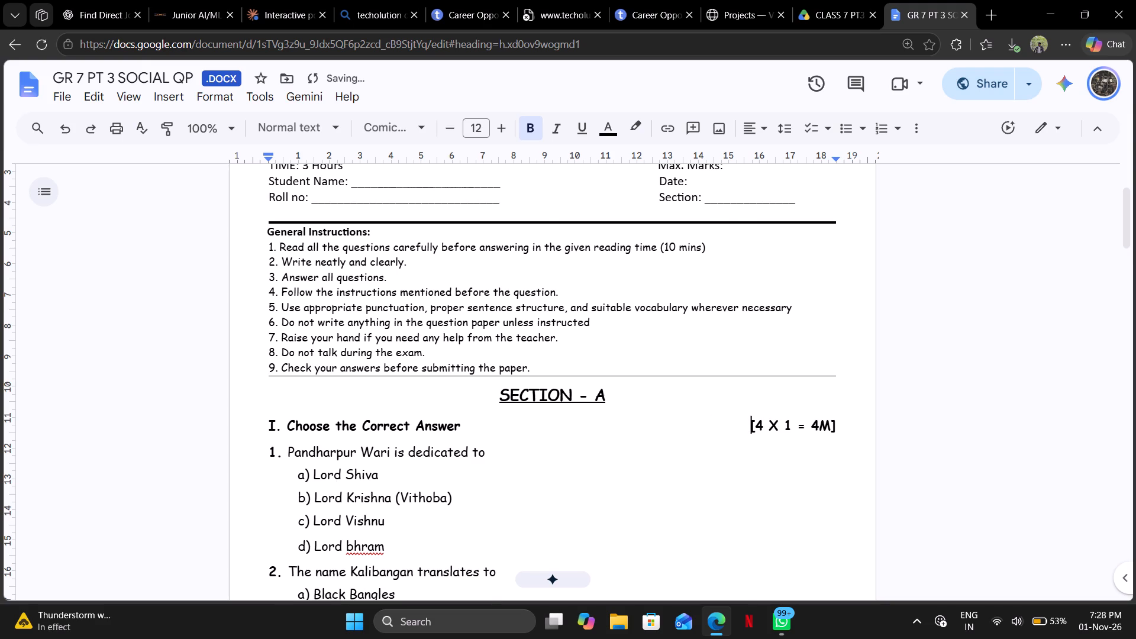
Delete two blank lines above the "II. Fill in the Blanks" heading on the second page.
scroll(467, 510, down, 2)
drag(259, 310, 481, 489)
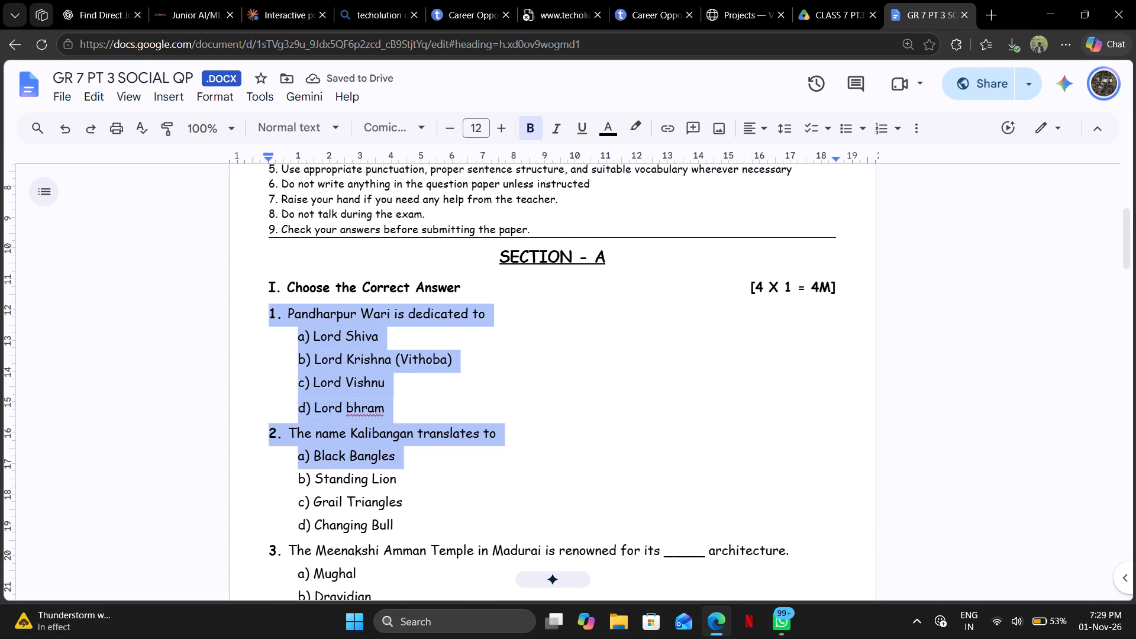
drag(481, 489, 483, 505)
scroll(600, 424, down, 2)
click(524, 442)
scroll(524, 442, down, 1)
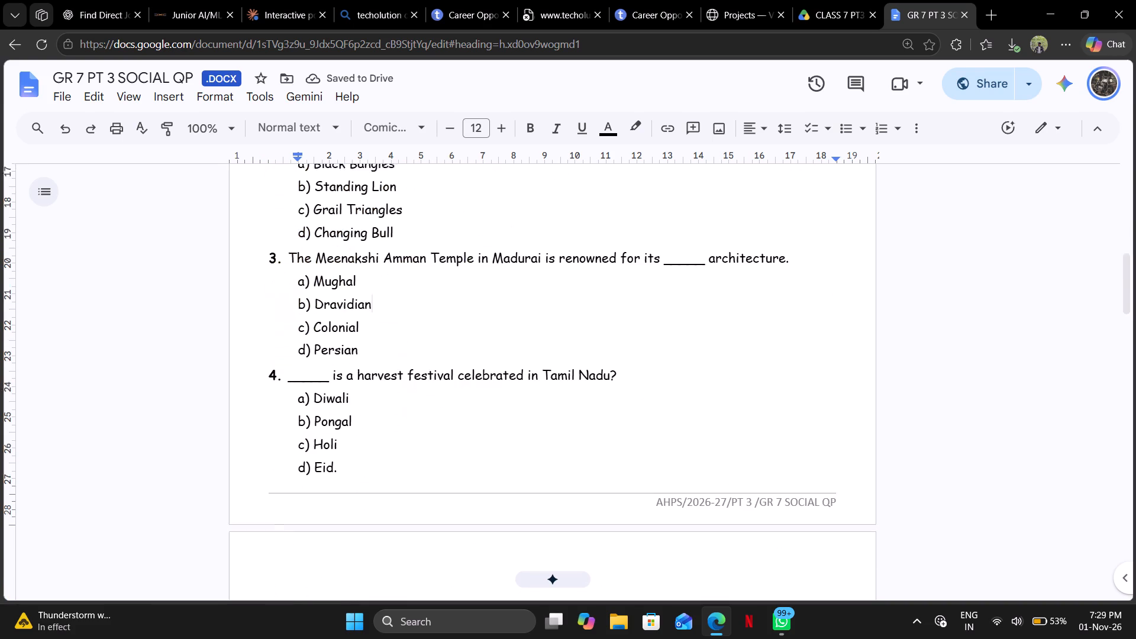
scroll(524, 442, down, 1)
scroll(418, 331, down, 1)
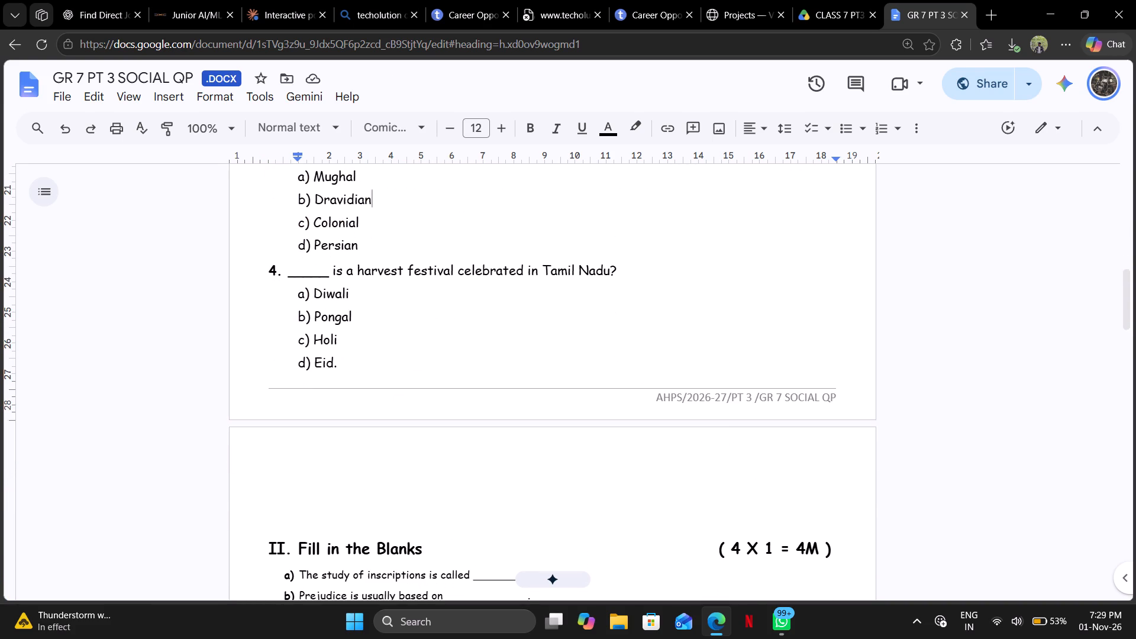
scroll(399, 386, down, 2)
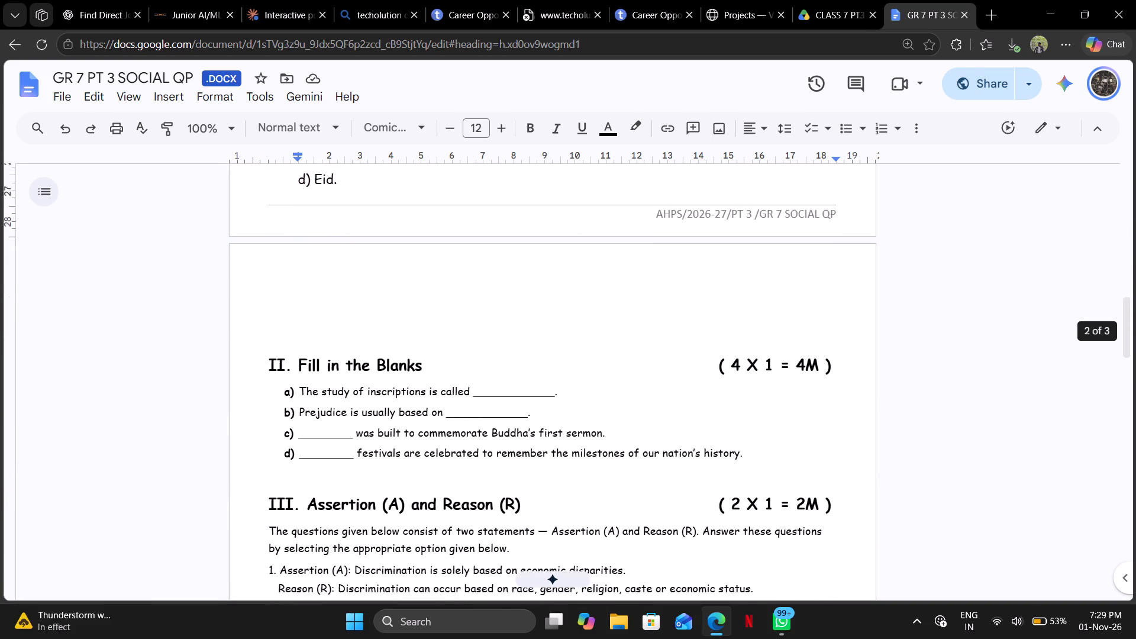
click(282, 424)
key(Up)
key(Up)
key(Up)
key(Up)
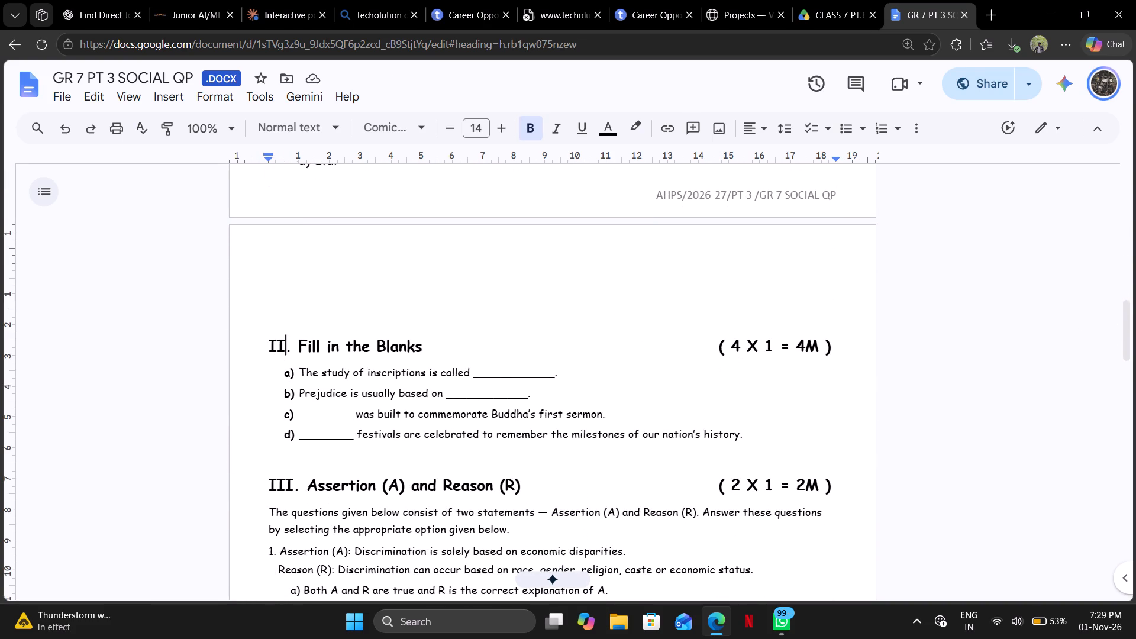
key(Left)
key(Left)
key(Down)
key(Down)
key(Down)
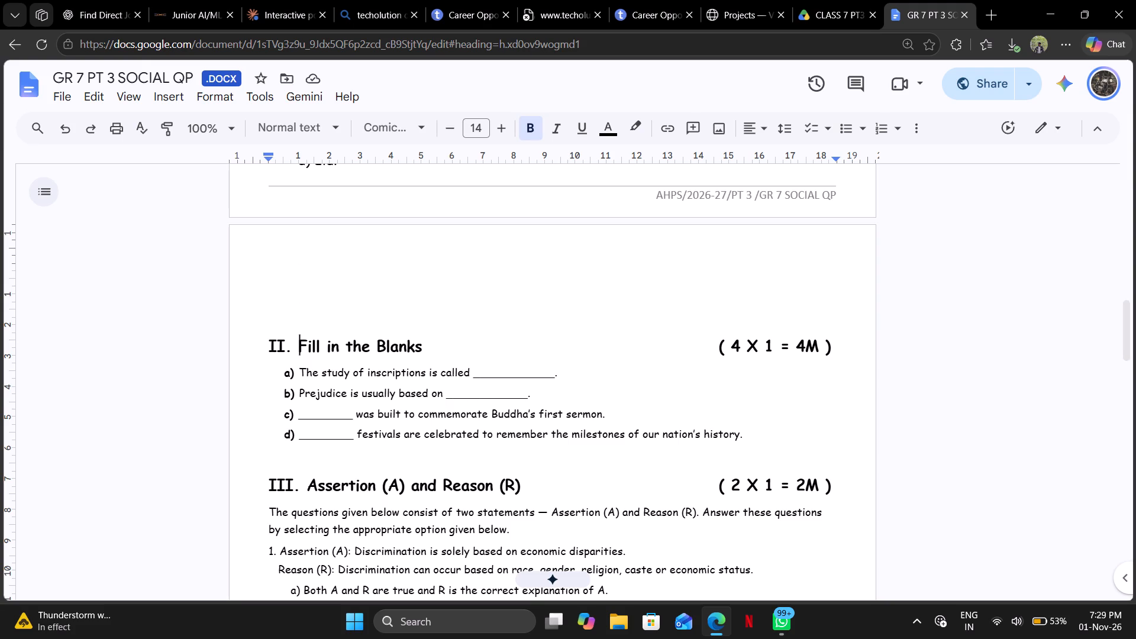
key(Left)
key(Left)
key(Left)
key(Left)
key(BackSpace)
key(BackSpace)
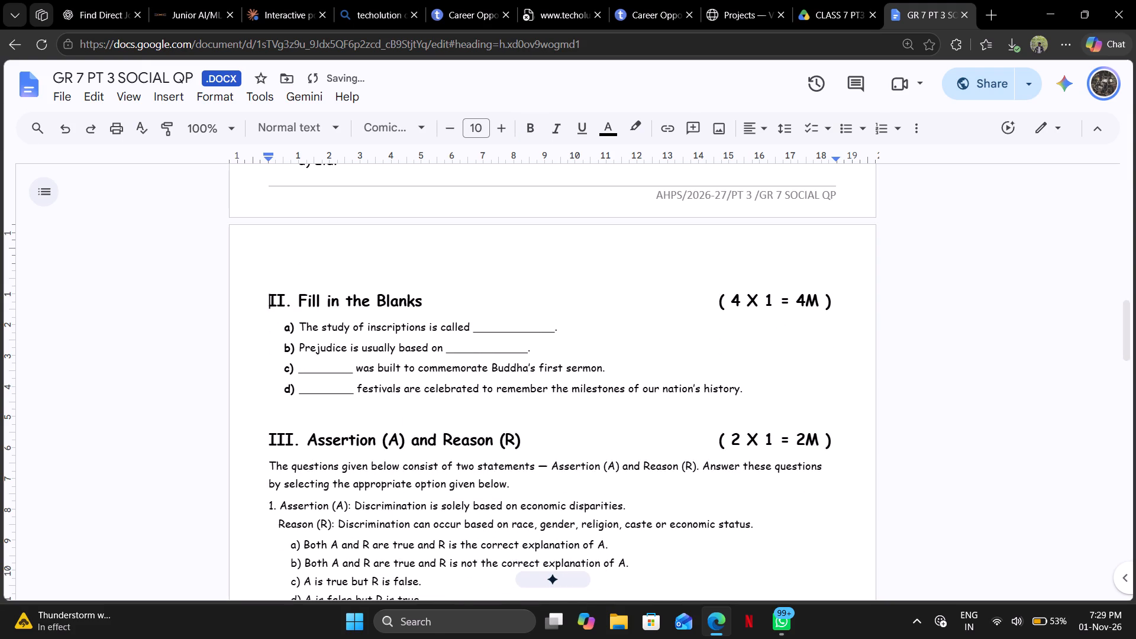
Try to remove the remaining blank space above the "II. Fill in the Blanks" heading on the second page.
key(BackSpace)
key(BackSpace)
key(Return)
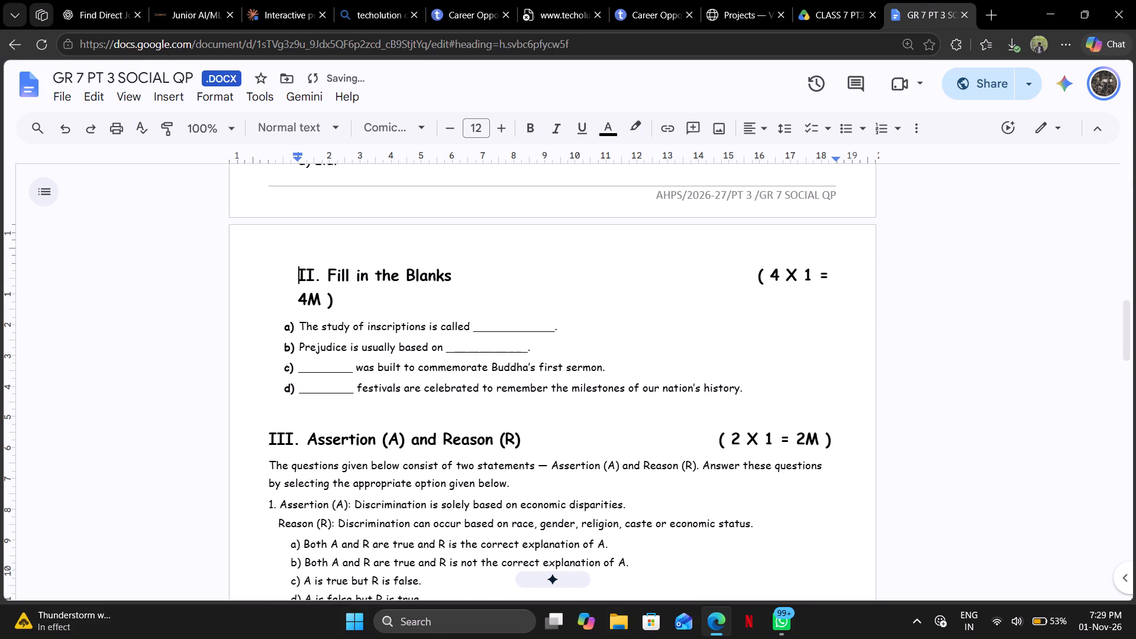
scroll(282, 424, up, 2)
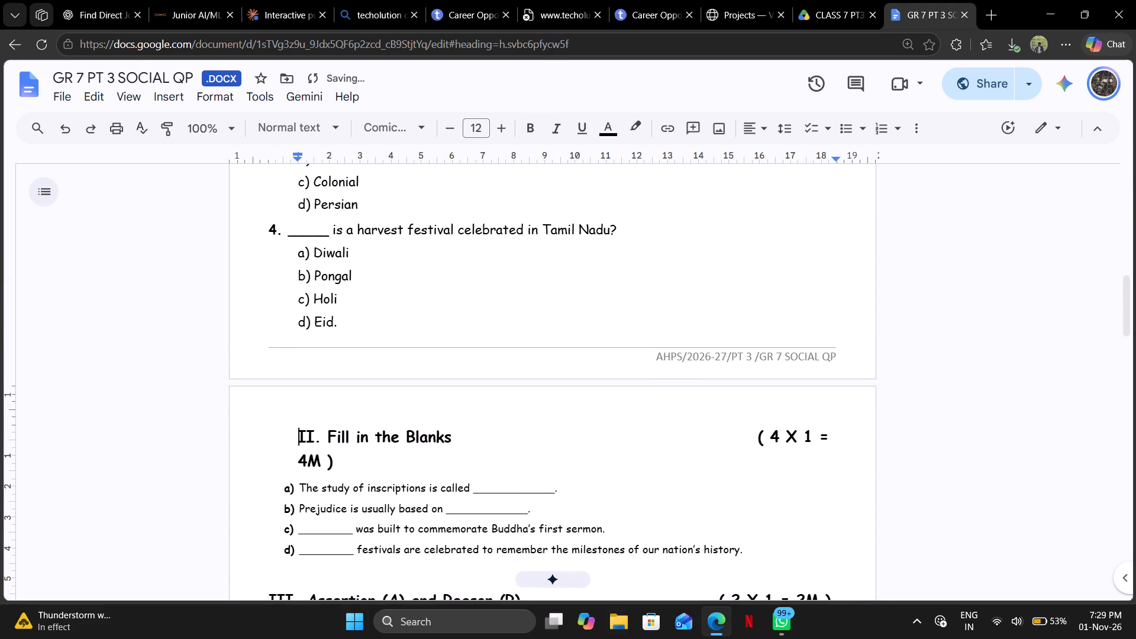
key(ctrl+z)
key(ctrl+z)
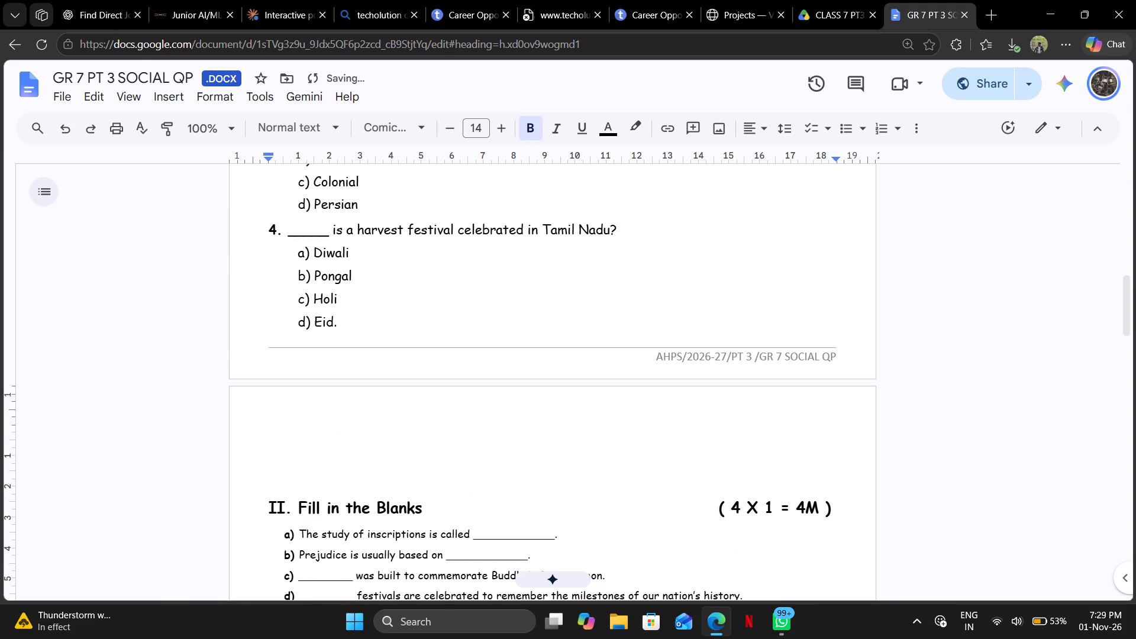
Delete the three blank lines above "II. Fill in the Blanks" so the heading starts the second page.
key(BackSpace)
key(BackSpace)
key(BackSpace)
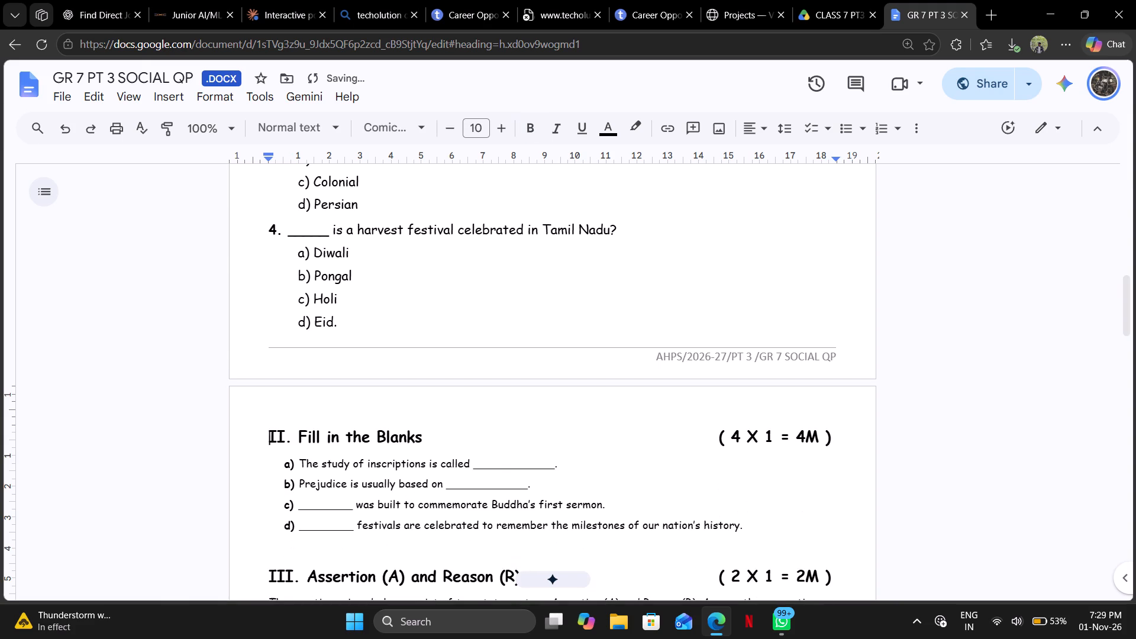
key(Up)
key(Down)
key(Down)
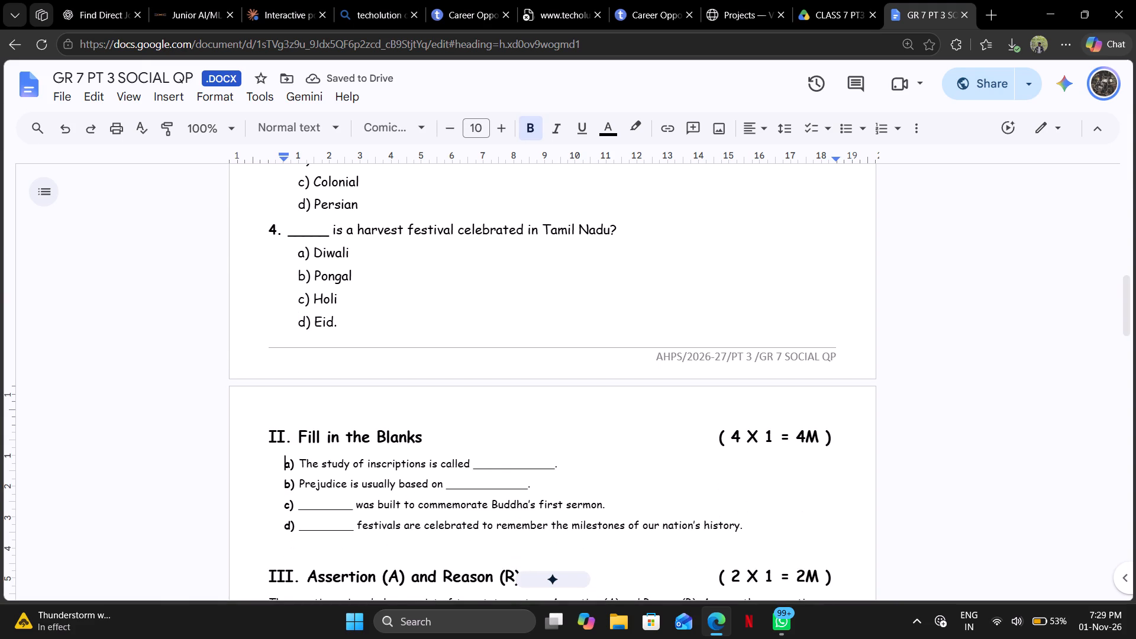
Change the marks notation in the "II. Fill in the Blanks" heading to "[4 X 1 = 4M]", with square brackets and no inner spaces.
scroll(282, 424, down, 1)
click(722, 378)
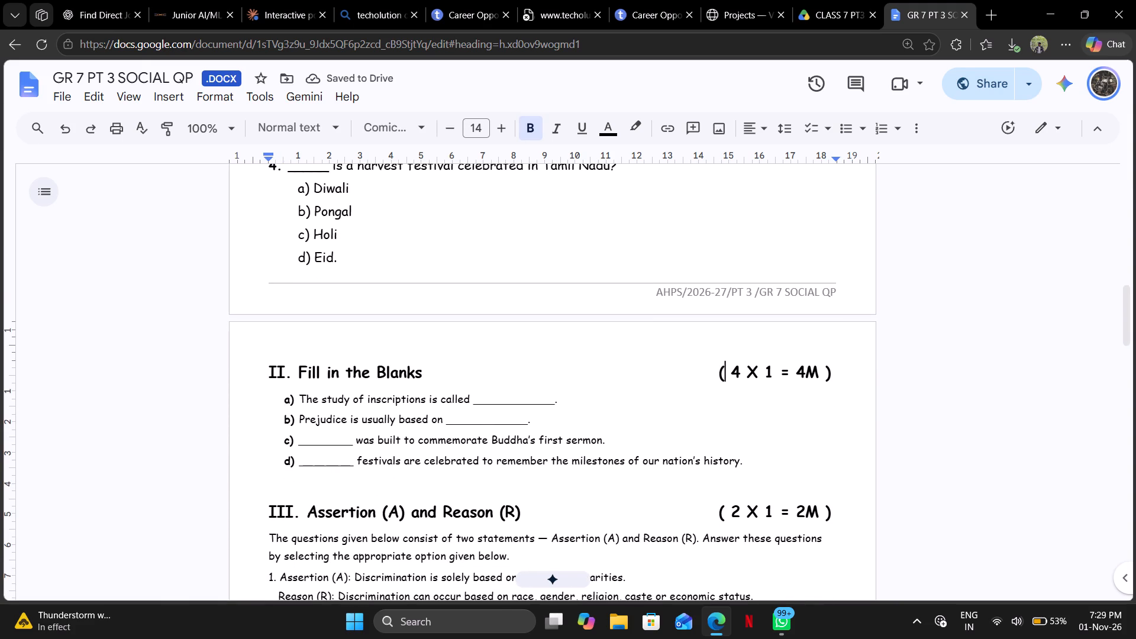
click(725, 379)
key(Right)
key(BackSpace)
key(BackSpace)
key(bracketleft)
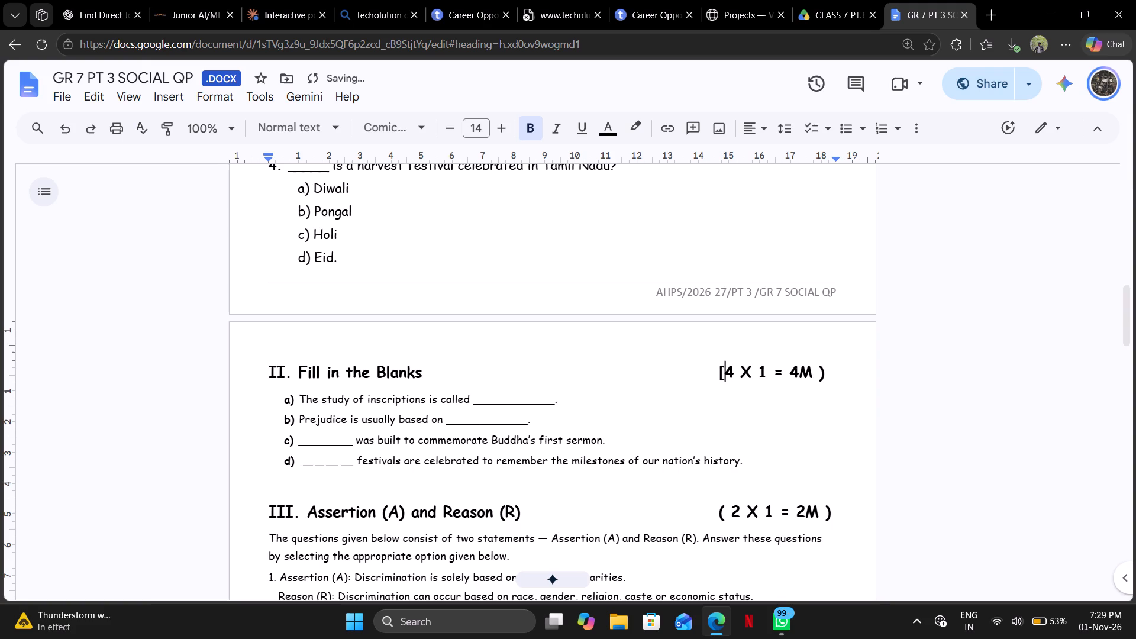
key(Right)
key(Right)
key(Right)
key(Right)
key(Right)
key(Right)
key(Right)
key(Right)
key(Right)
key(Right)
key(Right)
key(Right)
key(Right)
key(Right)
key(Right)
key(Right)
key(Right)
key(Right)
key(Right)
key(Right)
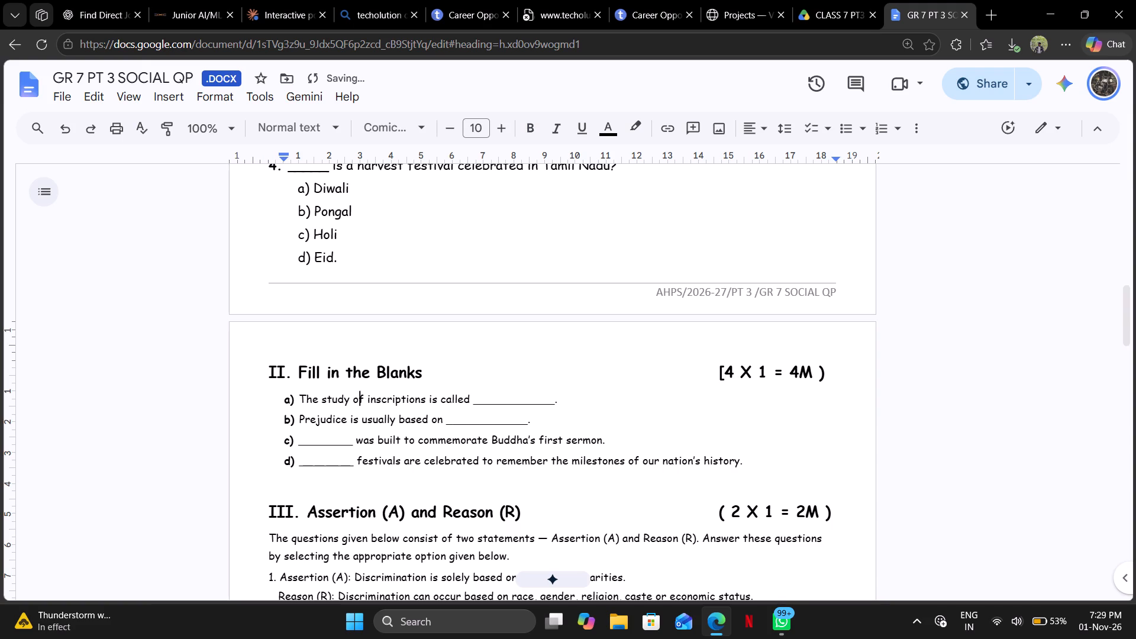
key(Right)
click(843, 377)
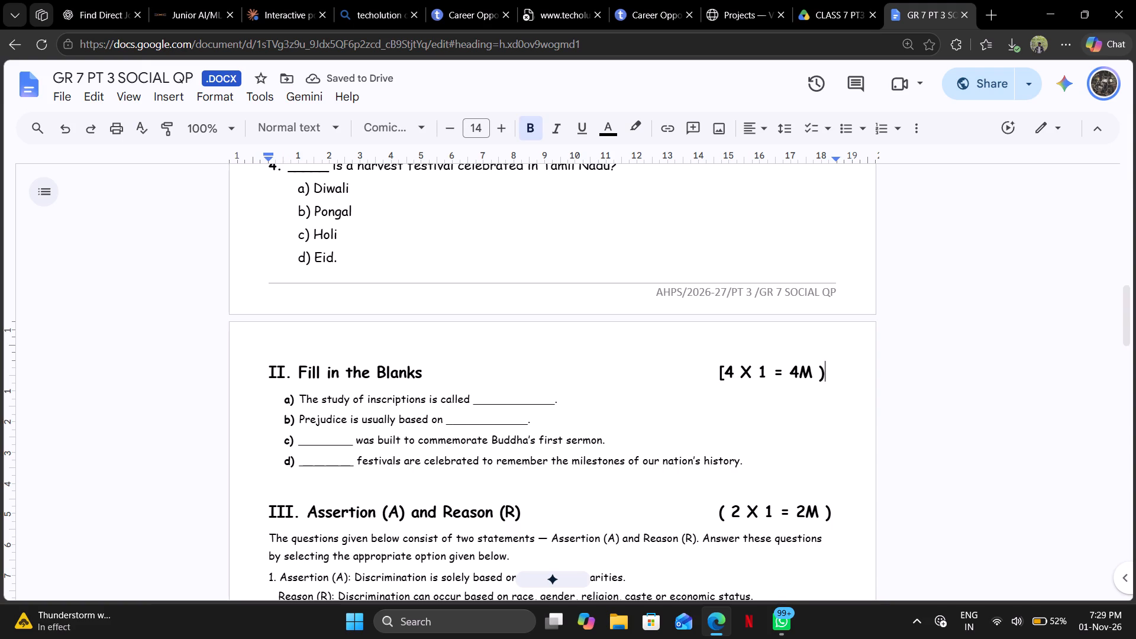
key(BackSpace)
key(BackSpace)
key(bracketright)
Add two spaces before "[4 X 1 = 4M]" in the "Fill in the Blanks" heading so the marks end at the page's right margin.
key(Left)
key(Left)
key(Left)
key(Left)
key(Left)
key(Left)
key(Left)
key(Left)
key(Left)
key(Left)
key(Left)
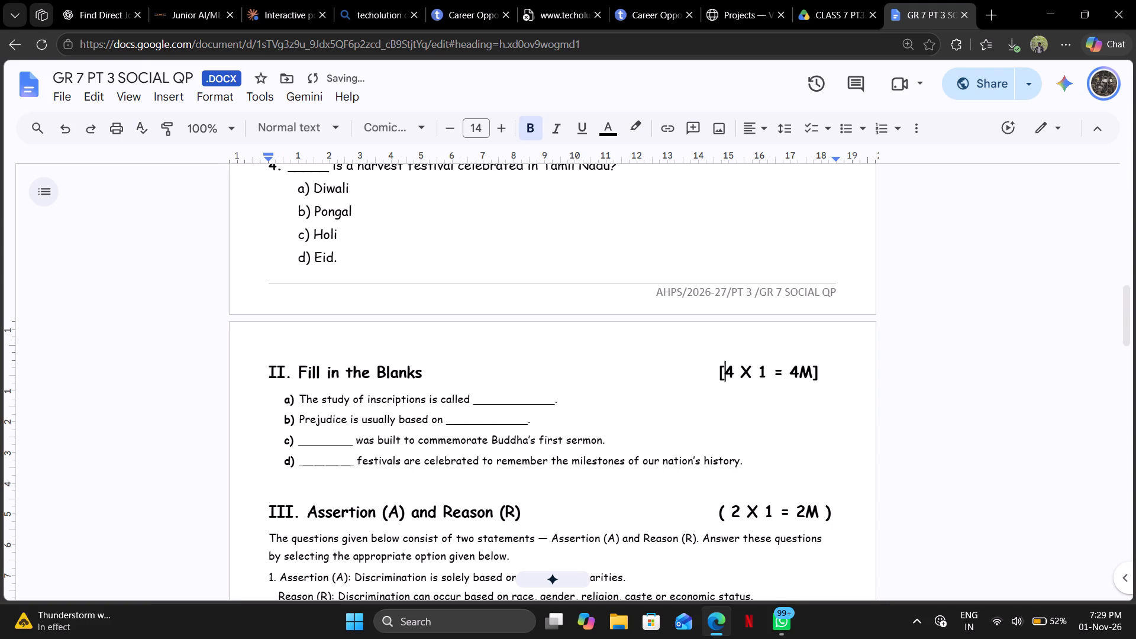
key(Left)
key(space)
key(space)
key(space)
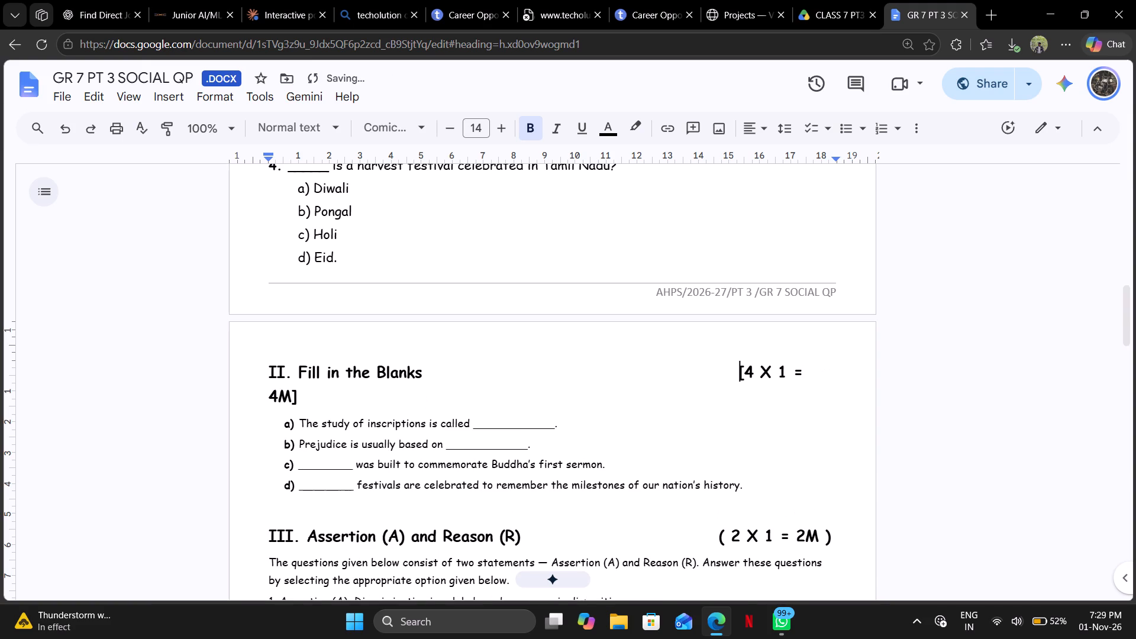
key(BackSpace)
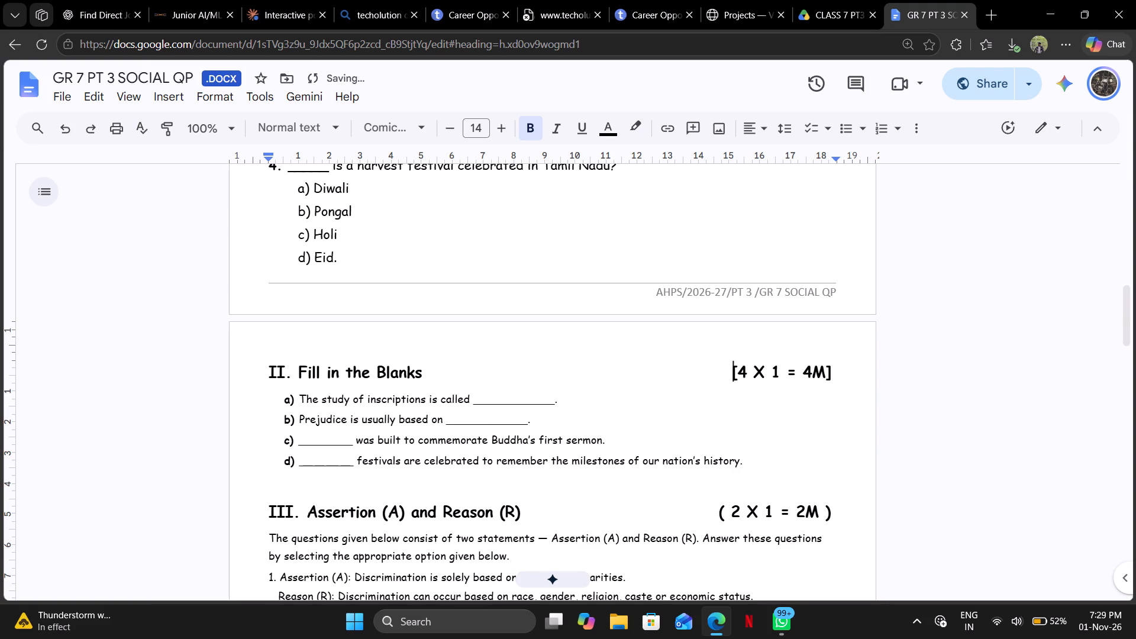
Set the text from "II. Fill in the Blanks" through statement 3 of "IV. True or False" to font size 12.
drag(263, 372, 792, 461)
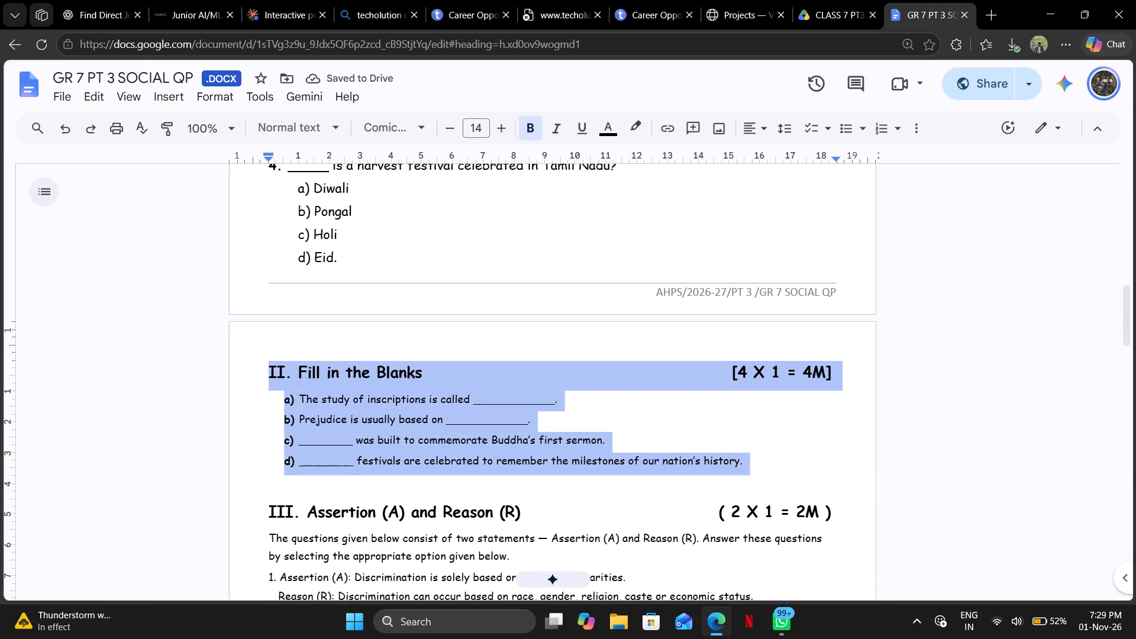
drag(792, 461, 777, 579)
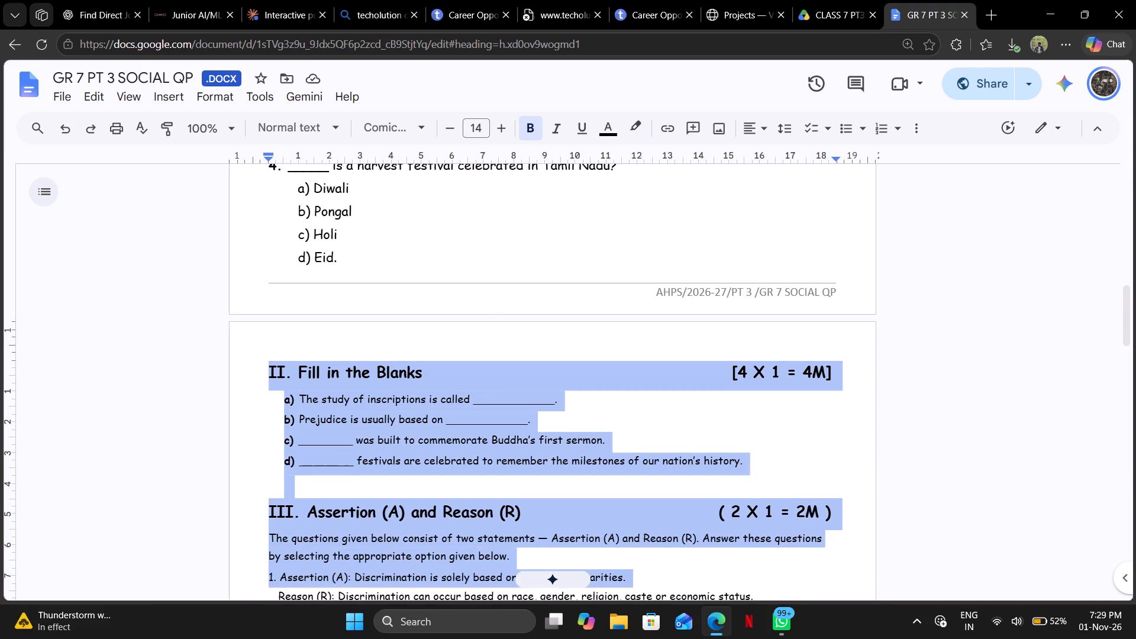
drag(777, 579, 714, 521)
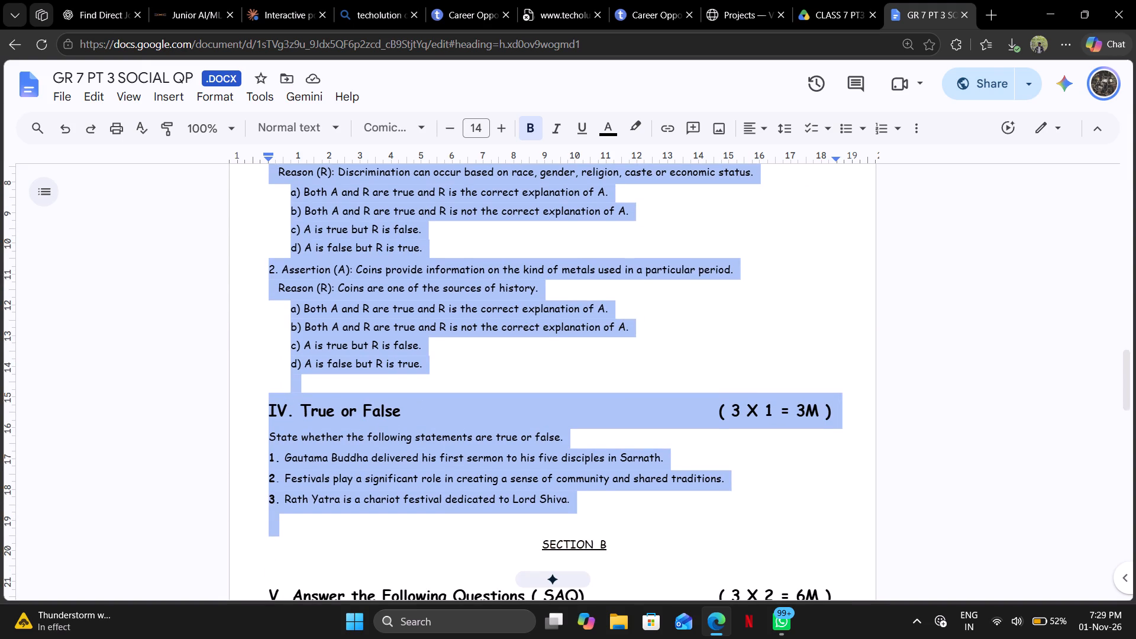
drag(714, 521, 710, 508)
click(466, 133)
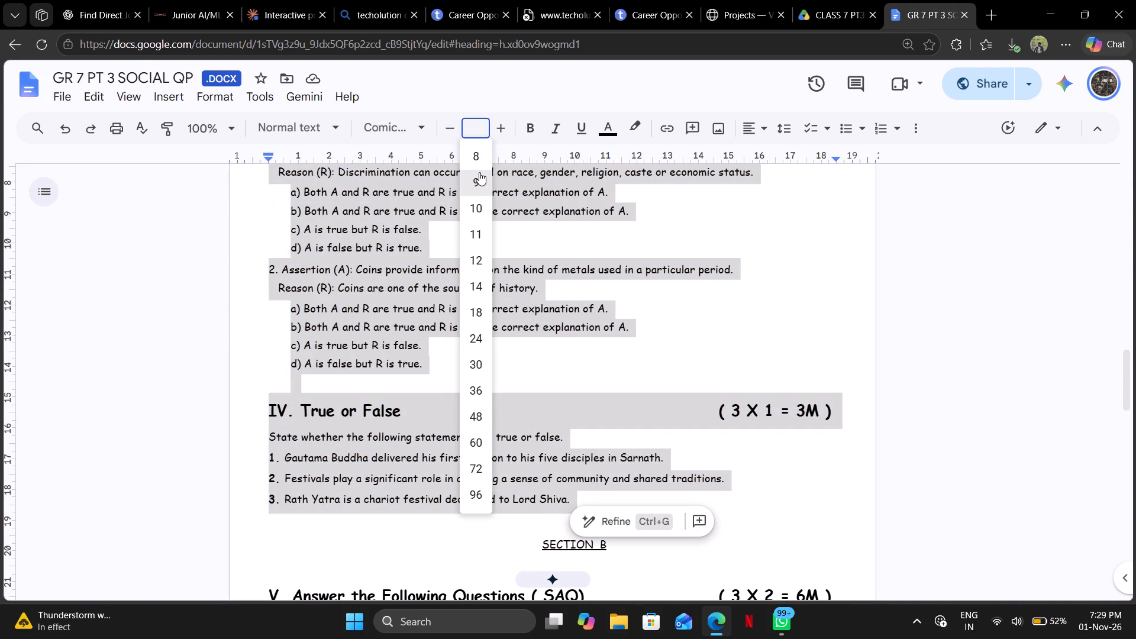
click(479, 273)
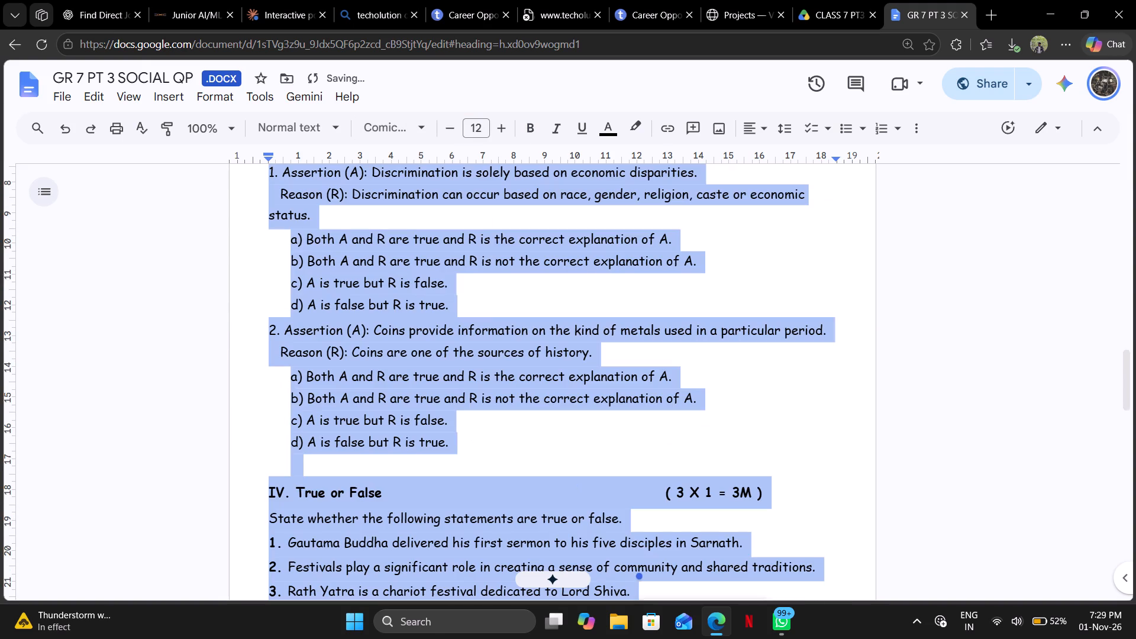
click(515, 349)
Replace the opening parenthesis and its following space with "[" in the marks of the "III. Assertion (A) and Reason (R)" heading.
scroll(515, 349, up, 5)
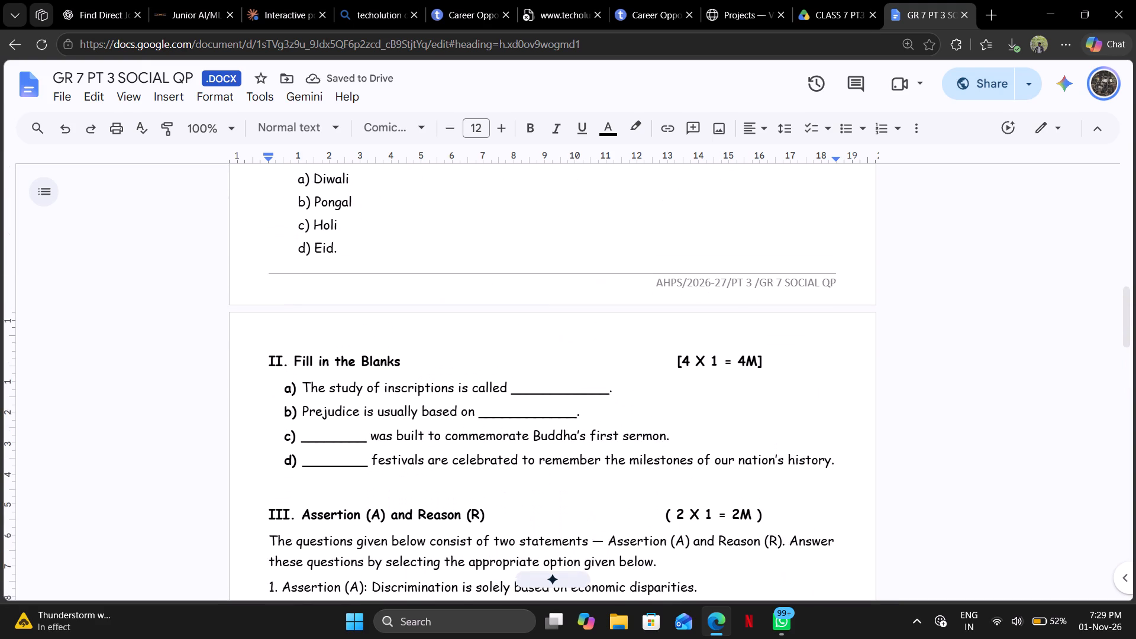
scroll(548, 393, down, 1)
click(681, 435)
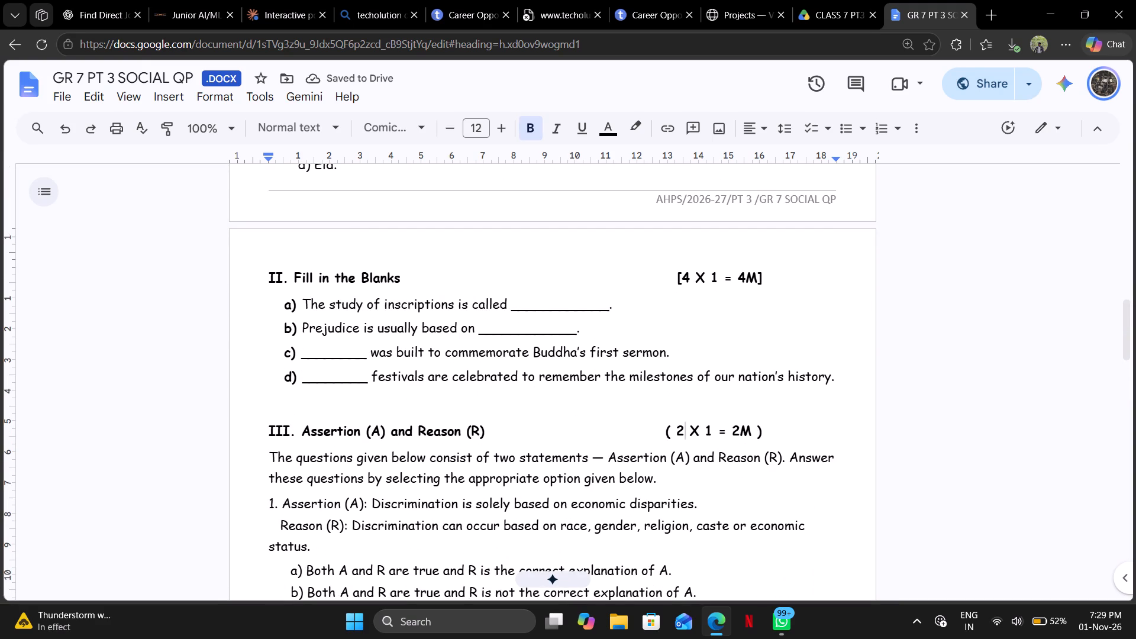
click(676, 435)
key(BackSpace)
key(BackSpace)
key(bracketleft)
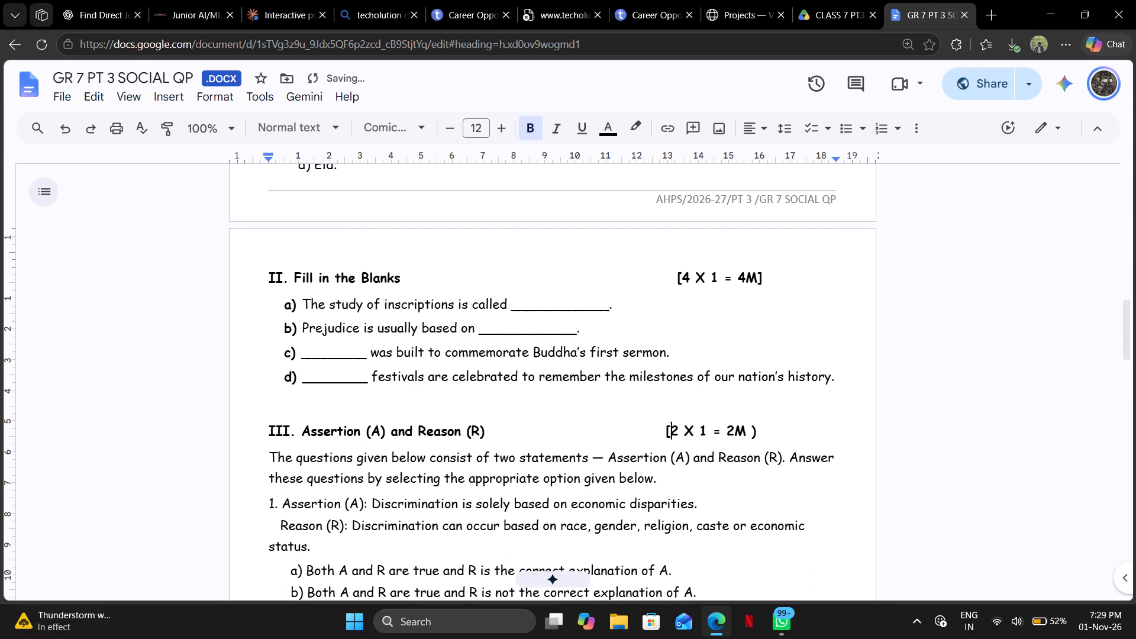
Add 14 spaces before the marks in the "III. Assertion (A) and Reason (R)" heading to move them to the page's right margin.
key(Left)
key(space)
key(space)
key(space)
key(space)
key(space)
key(space)
key(space)
key(space)
key(space)
key(space)
key(space)
key(space)
key(space)
key(space)
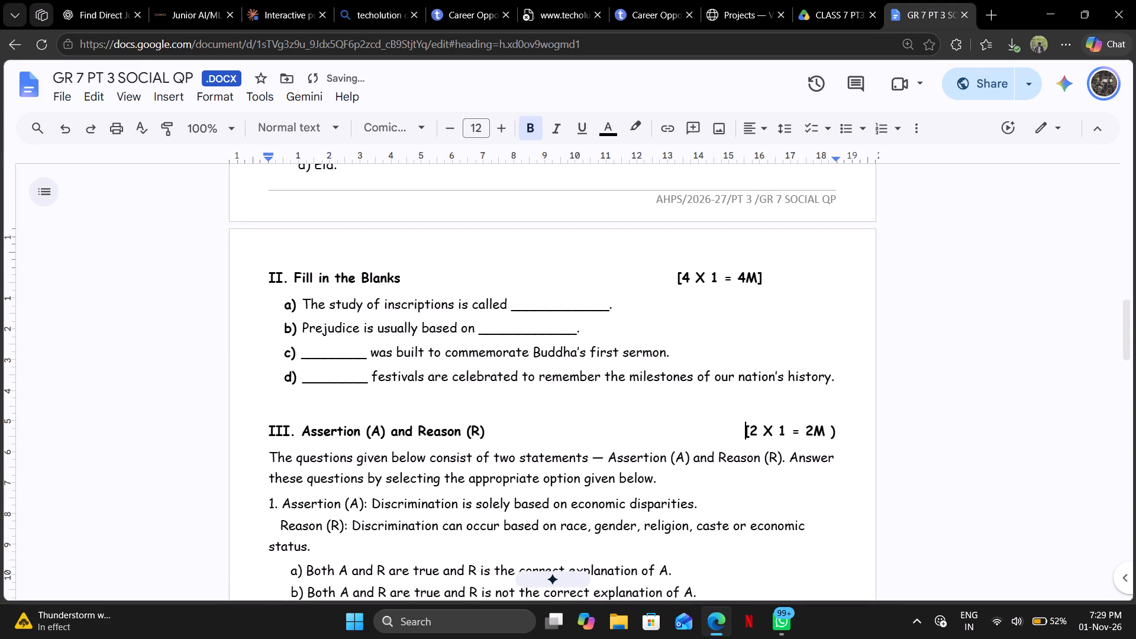
key(space)
key(BackSpace)
Replace the closing parenthesis and its preceding space with "]" in the Assertion and Reason heading, making the marks "[2 X 1 = 2M]".
key(Right)
key(Right)
key(Right)
key(Right)
key(Right)
key(Right)
key(Right)
key(Right)
key(Right)
key(Right)
key(Right)
key(Right)
key(Right)
key(Right)
key(Right)
key(Right)
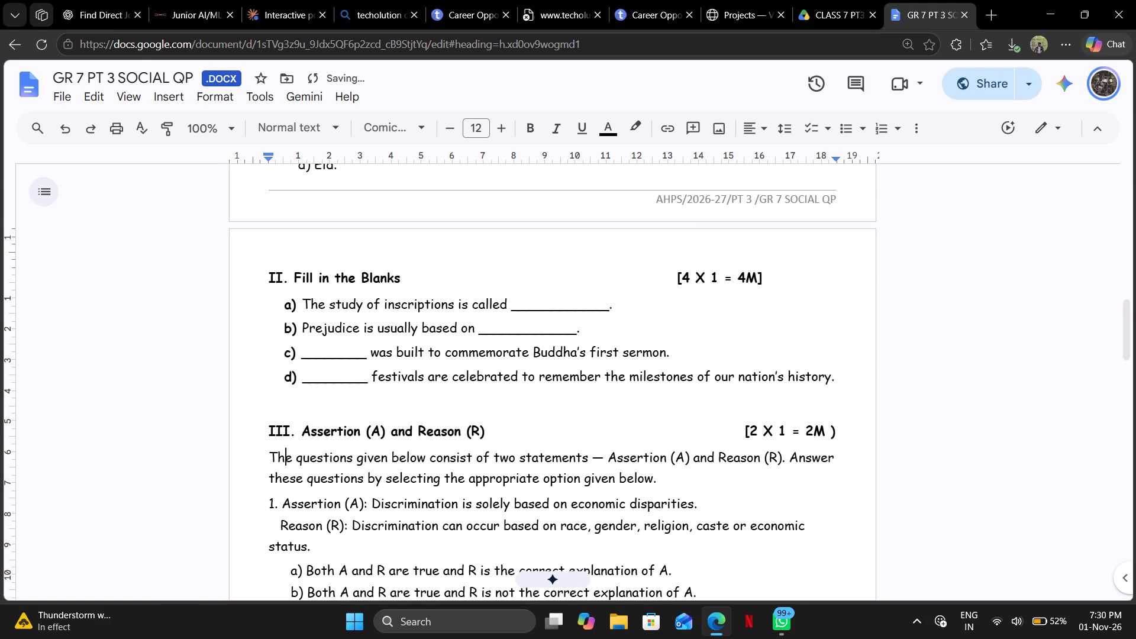
key(Right)
key(Right)
key(Right)
key(Left)
key(Left)
key(Left)
key(Left)
key(Left)
key(Left)
key(BackSpace)
key(BackSpace)
key(bracketright)
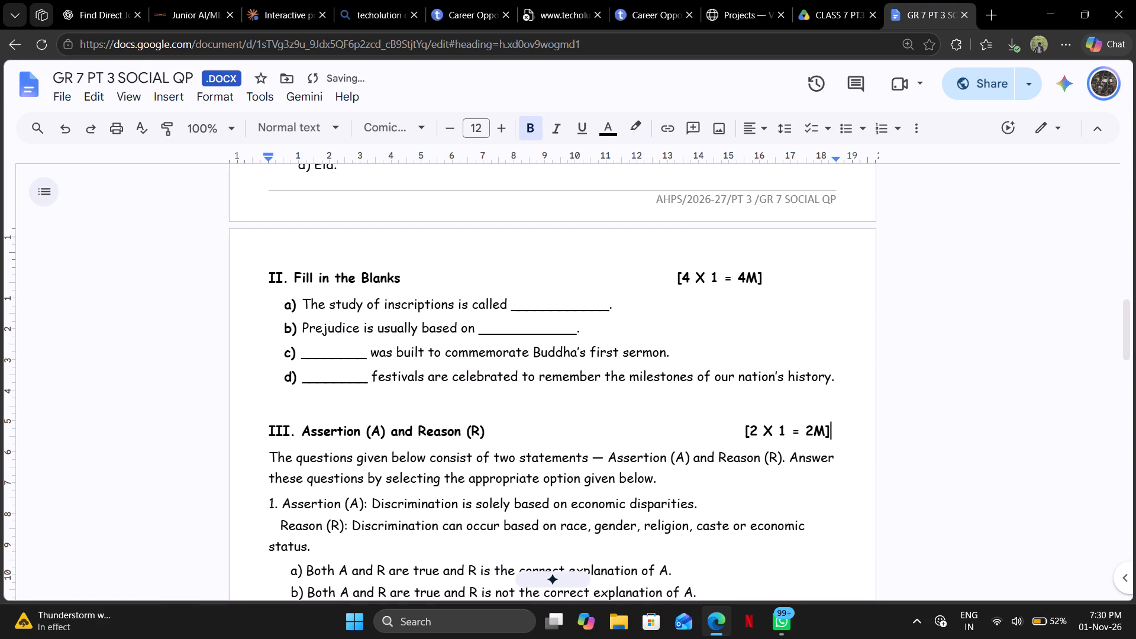
Add one more space before "[2 X 1 = 2M]" in the Assertion and Reason heading so the marks end at the right margin.
key(Left)
key(Left)
key(Left)
key(Left)
key(Left)
key(Left)
key(Left)
key(Left)
key(Left)
key(Left)
key(Left)
key(Left)
key(Left)
key(Left)
key(Right)
key(Right)
key(space)
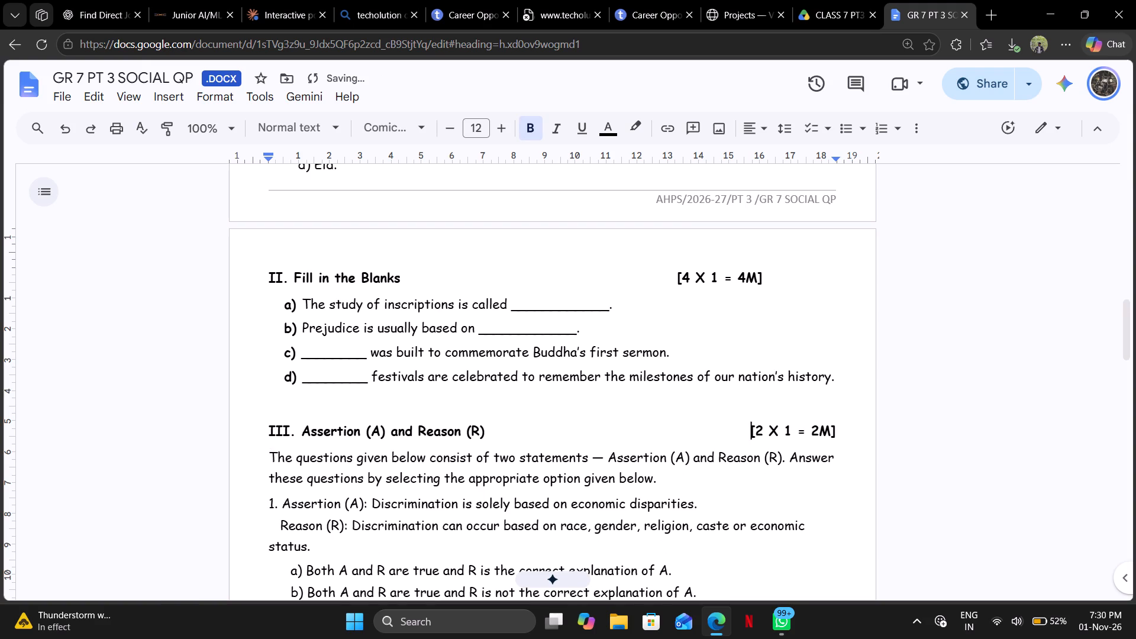
key(space)
key(BackSpace)
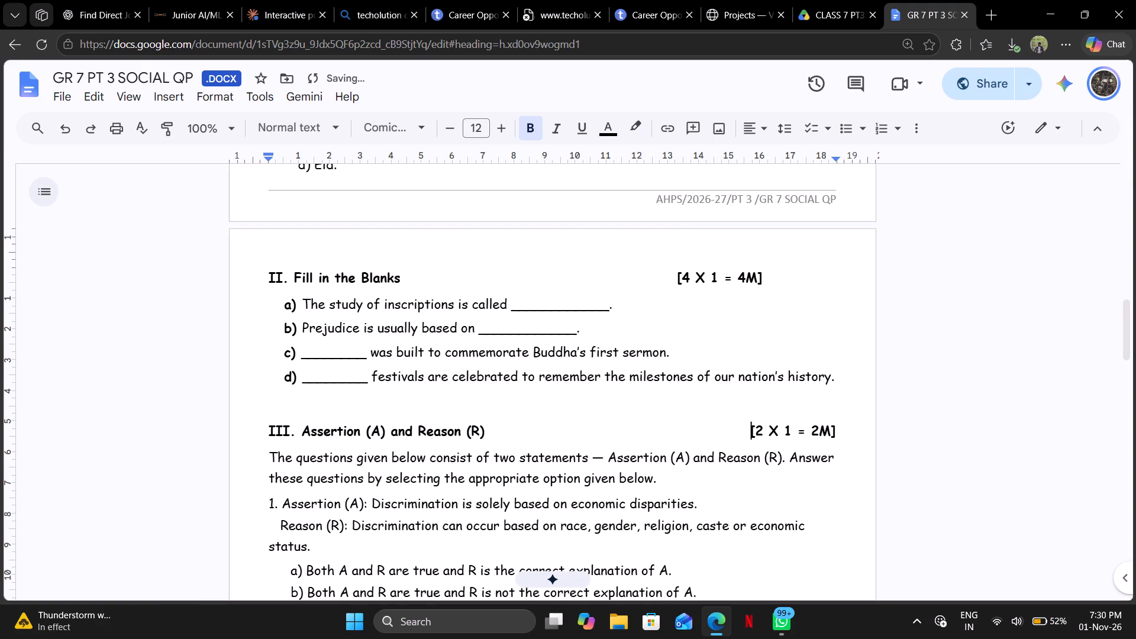
Add spaces before "[4 X 1 = 4M]" in the "II. Fill in the Blanks" heading so it lines up with "[2 X 1 = 2M]" below.
click(675, 277)
key(space)
key(space)
key(space)
key(space)
key(space)
key(space)
key(space)
key(space)
key(space)
key(space)
key(space)
key(space)
key(space)
key(space)
key(space)
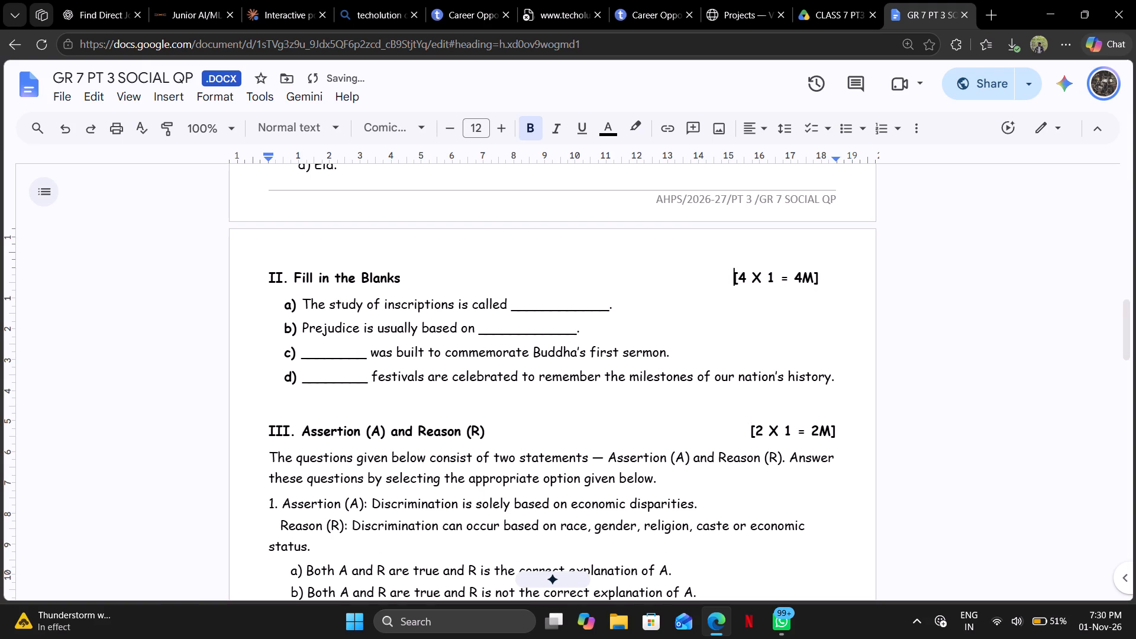
key(space)
key(BackSpace)
key(BackSpace)
key(BackSpace)
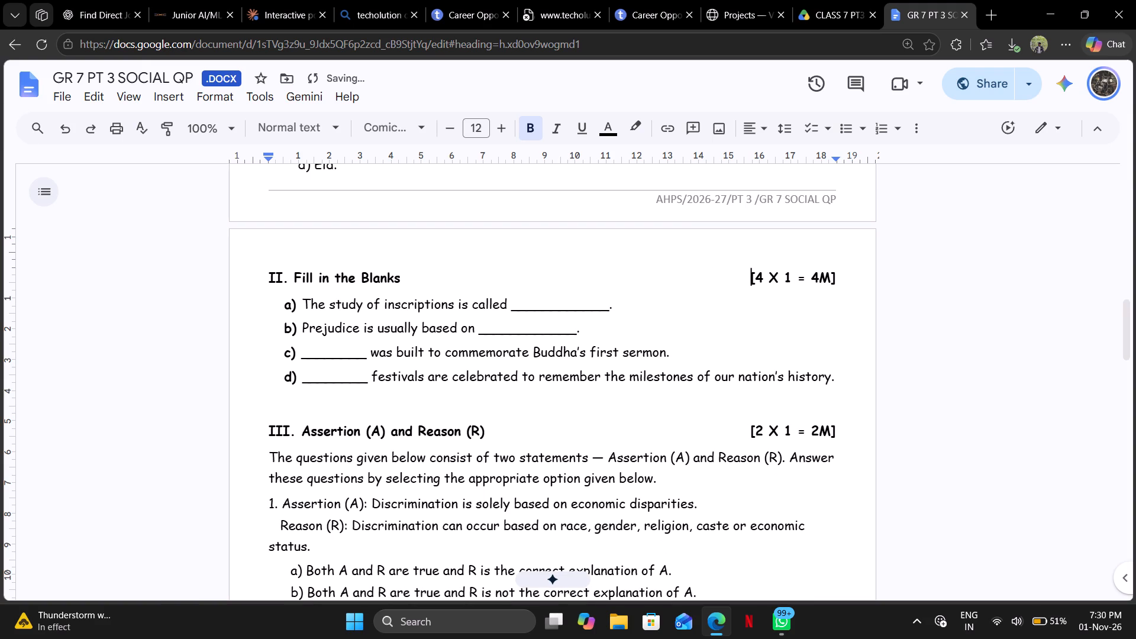
Check the font size and spacing of the Assertion and Reason questions and of the True or False section.
scroll(674, 370, down, 2)
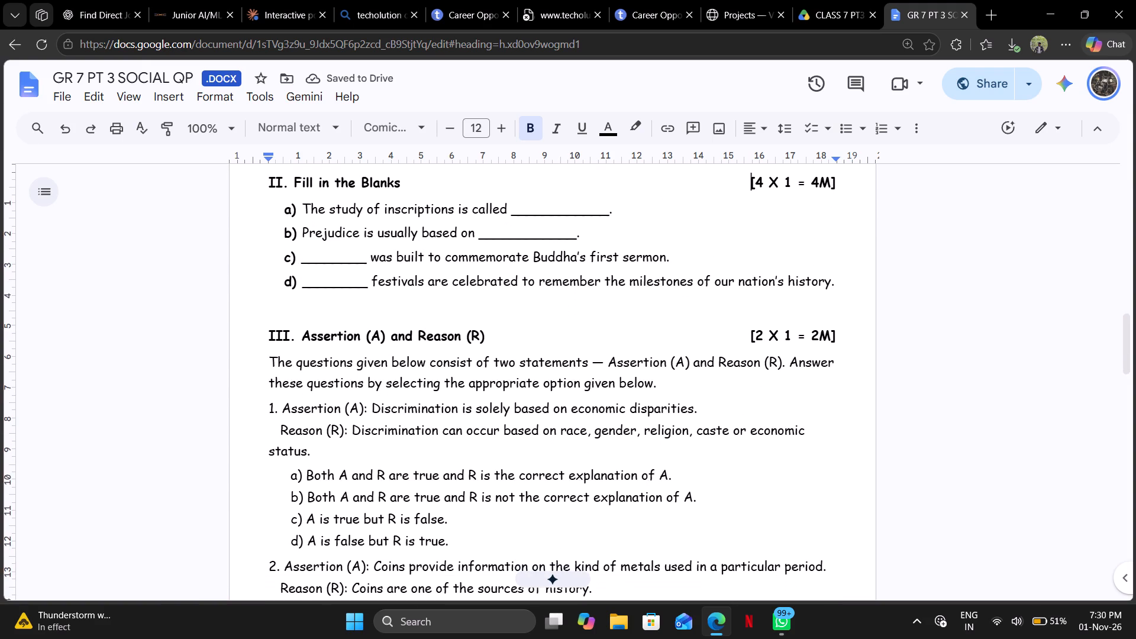
scroll(674, 370, down, 2)
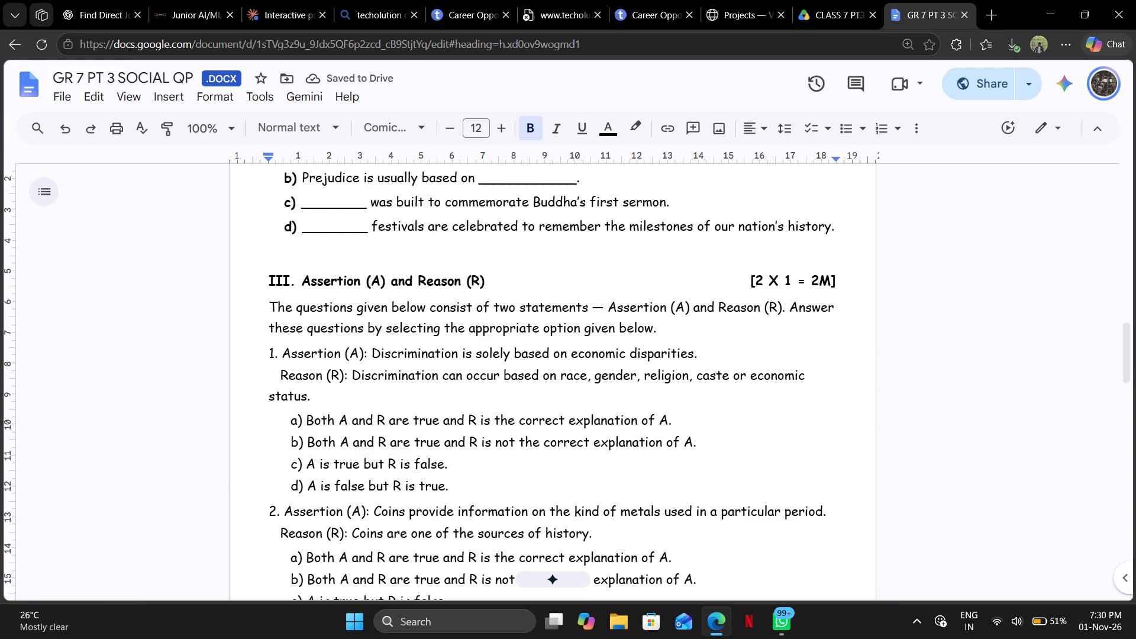
click(416, 334)
key(Down)
key(Up)
key(Up)
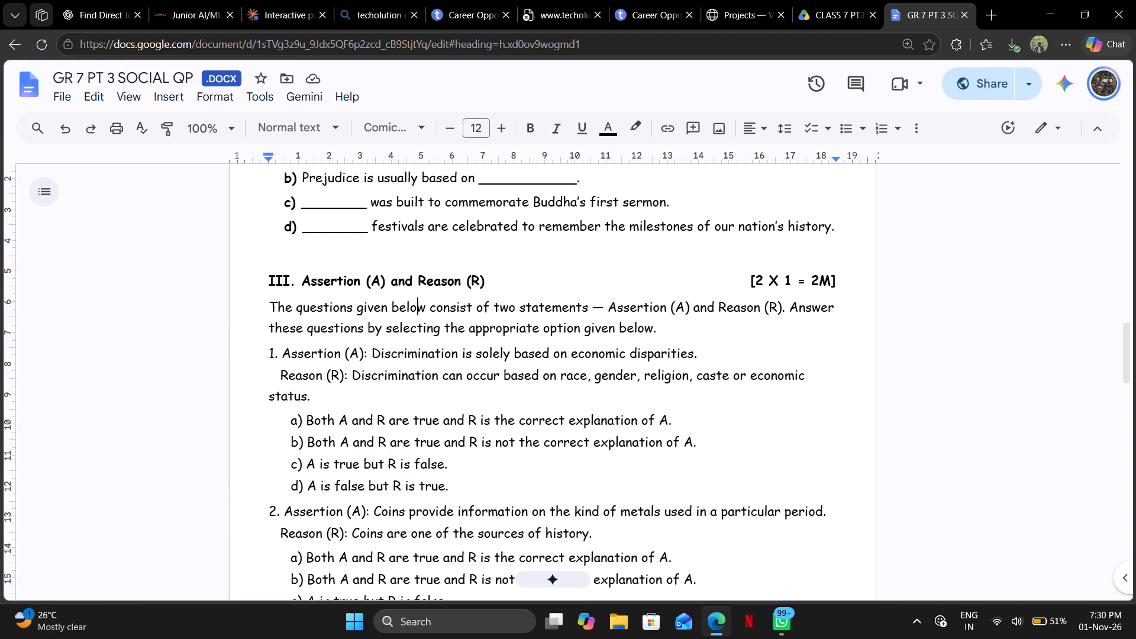
key(Up)
key(Up)
key(Up)
key(Down)
key(Down)
key(Down)
scroll(393, 436, down, 1)
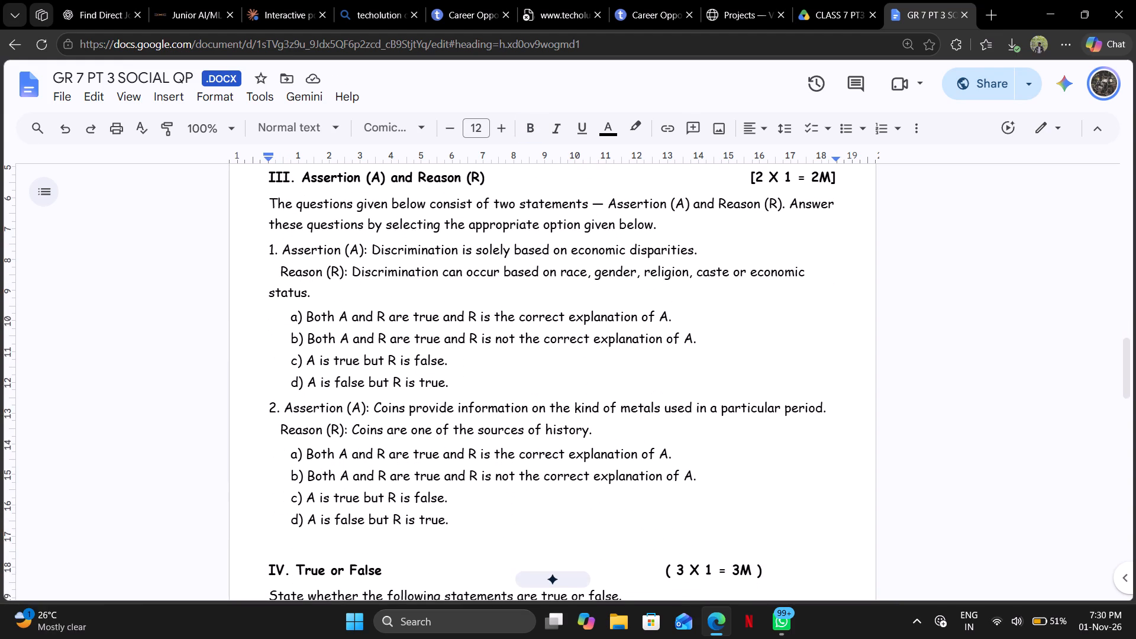
scroll(392, 528, down, 2)
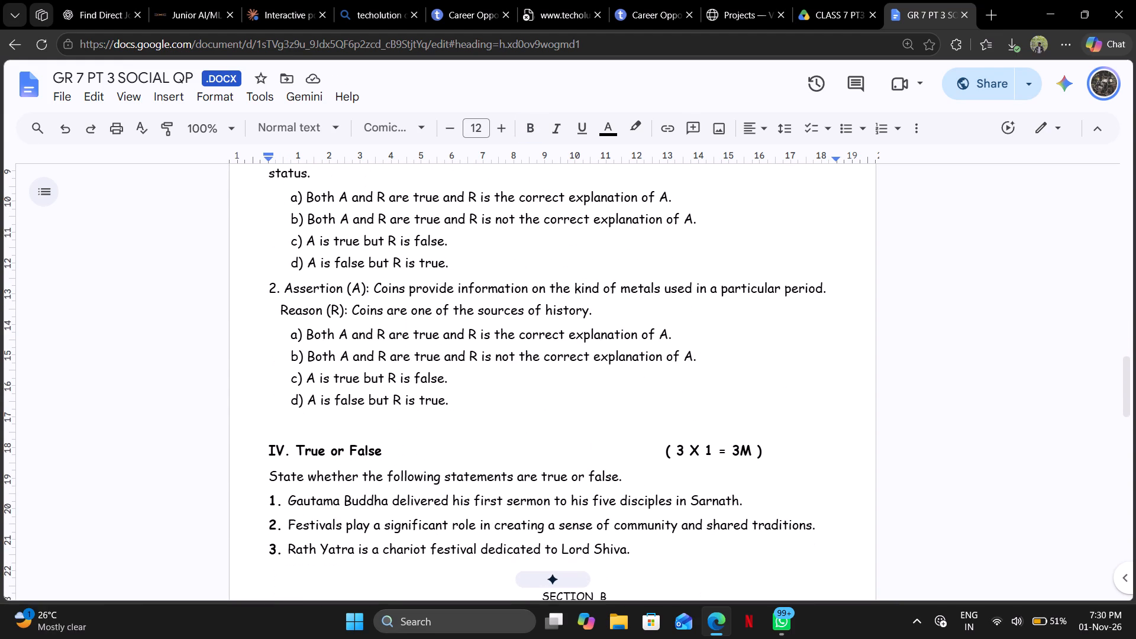
scroll(355, 468, up, 1)
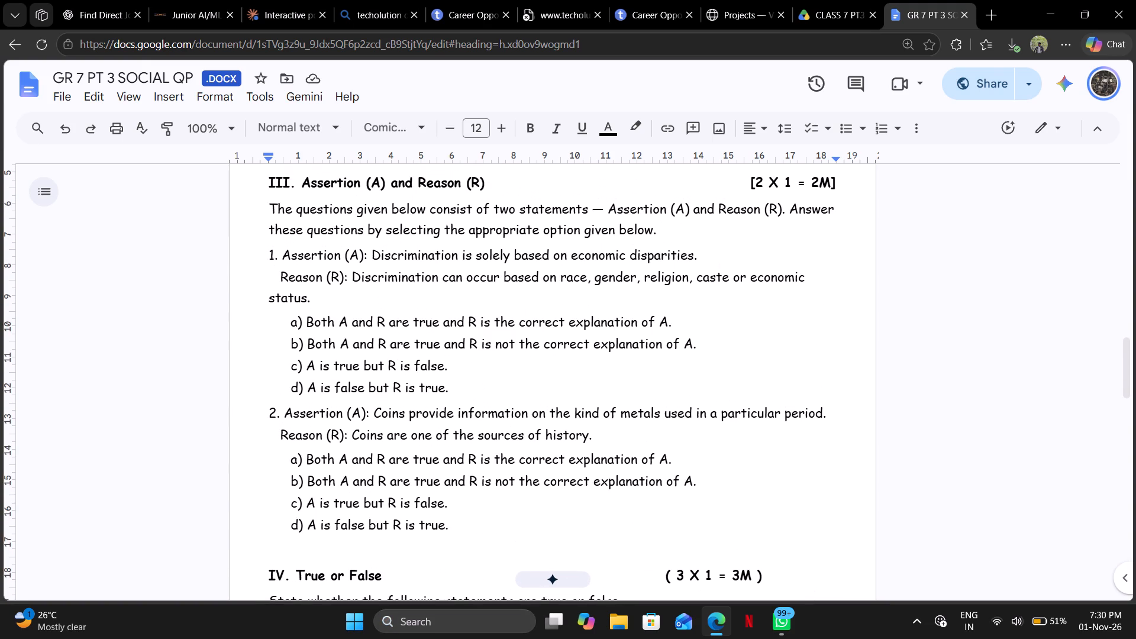
click(422, 544)
drag(456, 522, 329, 314)
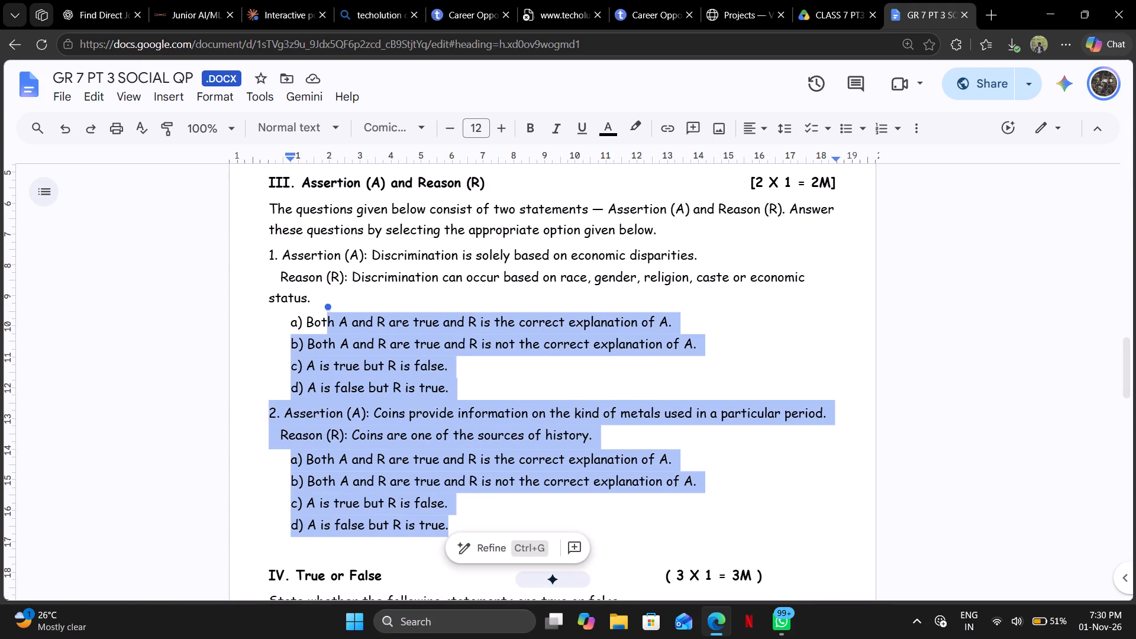
click(397, 437)
scroll(397, 437, down, 2)
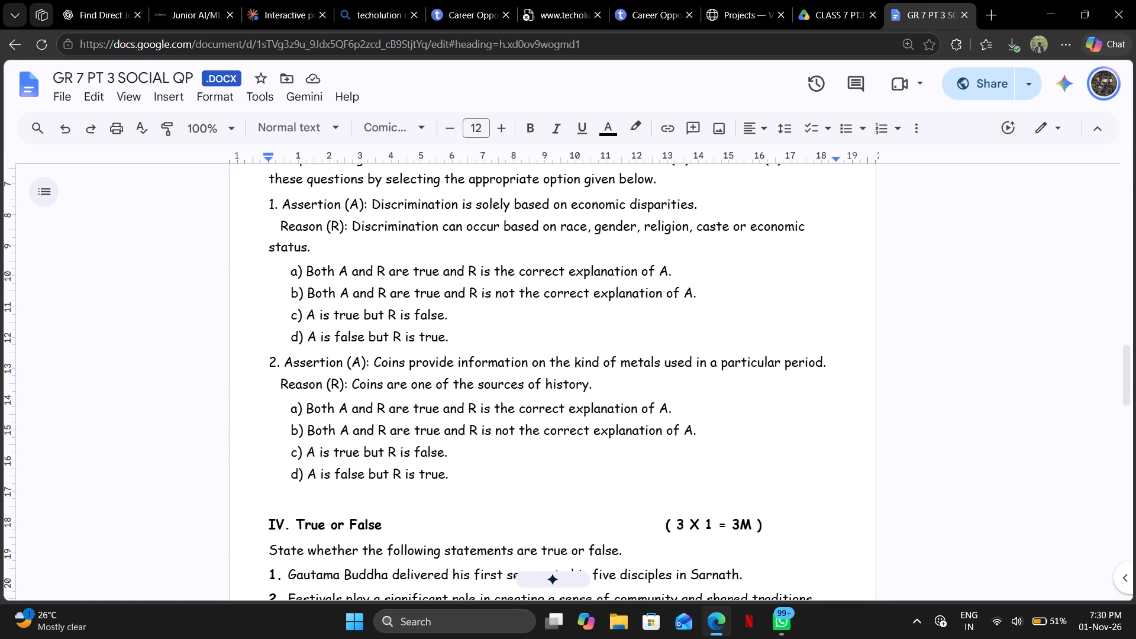
scroll(397, 437, down, 1)
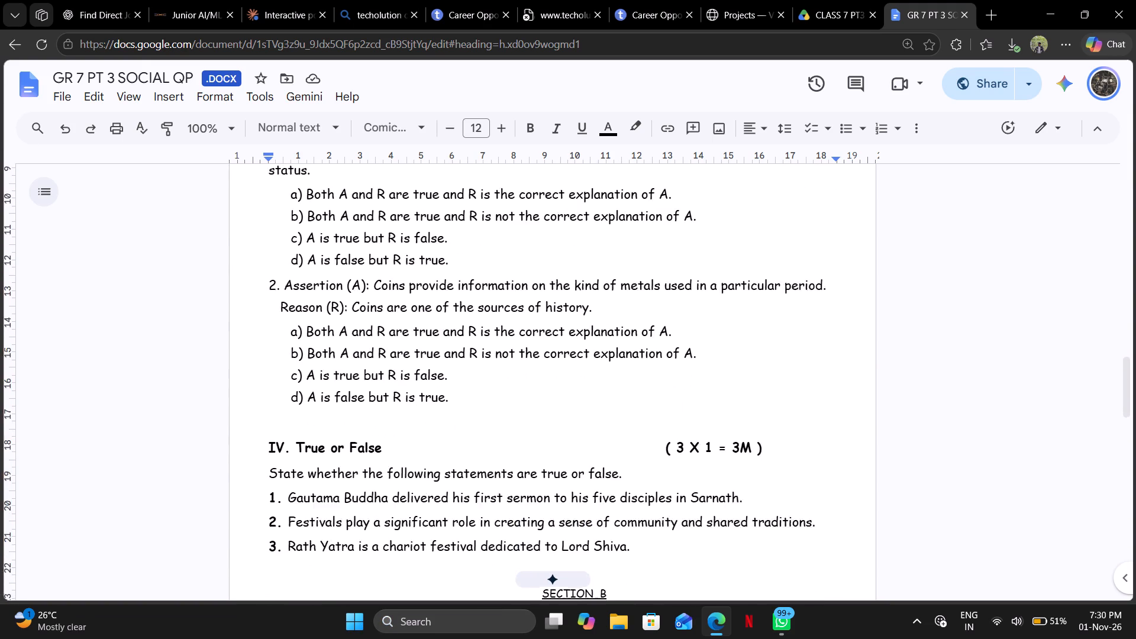
scroll(397, 437, down, 1)
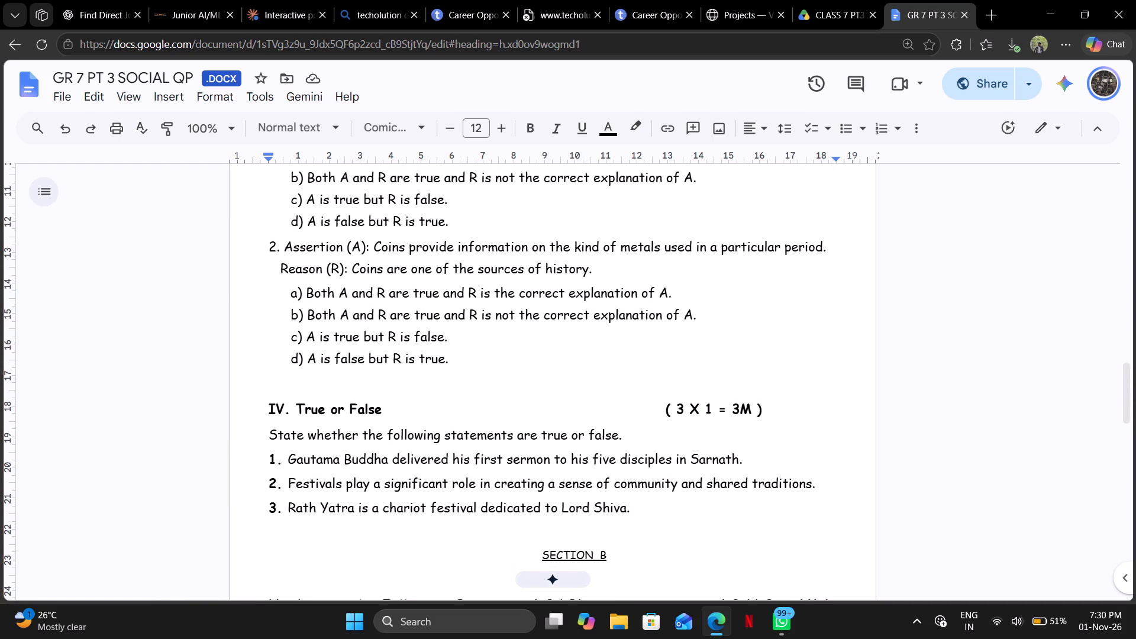
click(268, 430)
drag(268, 392, 578, 505)
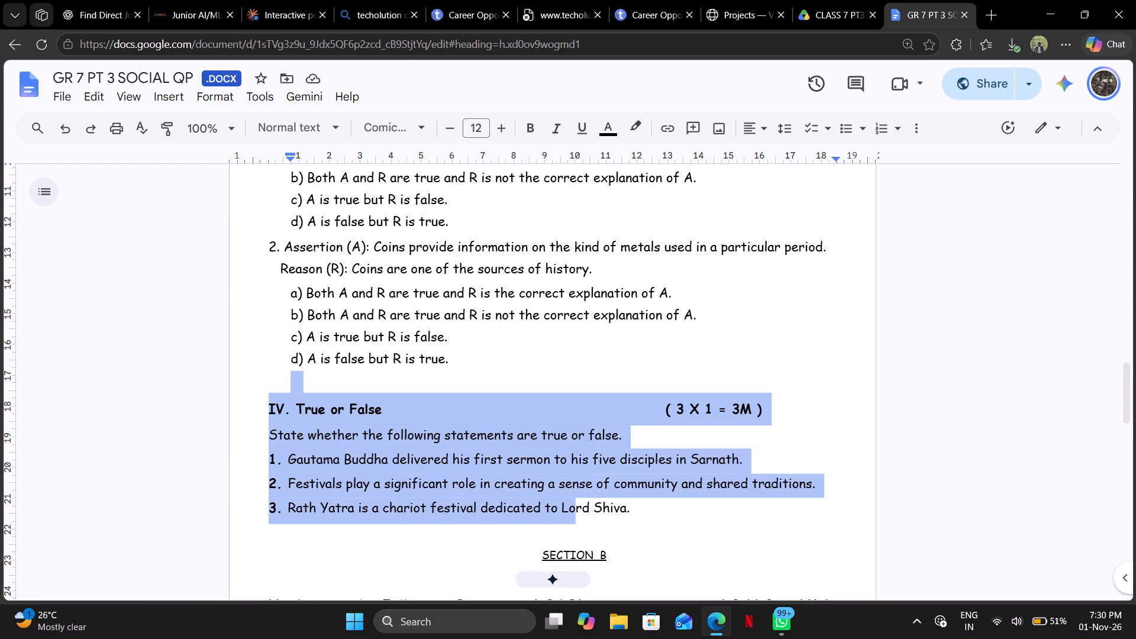
drag(578, 505, 644, 502)
click(655, 469)
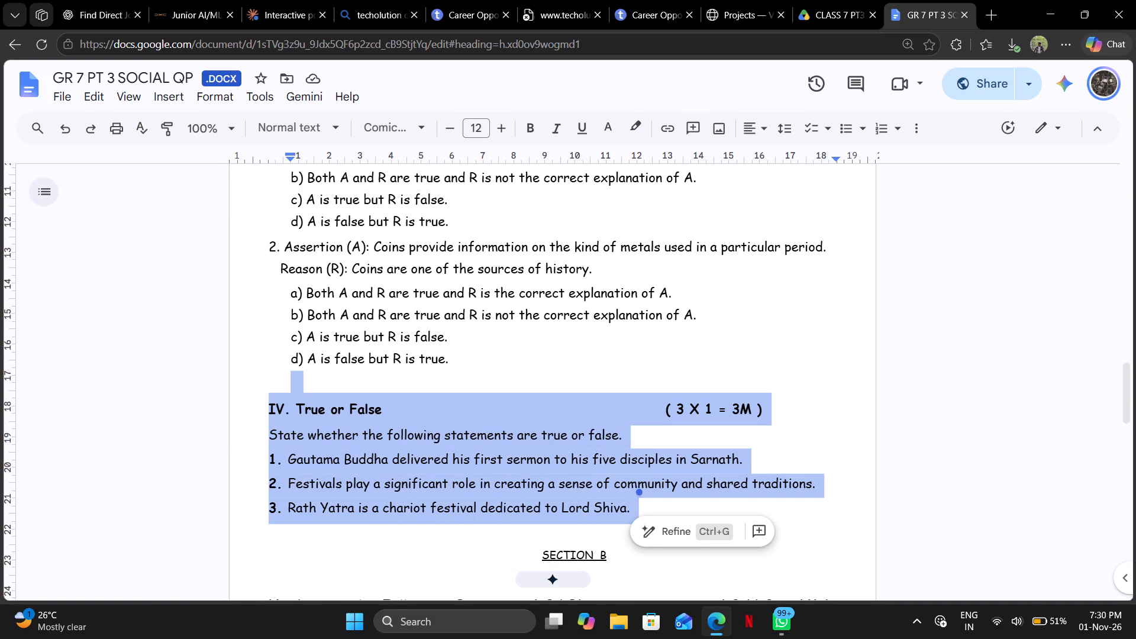
Replace the closing parenthesis and its preceding space with "]" in the "IV. True or False" heading's marks.
click(668, 385)
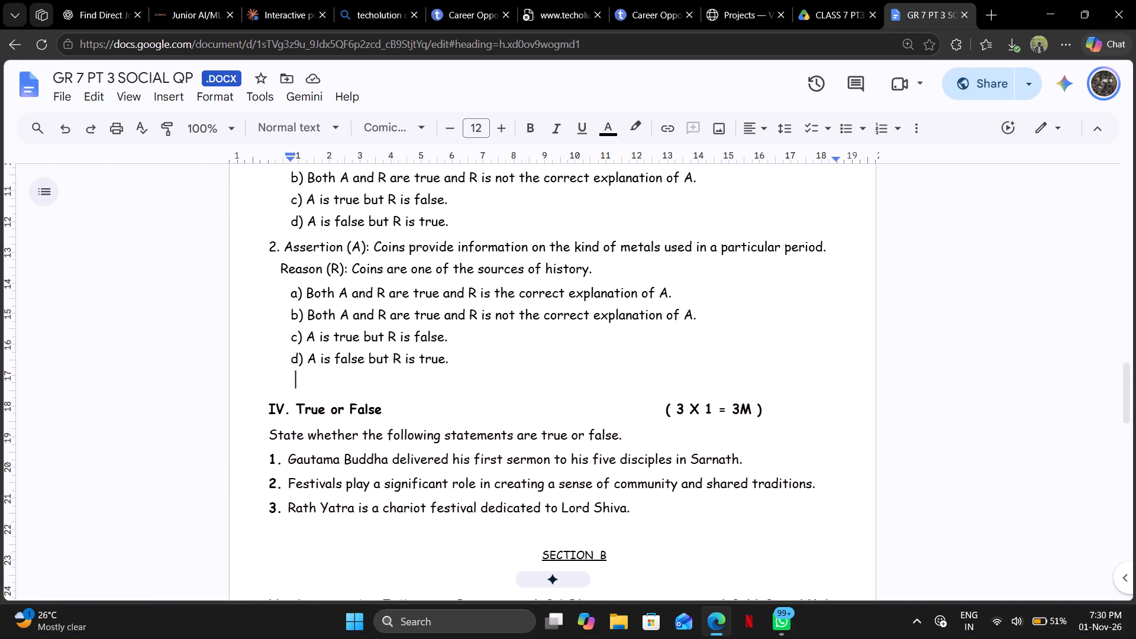
key(Down)
key(Right)
key(Right)
key(Right)
key(Right)
key(Right)
key(Right)
key(Right)
key(Right)
key(Right)
key(Right)
key(Right)
key(Right)
key(Right)
key(Right)
key(Right)
key(Right)
key(Right)
key(Right)
key(Right)
key(Right)
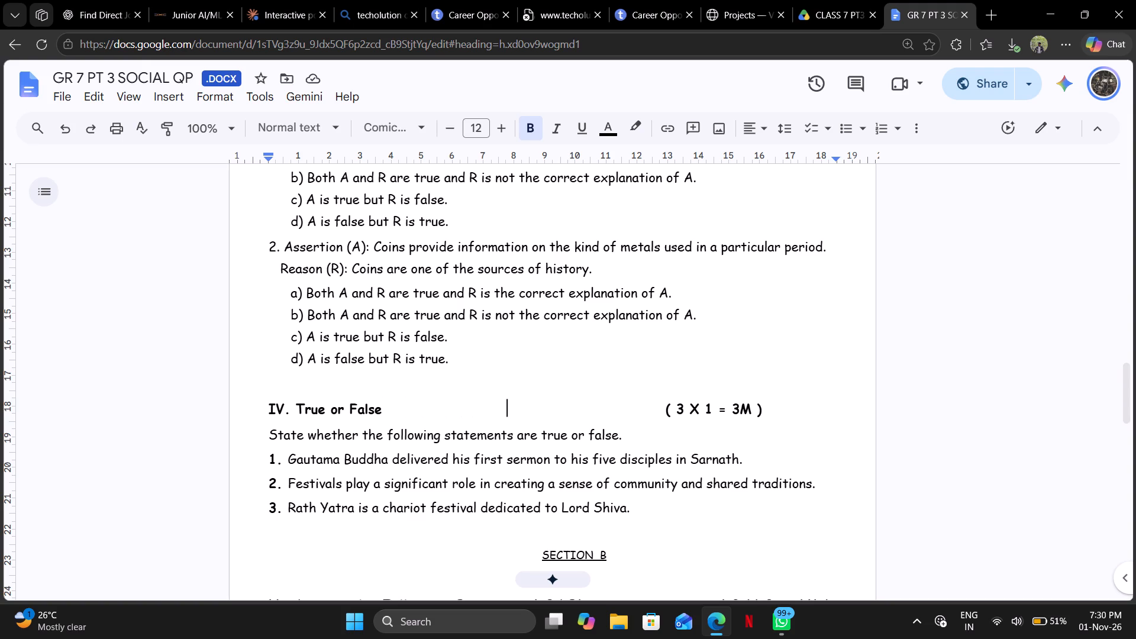
key(Right)
key(Right)
key(Right)
key(Right)
key(Right)
key(Right)
key(Right)
key(Right)
key(Right)
key(Right)
key(Right)
key(Right)
key(Right)
key(Right)
key(Right)
key(Right)
key(Right)
key(Right)
key(Right)
key(Right)
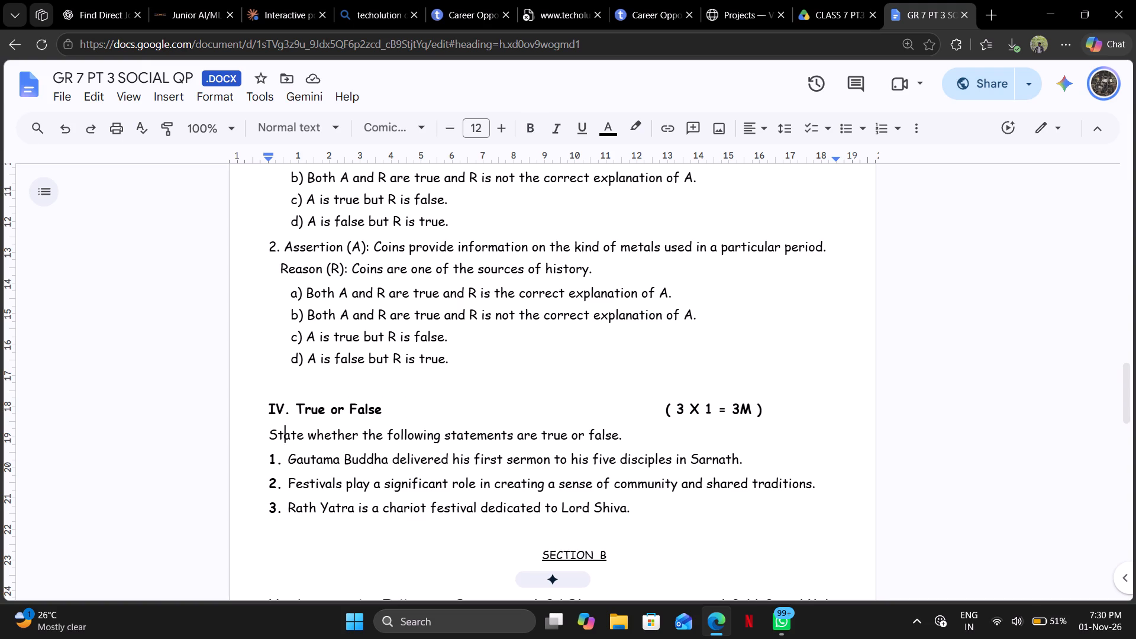
key(Right)
key(Right)
key(Left)
key(Left)
key(Left)
key(Left)
key(Left)
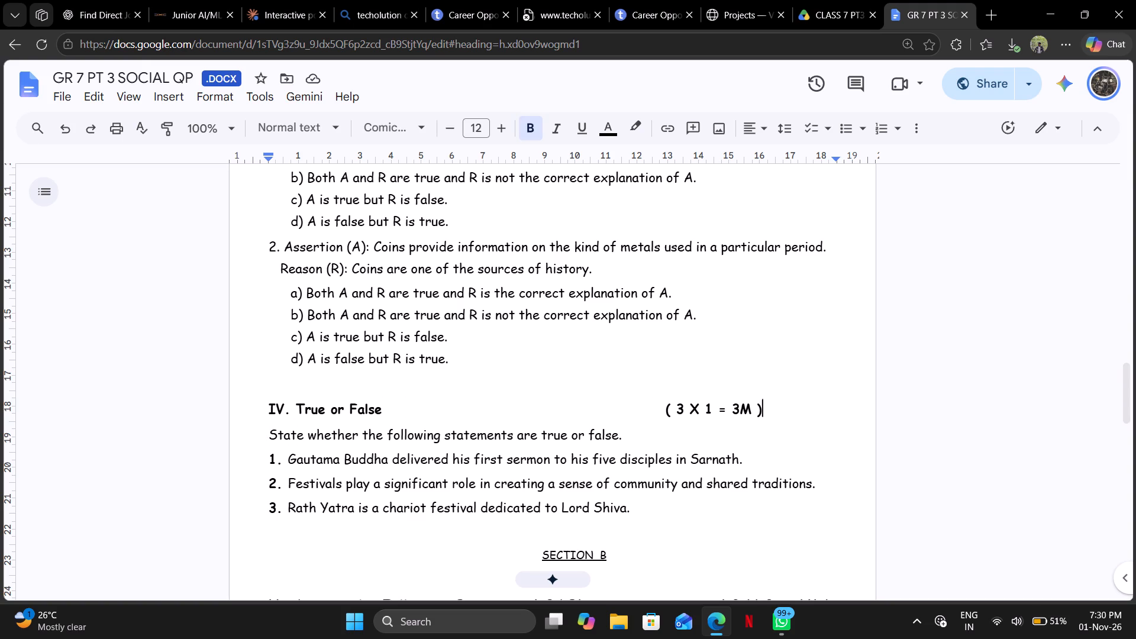
key(Left)
key(Right)
key(BackSpace)
key(BackSpace)
key(bracketright)
Replace the opening parenthesis and its following space with "[" in the True or False heading, making the marks "[3 X 1 = 3M]".
key(Left)
key(Left)
key(Left)
key(Left)
key(Left)
key(Left)
key(Left)
key(Left)
key(Left)
key(Left)
key(Left)
key(Left)
key(Left)
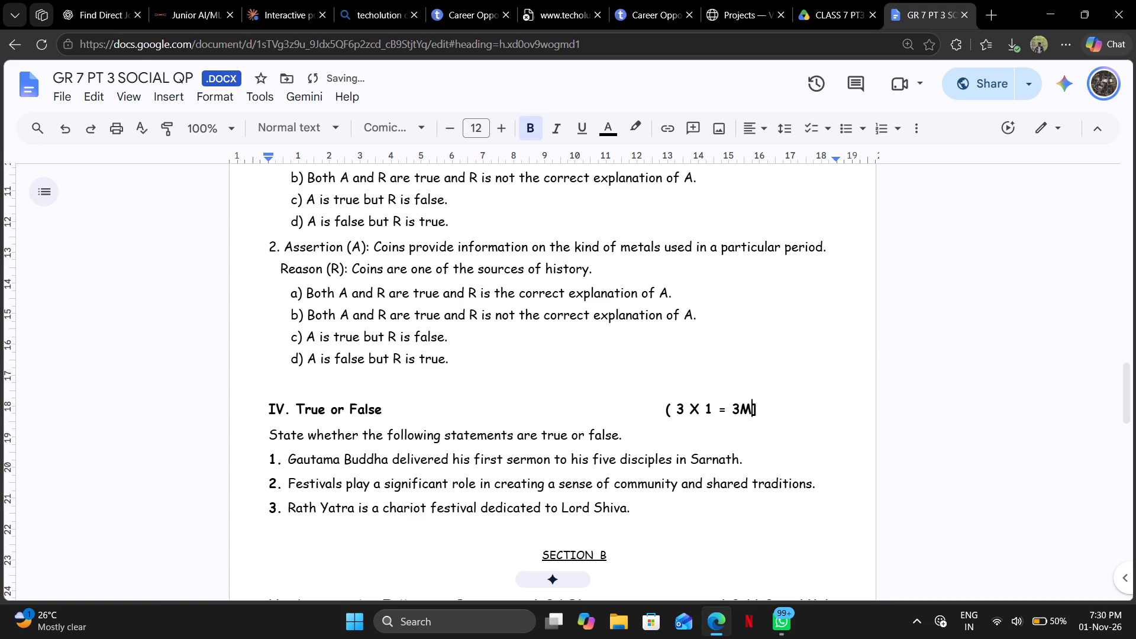
key(Left)
key(Left)
key(Left)
key(Right)
key(Right)
key(Right)
key(Right)
key(Right)
key(BackSpace)
key(BackSpace)
key(bracketleft)
key(Left)
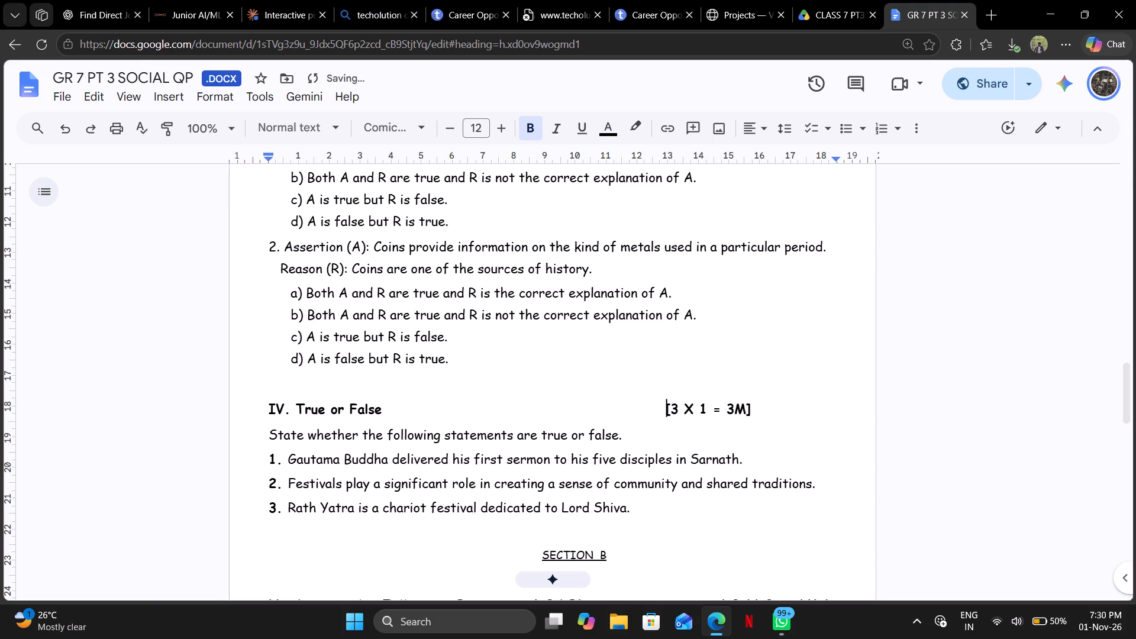
Add 15 spaces before "[3 X 1 = 3M]" in the True or False heading so the marks end at the page's right margin.
key(space)
key(space)
key(space)
key(space)
key(space)
key(space)
key(space)
key(space)
key(space)
key(space)
key(space)
key(space)
key(space)
key(space)
key(space)
key(space)
key(space)
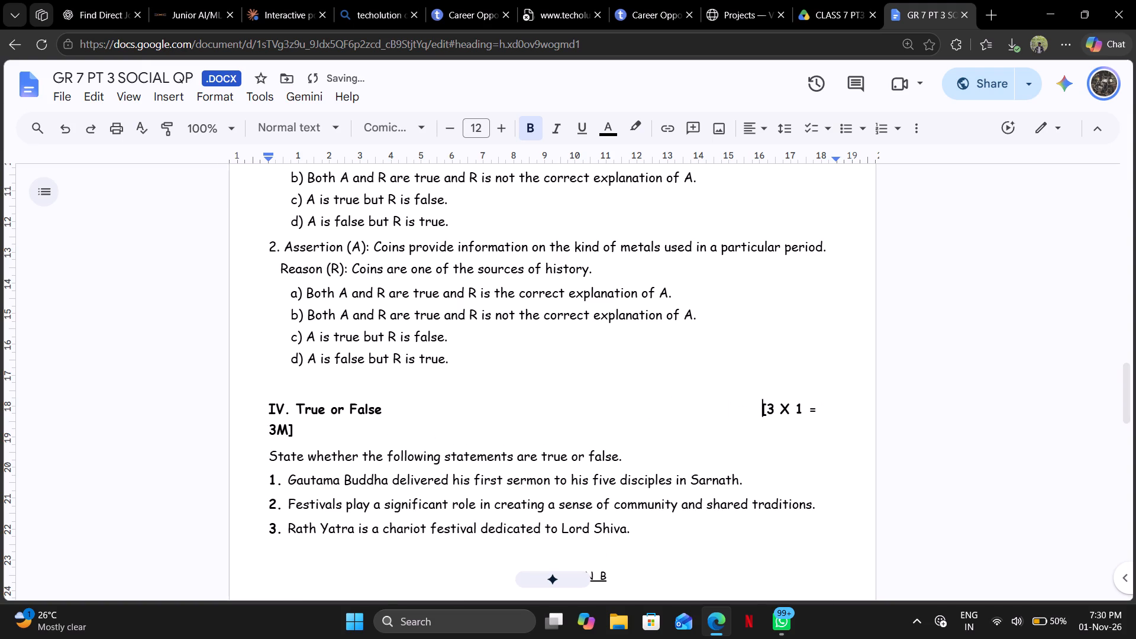
key(BackSpace)
key(BackSpace)
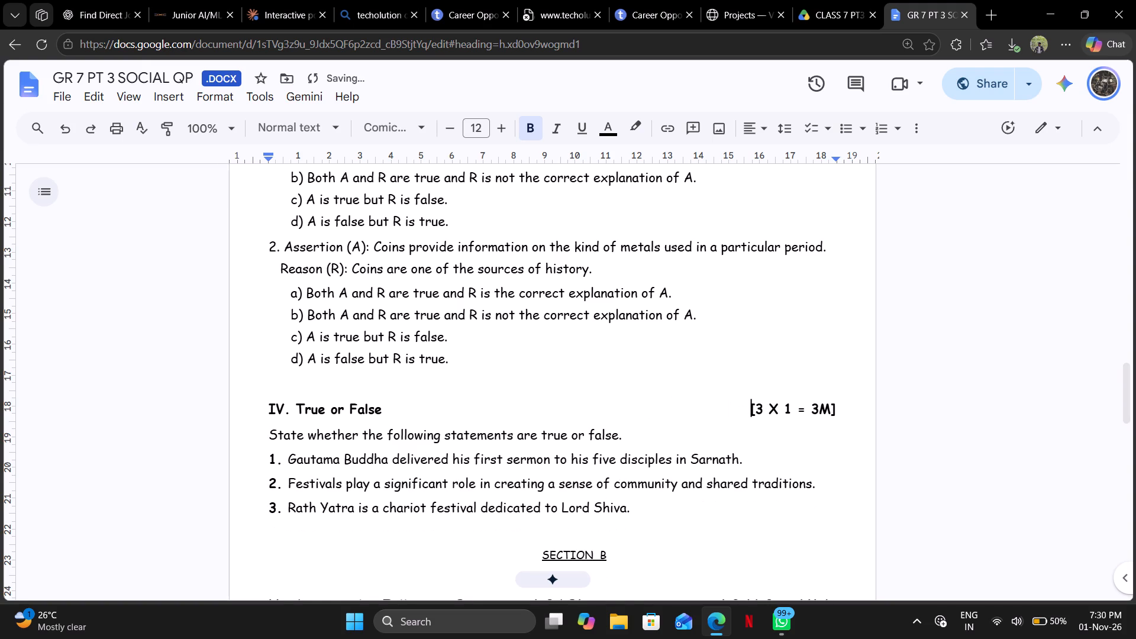
Examine the font sizes, marks notation and spacing of the Section B title and the "V. Answer the Following Questions (SAQ)" heading.
scroll(828, 420, down, 1)
scroll(811, 425, up, 1)
key(Up)
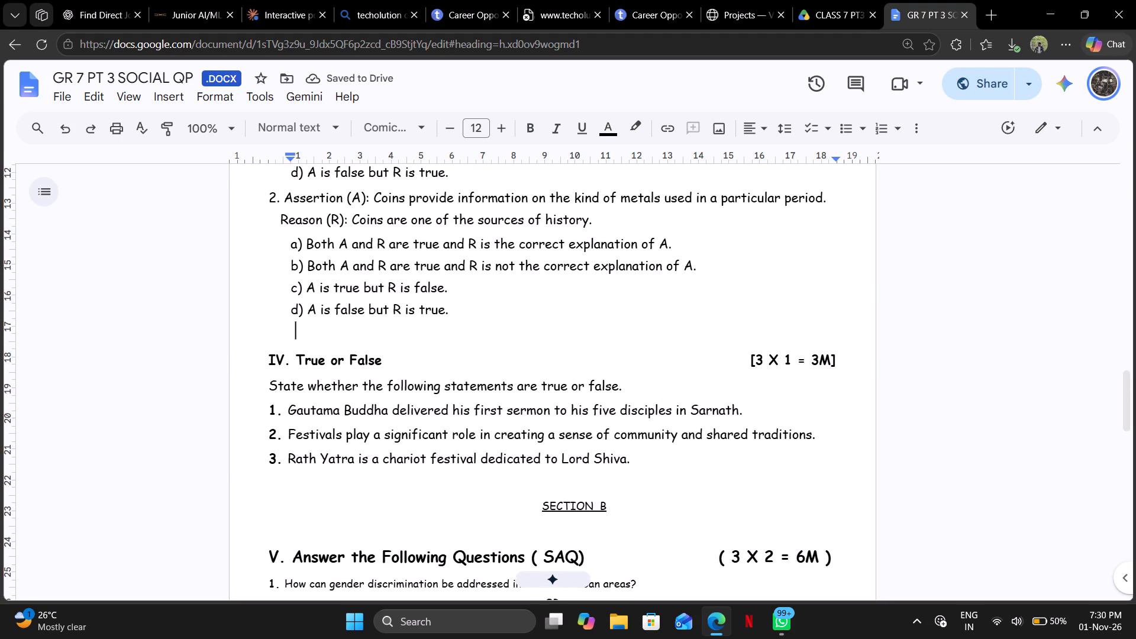
key(Down)
key(Down)
scroll(811, 425, down, 1)
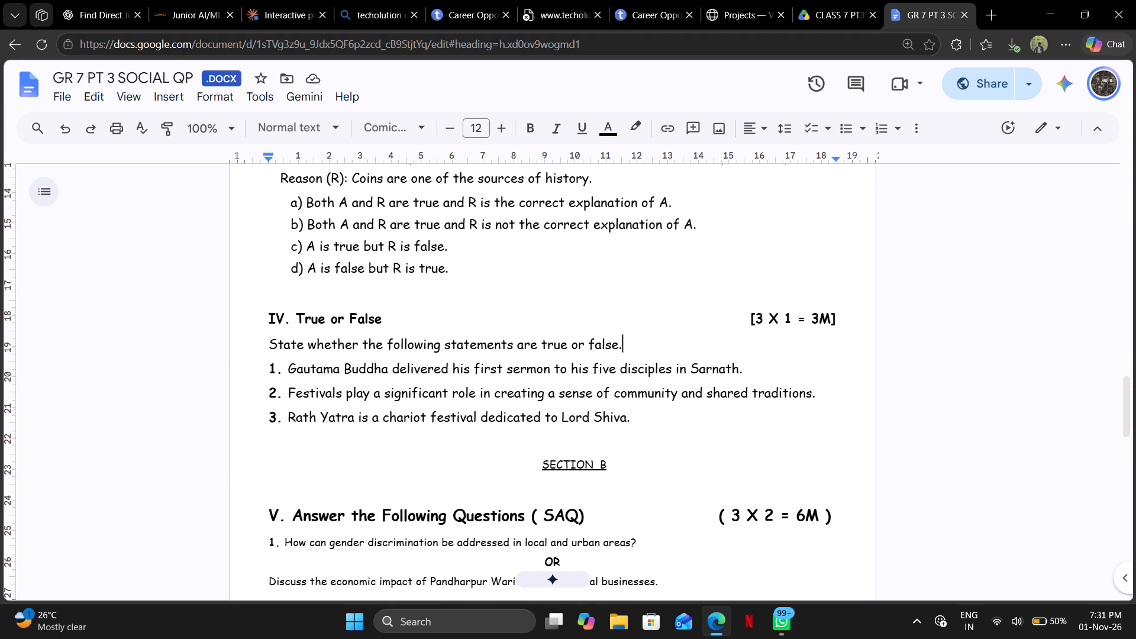
scroll(790, 448, down, 1)
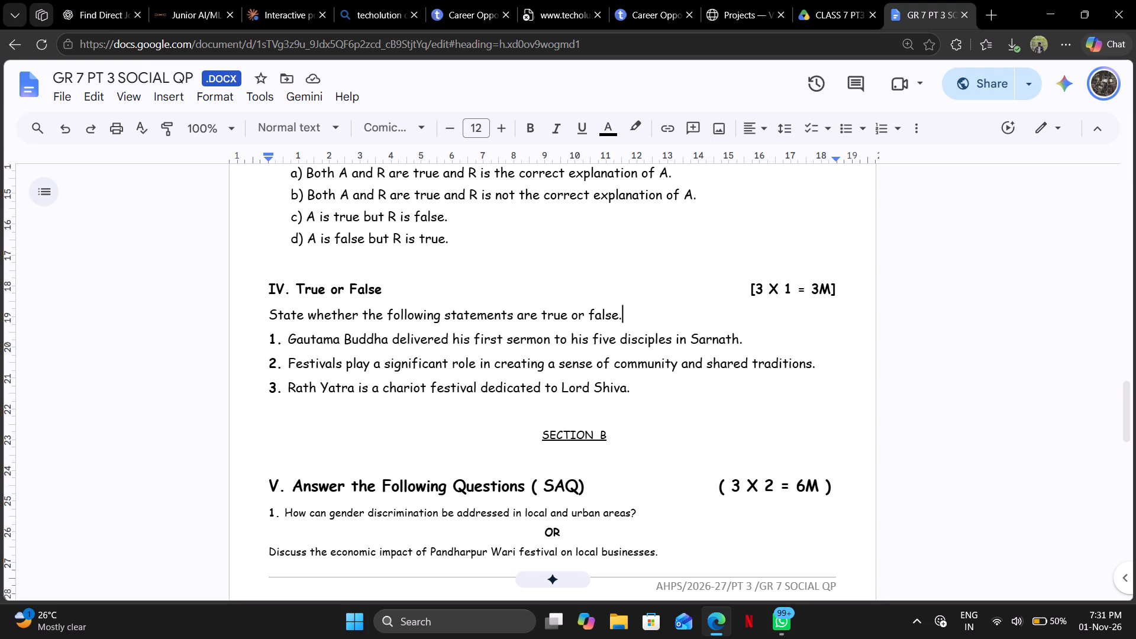
scroll(790, 448, down, 1)
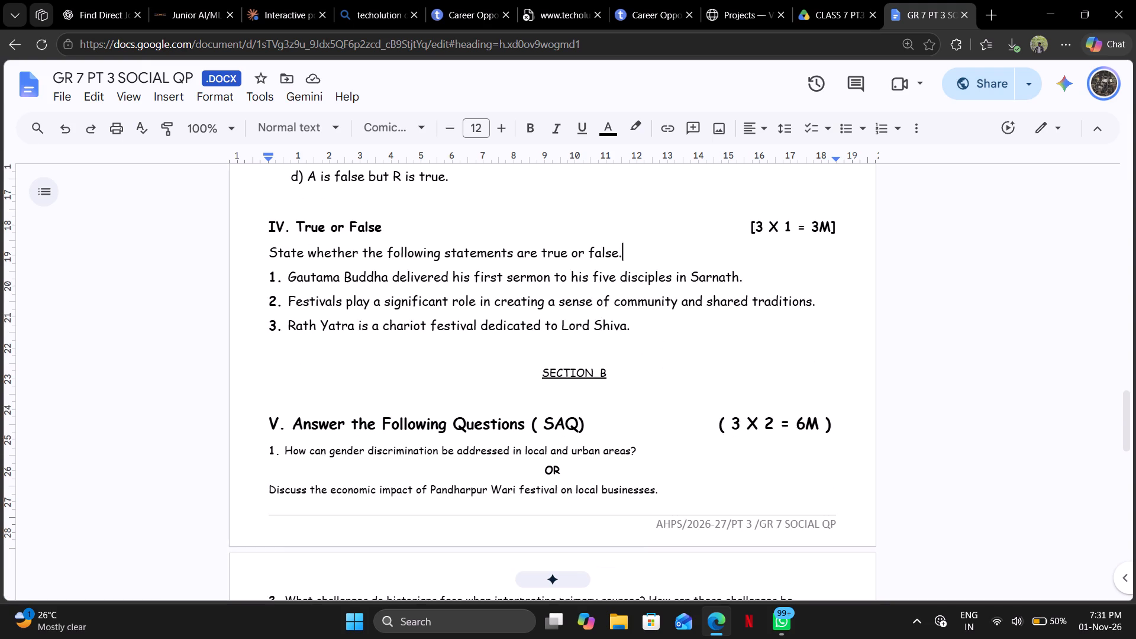
scroll(790, 448, down, 1)
scroll(790, 448, up, 2)
scroll(790, 448, down, 1)
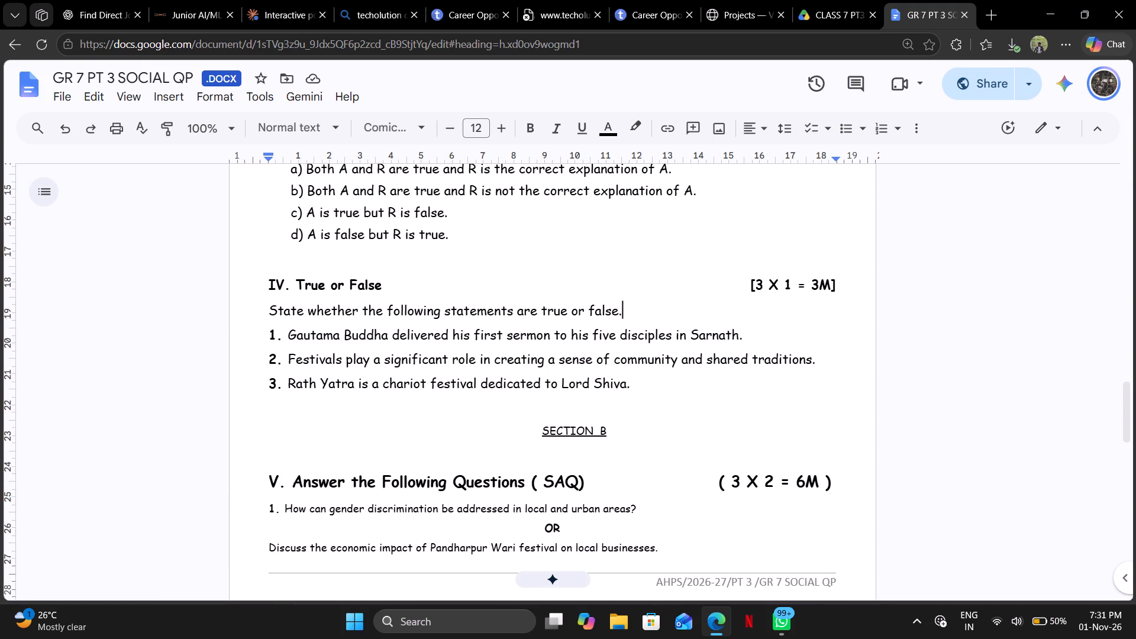
click(756, 534)
click(786, 484)
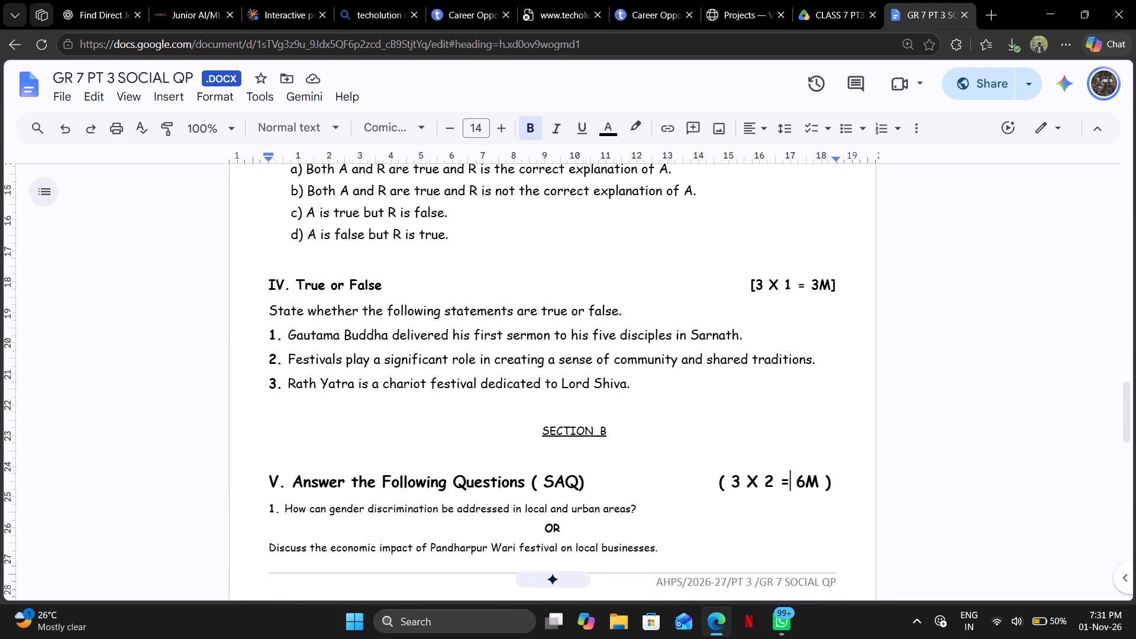
click(693, 449)
key(Up)
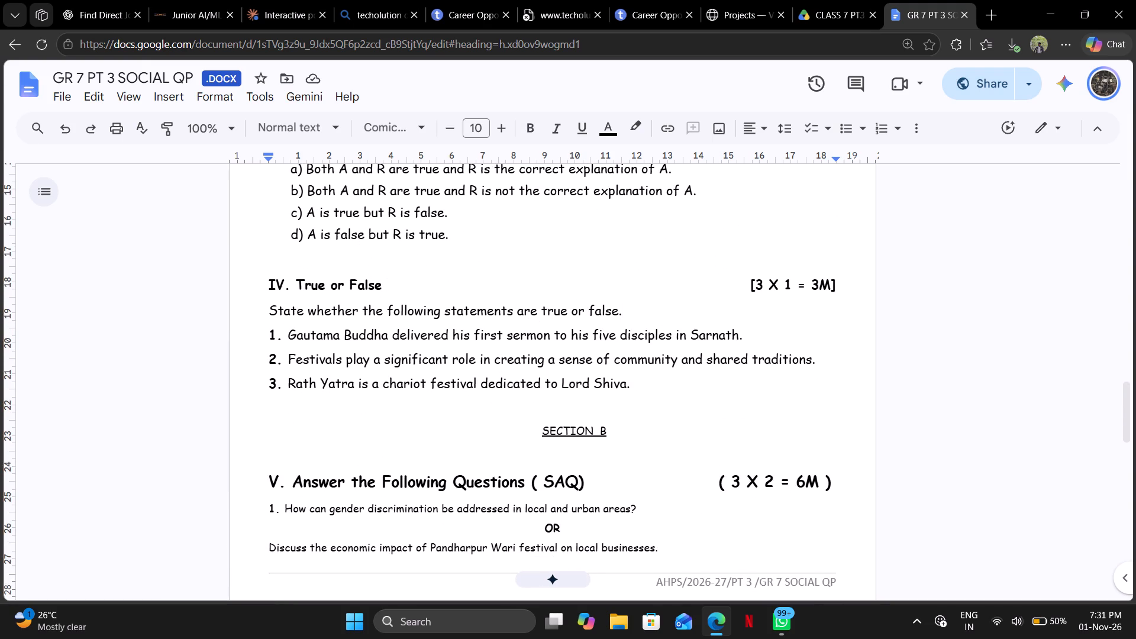
Set the font size of the "SECTION B" title to 13.
key(shift+Right)
key(Right)
key(Right)
key(Right)
key(Right)
key(Right)
key(Right)
key(Right)
key(Right)
key(Right)
key(Right)
key(Right)
key(Right)
key(Right)
key(Right)
key(Right)
key(Right)
key(Right)
key(Right)
key(Right)
key(Right)
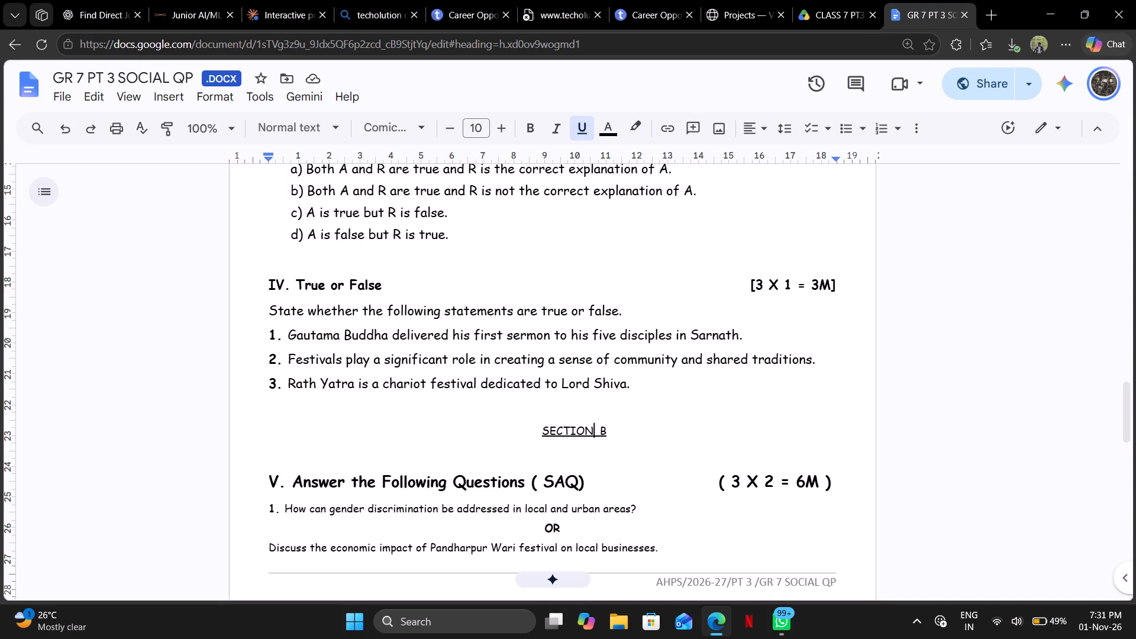
key(Right)
key(Right)
key(Right)
key(shift+Left)
key(shift+Left)
key(shift+Left)
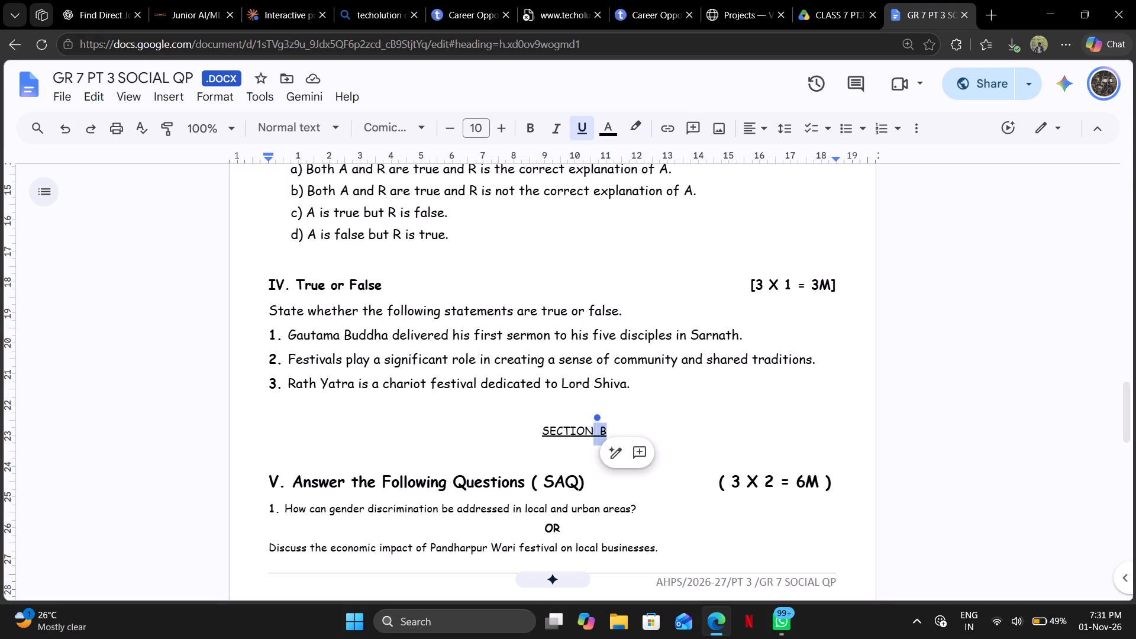
key(shift+Left)
key(shift+Left)
key(shift+Left)
key(shift+Left)
key(shift+Left)
key(shift+Left)
key(shift+Left)
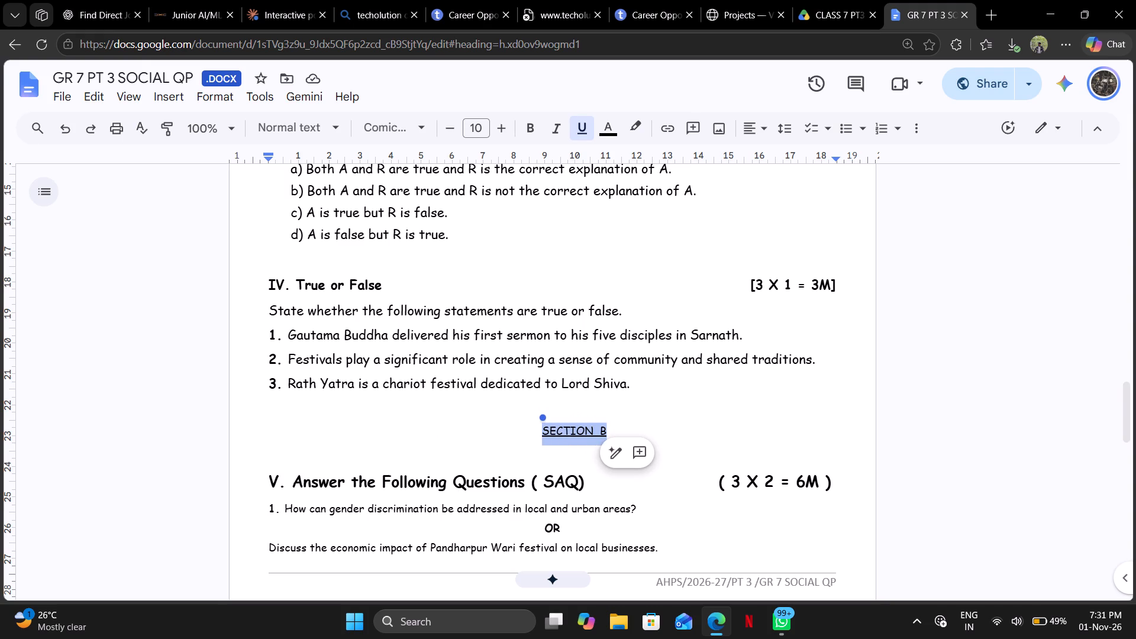
double_click(496, 127)
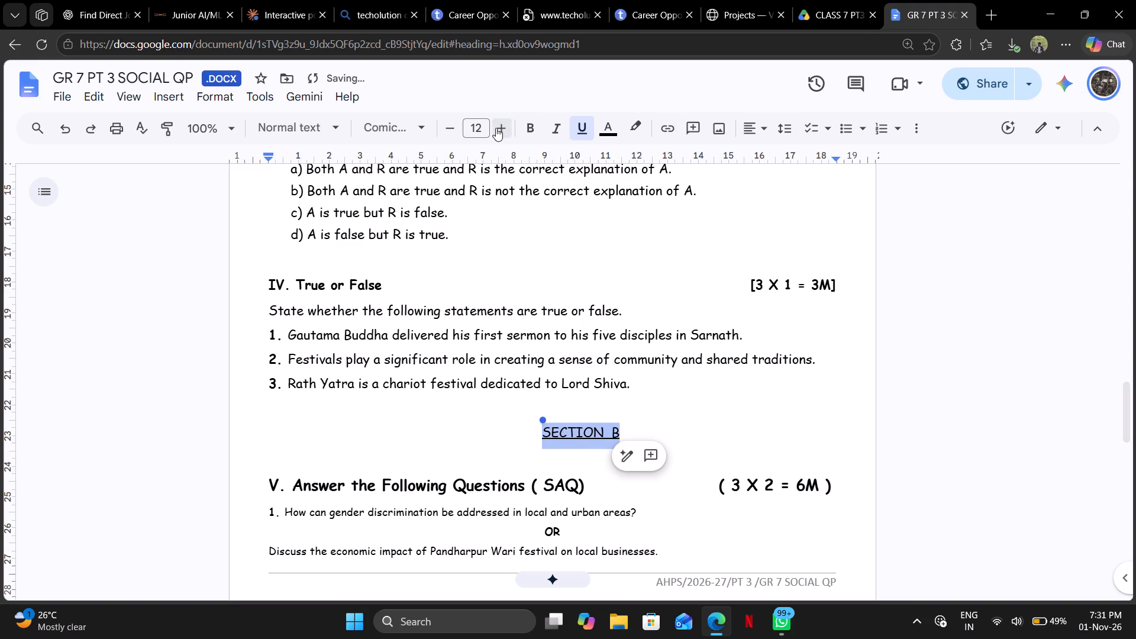
click(497, 128)
Examine the formatting and spacing of the earlier sections, from Fill in the Blanks through True or False, against Section B.
click(598, 315)
scroll(598, 315, up, 4)
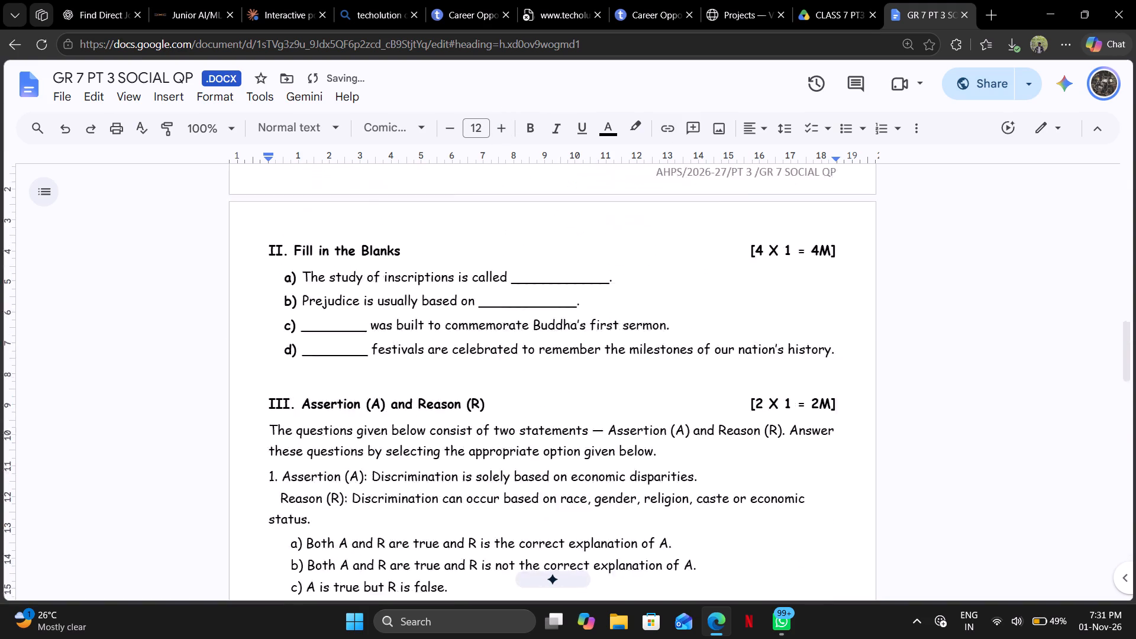
scroll(598, 315, up, 2)
scroll(598, 315, down, 2)
scroll(598, 315, up, 5)
scroll(598, 315, down, 9)
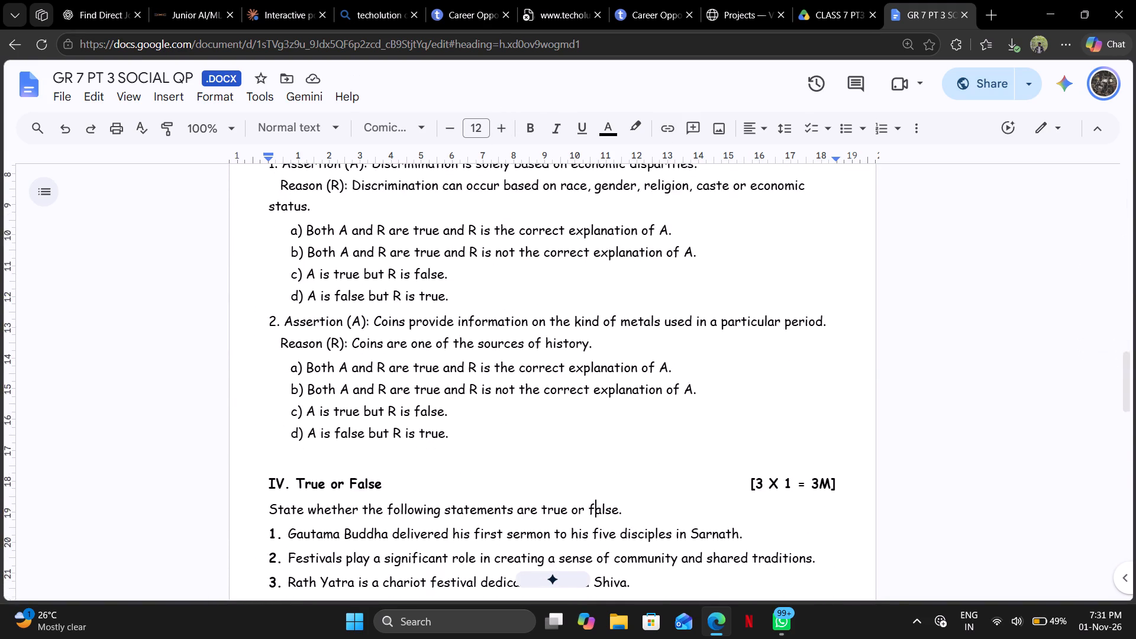
scroll(598, 315, down, 2)
click(602, 390)
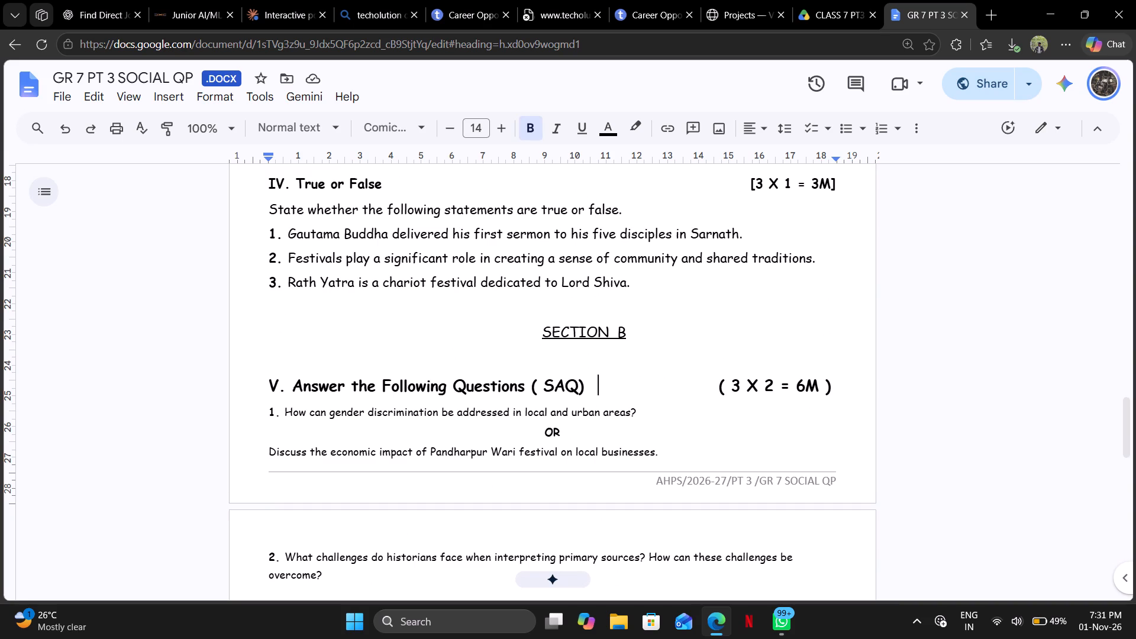
Make the whole "SECTION B" title line, including its leading blank space, bold and underlined.
click(639, 324)
drag(641, 328, 520, 323)
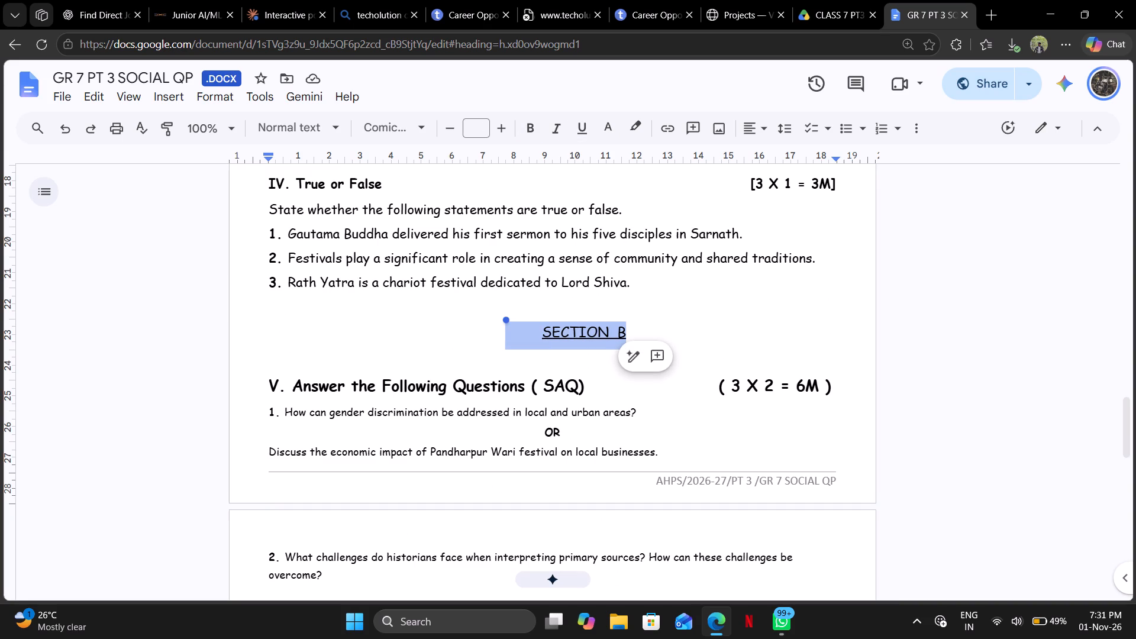
click(533, 130)
click(575, 130)
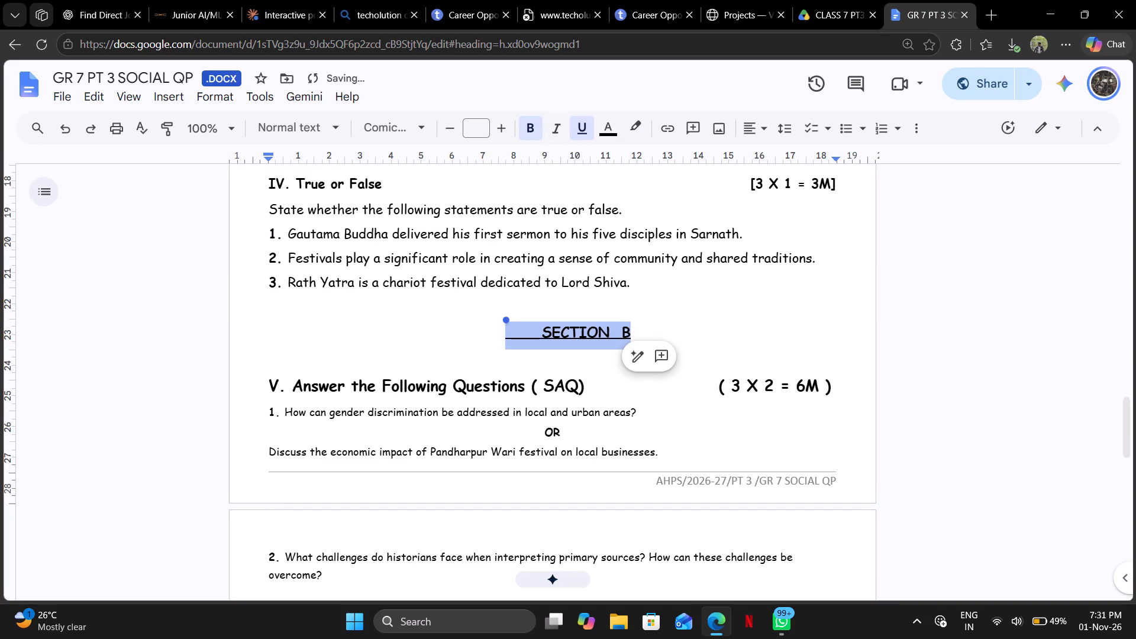
Remove the underline from the blank space in front of the "SECTION B" title.
drag(544, 334, 519, 329)
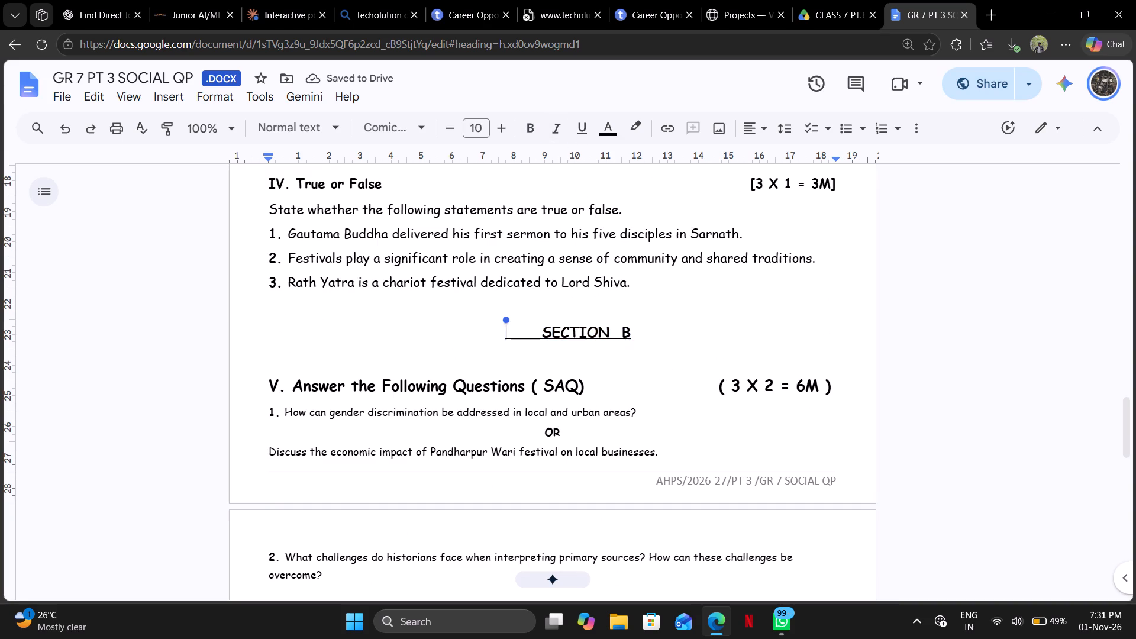
drag(547, 338, 514, 332)
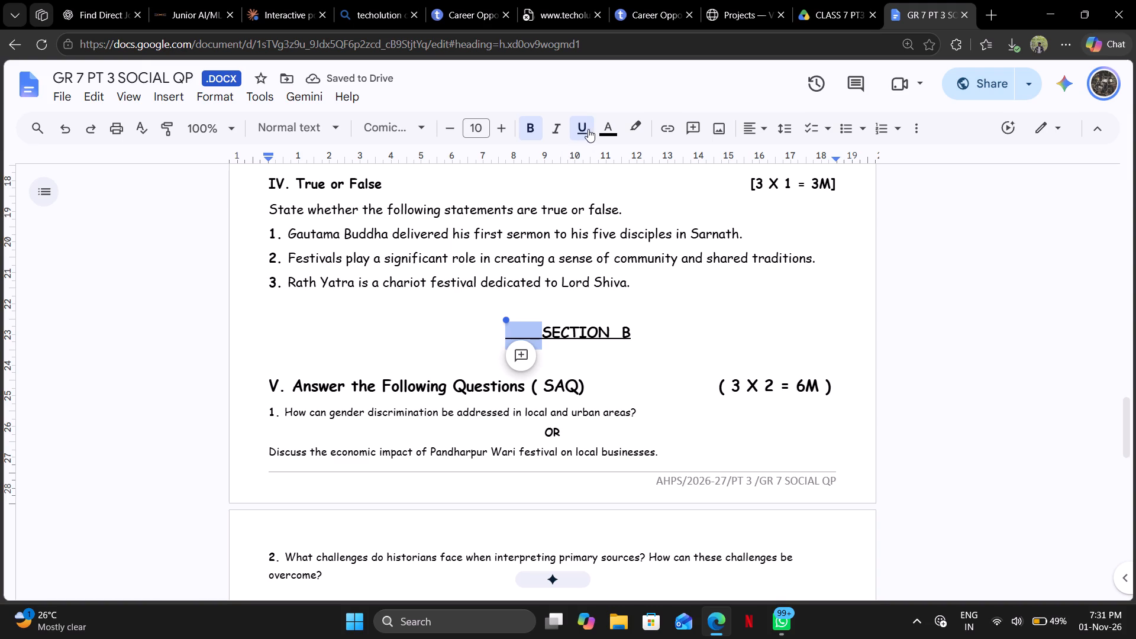
click(588, 129)
click(595, 346)
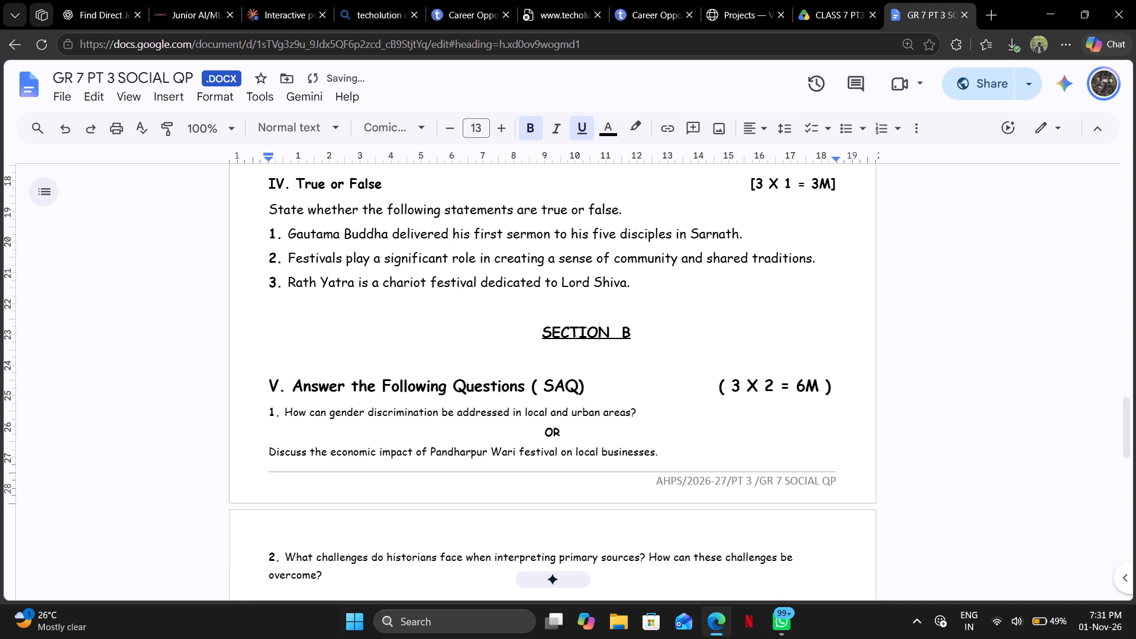
Insert a hyphen between the two words of the Section B title so it reads "SECTION - B".
click(619, 335)
key(Right)
key(Left)
key(BackSpace)
key(space)
text(-)
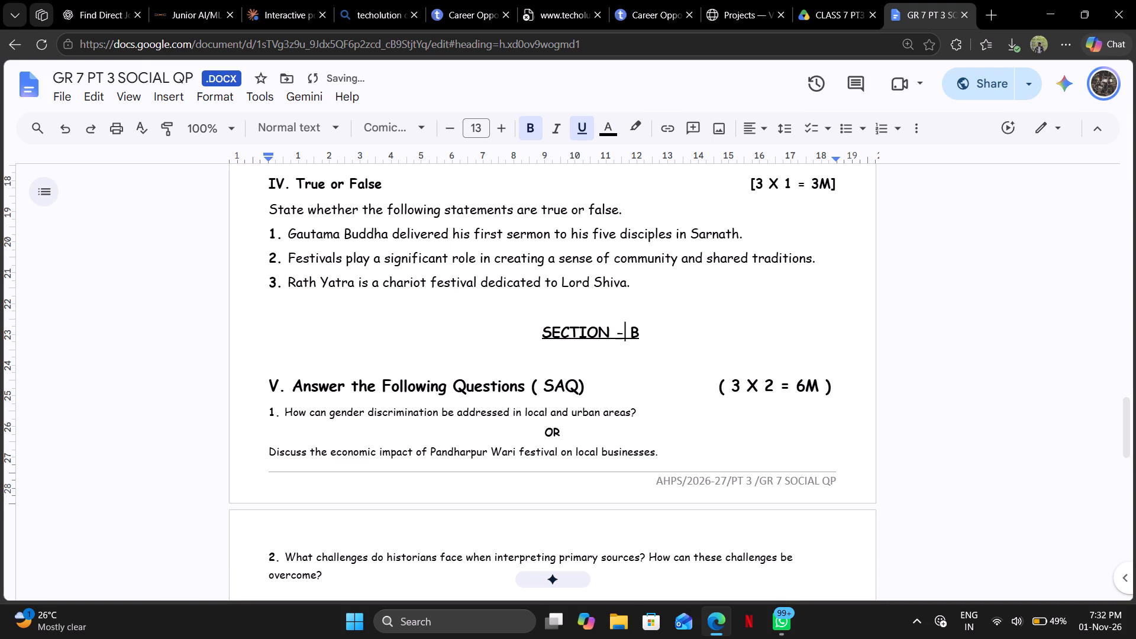
Delete the blank indent directly before the "SECTION - B" title.
key(Left)
key(Left)
key(Left)
key(Left)
key(Left)
key(Left)
key(Left)
key(Left)
key(Left)
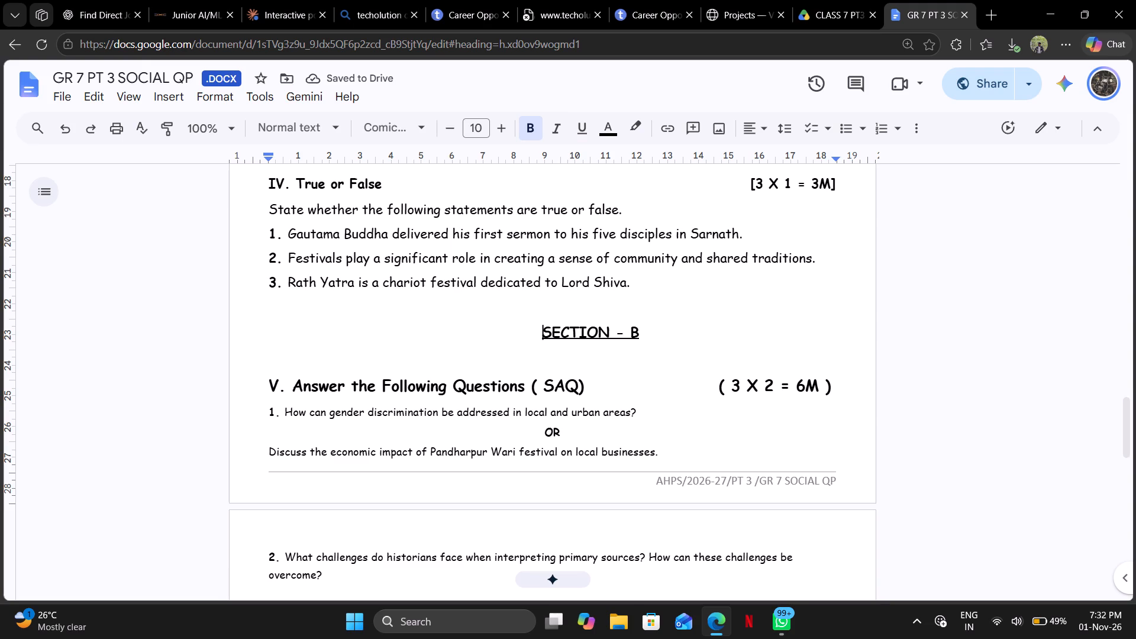
key(BackSpace)
Set the "V. Answer the Following Questions (SAQ)" heading and all its questions to font size 12.
scroll(624, 411, down, 1)
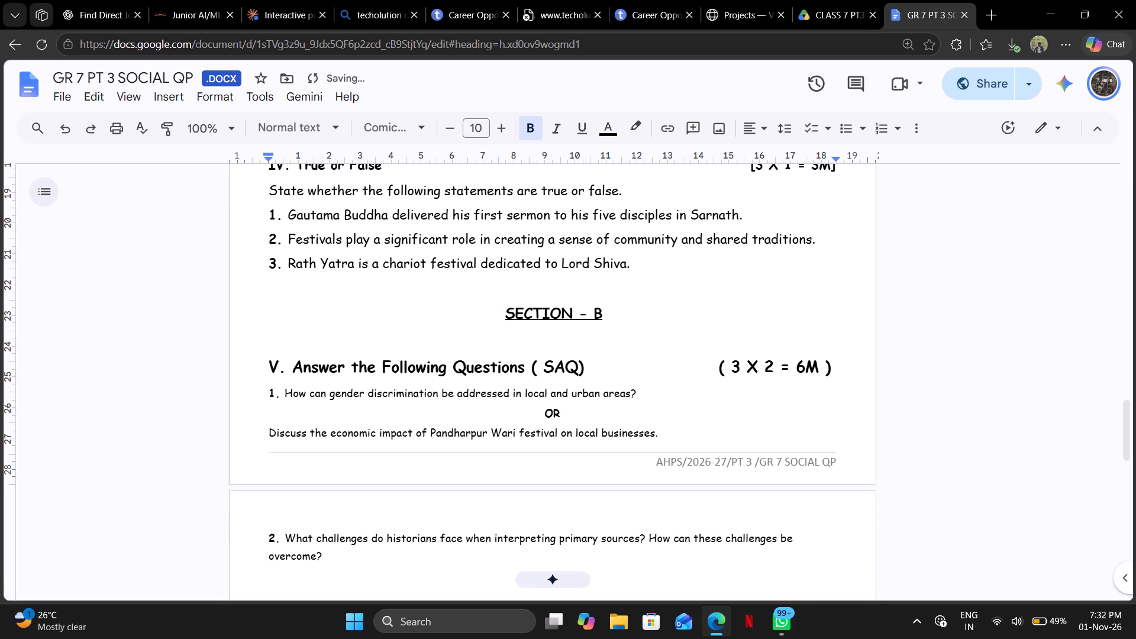
drag(265, 363, 276, 371)
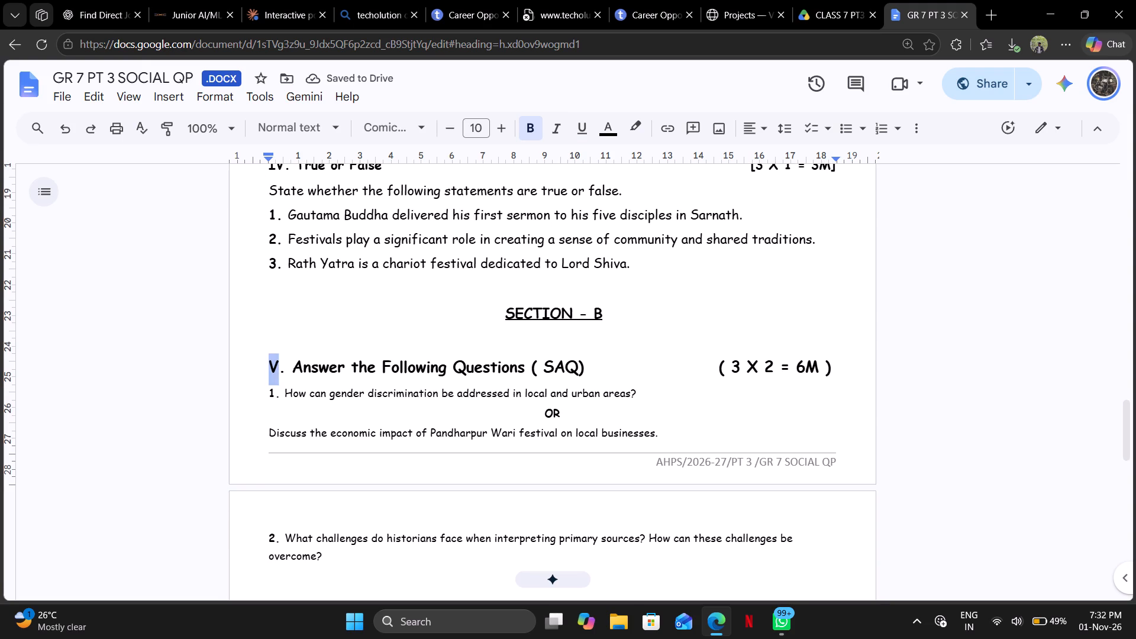
drag(276, 371, 317, 383)
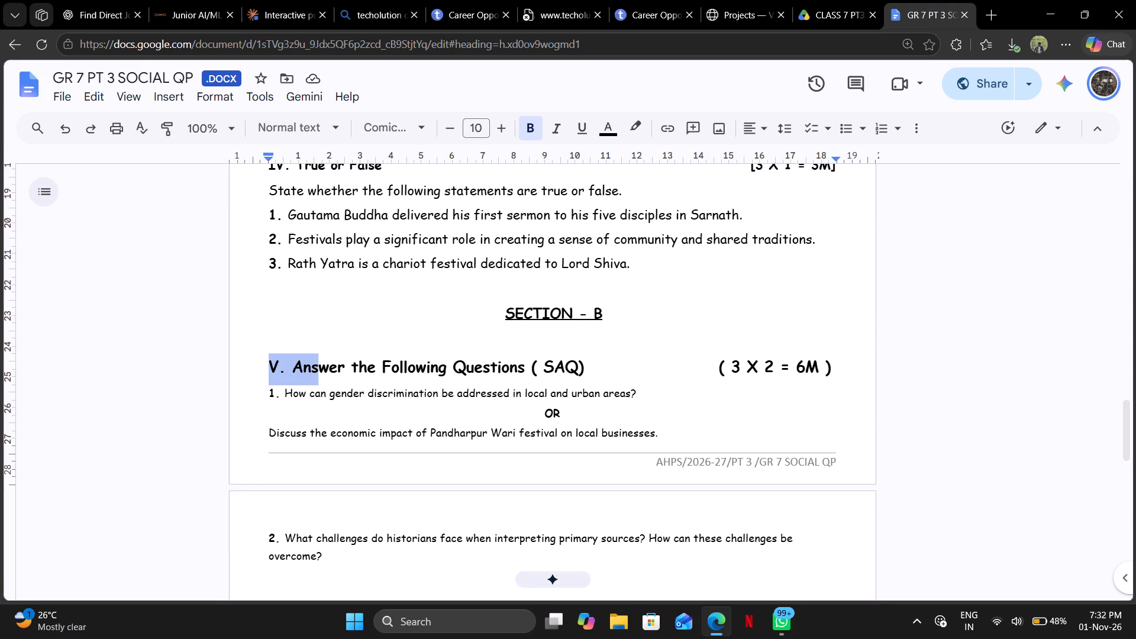
drag(317, 383, 318, 383)
drag(318, 383, 433, 496)
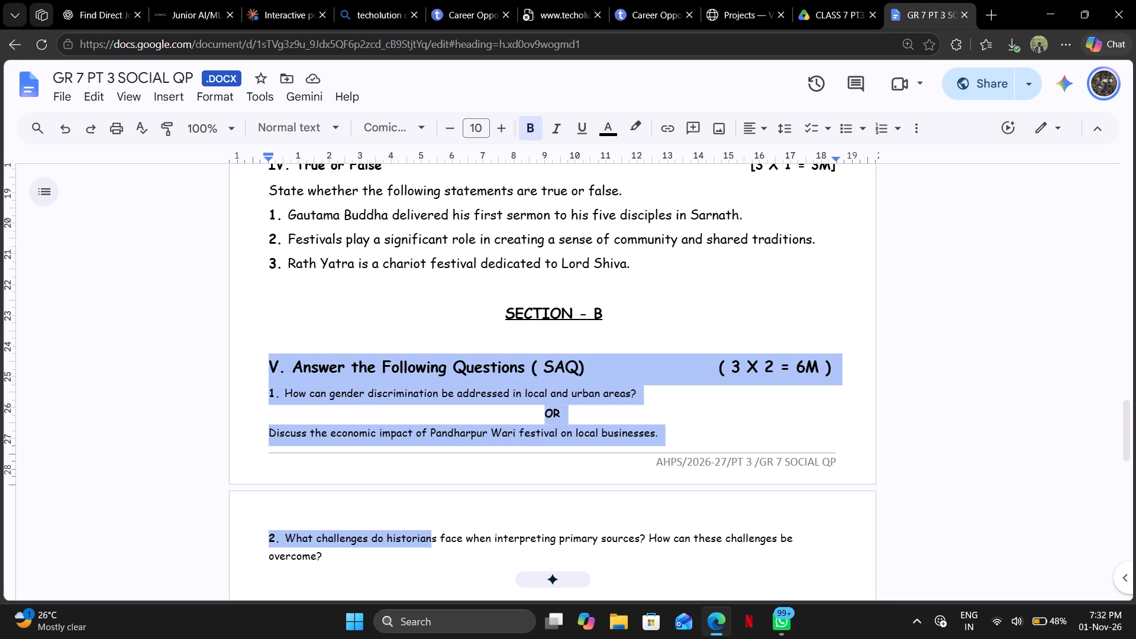
drag(433, 496, 436, 606)
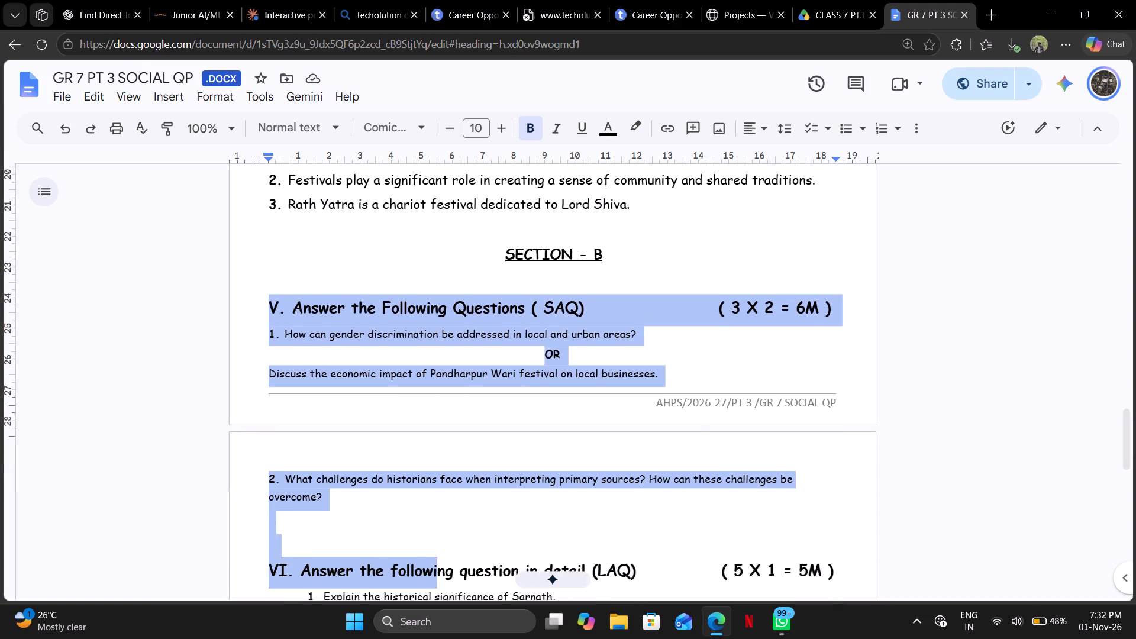
drag(436, 606, 412, 323)
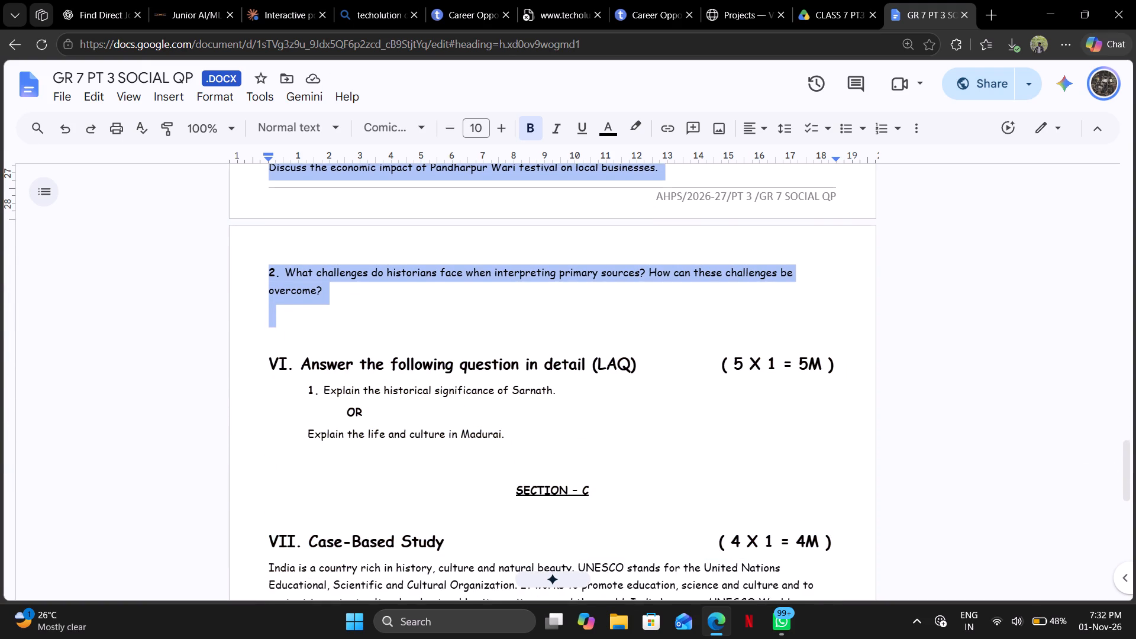
drag(412, 323, 395, 300)
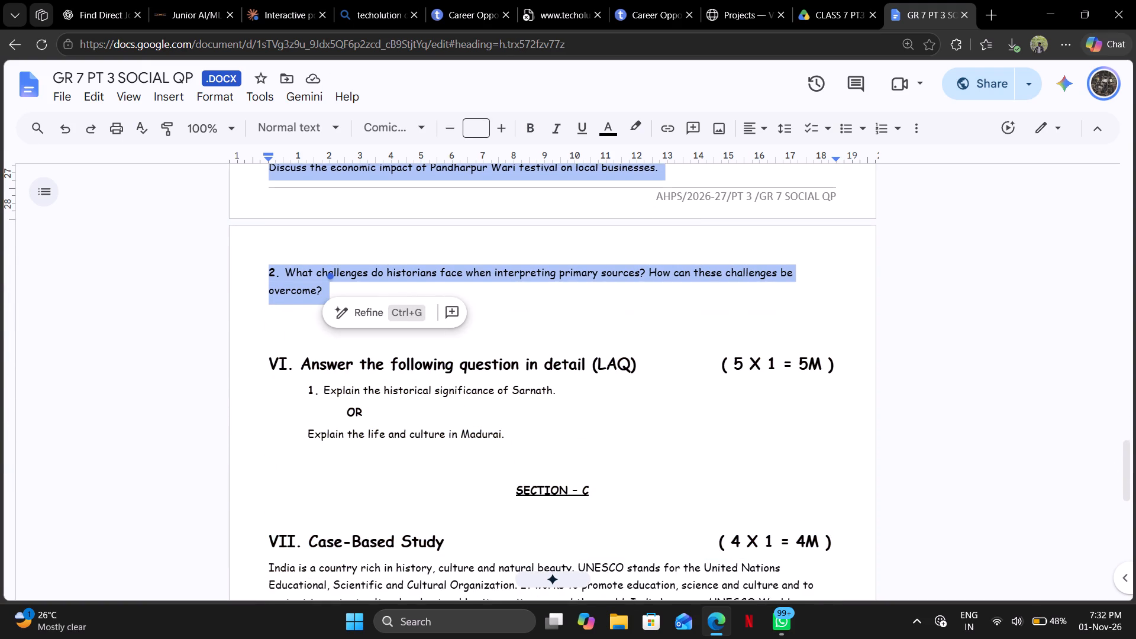
click(476, 127)
click(474, 257)
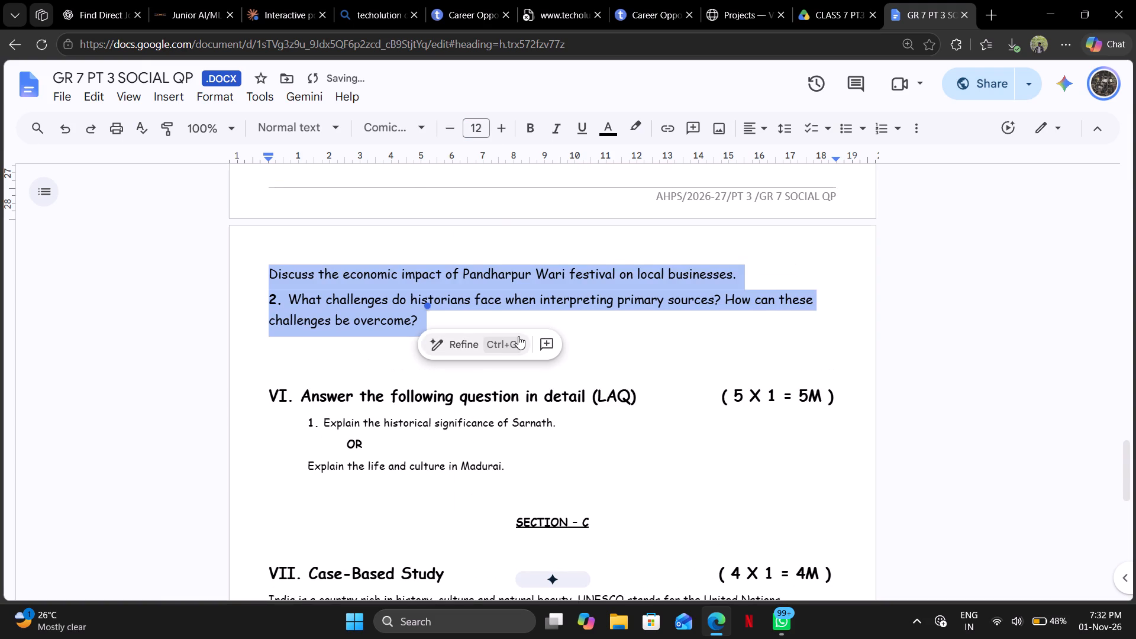
Set the "VI. Answer the following question in detail (LAQ)" heading and its questions to font size 12.
scroll(518, 336, down, 2)
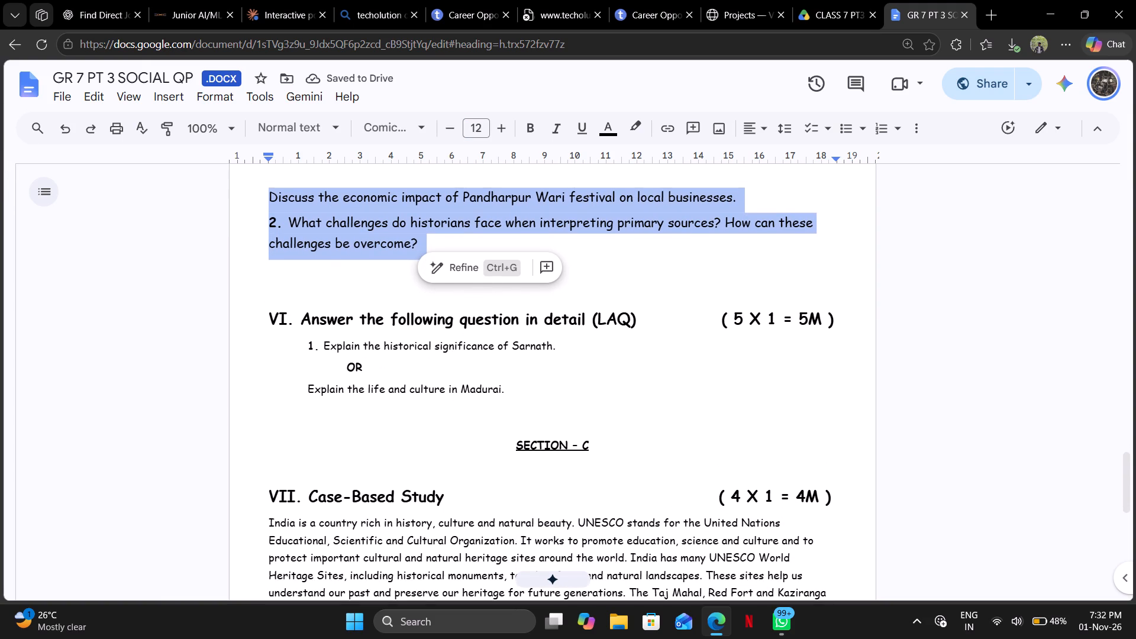
click(318, 355)
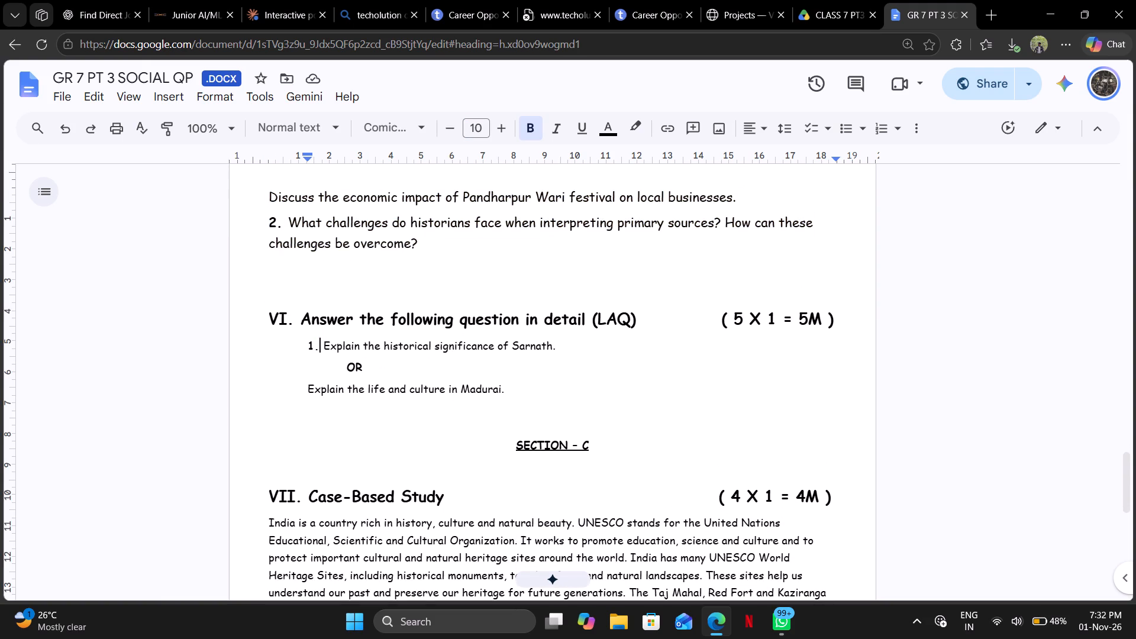
drag(264, 318, 519, 375)
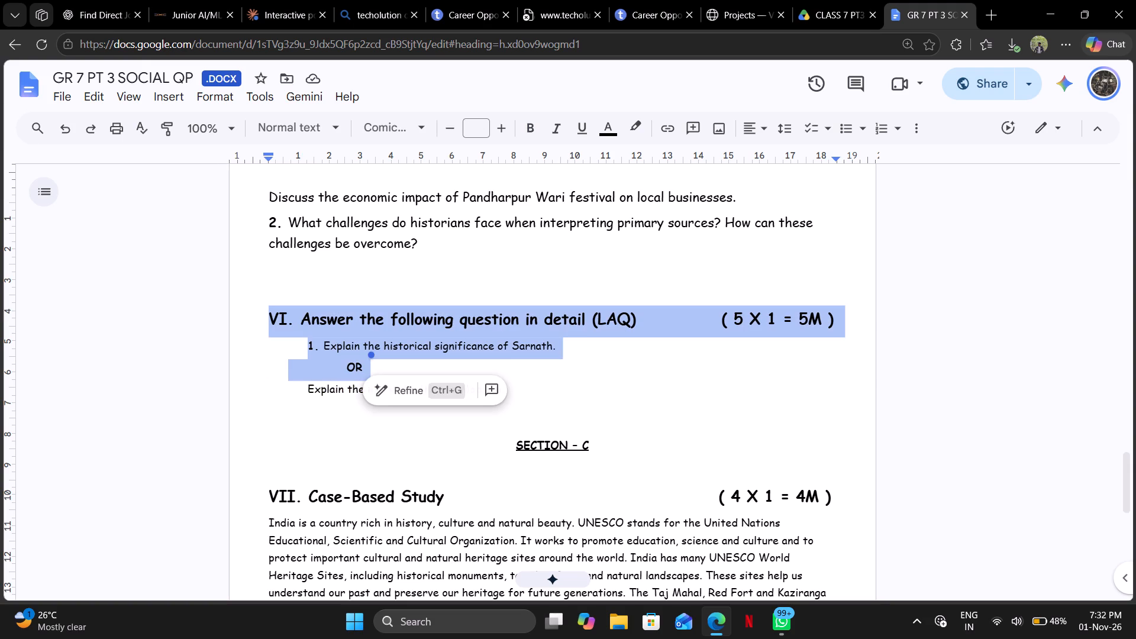
click(531, 389)
drag(519, 375, 291, 309)
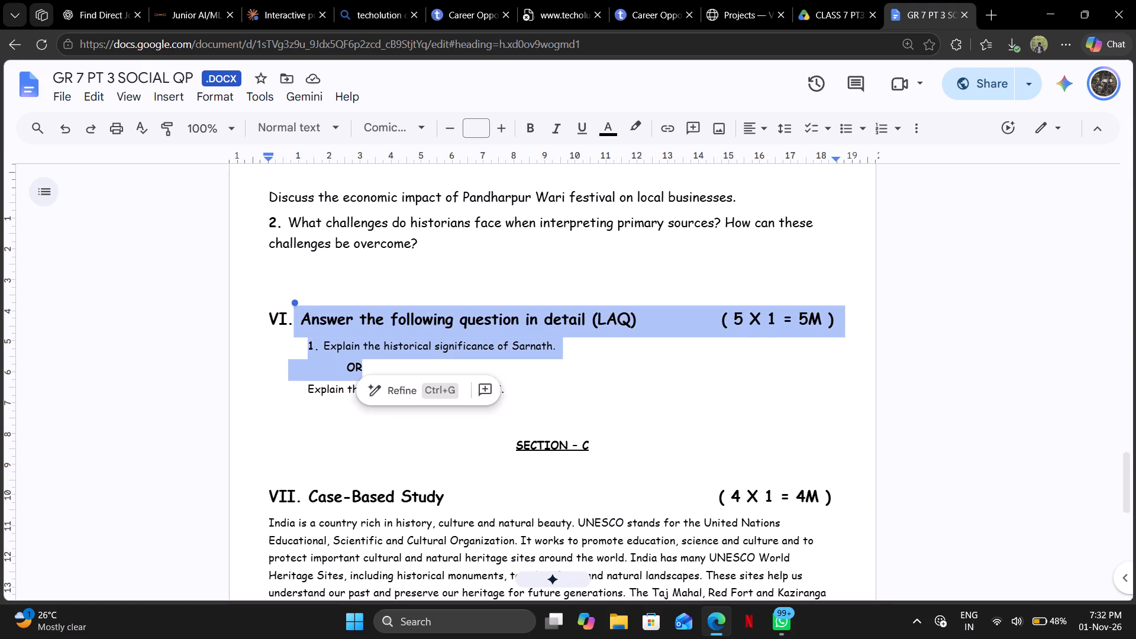
click(550, 405)
drag(541, 399, 256, 307)
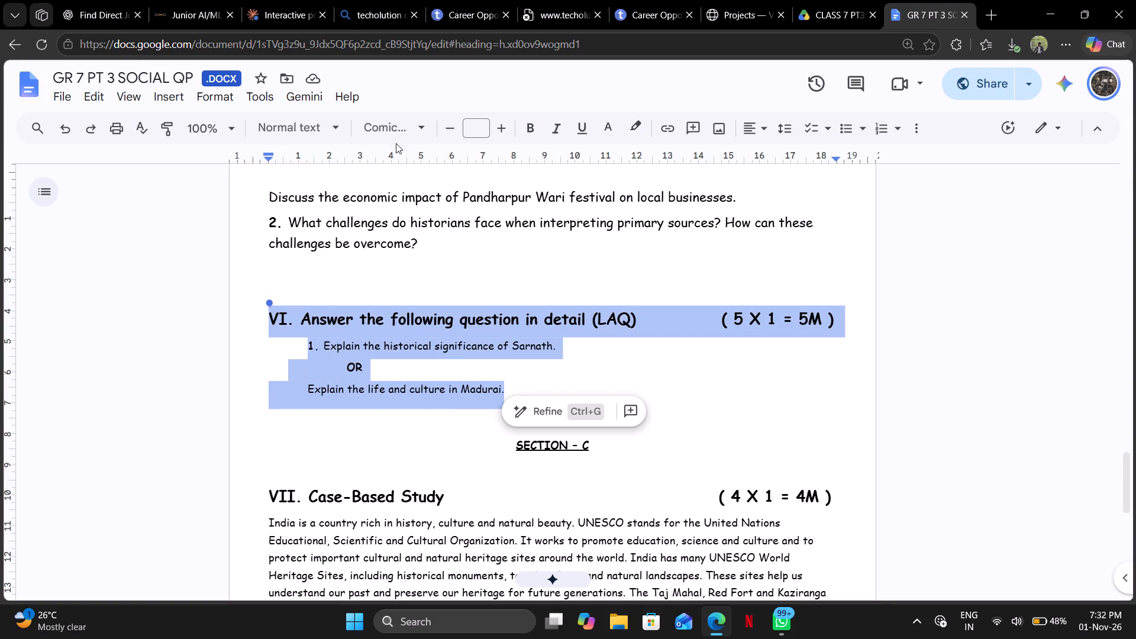
click(475, 133)
click(480, 265)
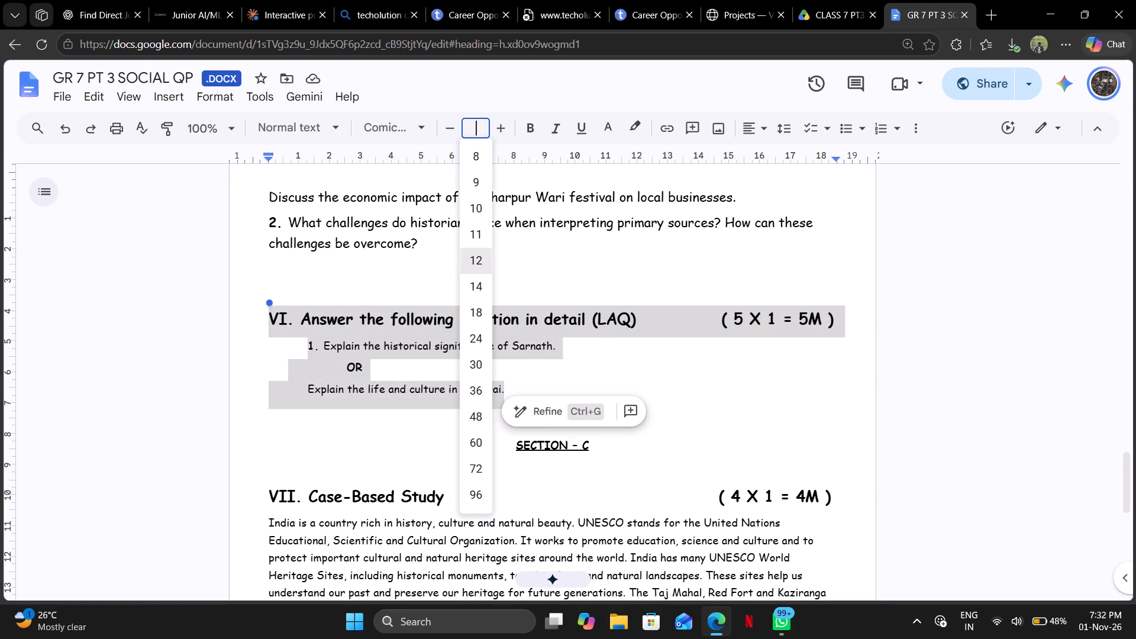
click(414, 314)
click(537, 390)
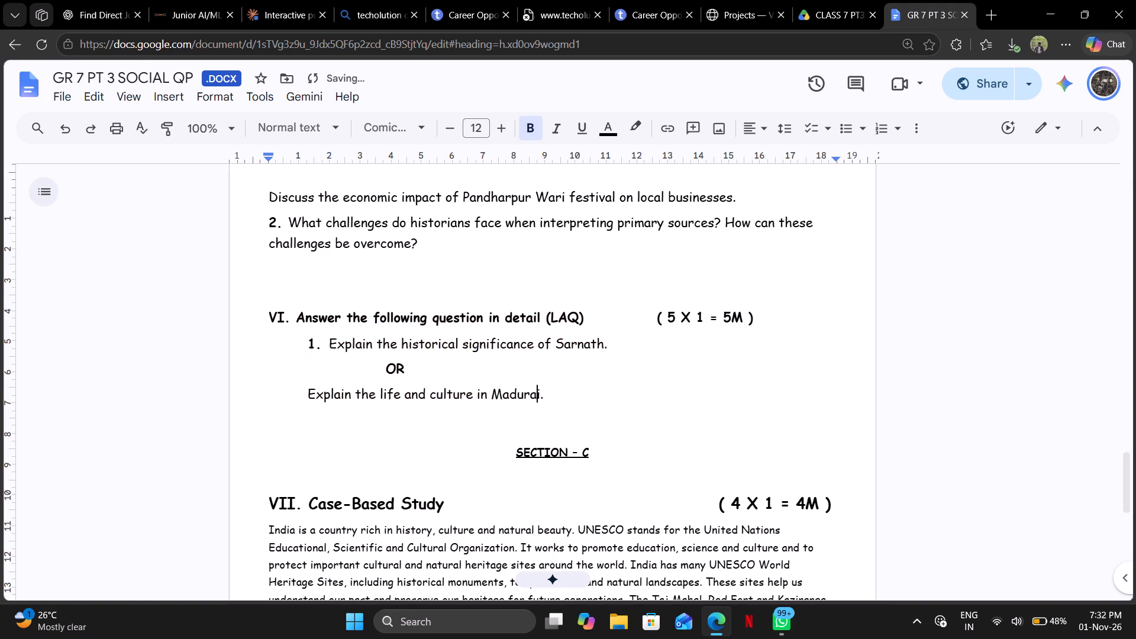
drag(566, 390, 263, 297)
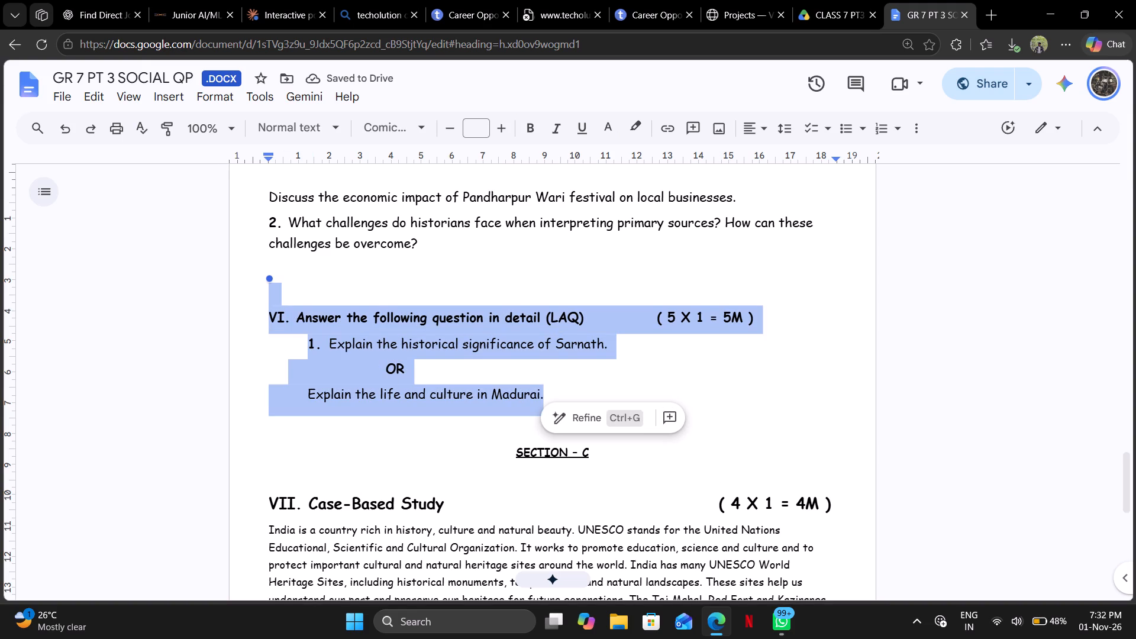
click(612, 378)
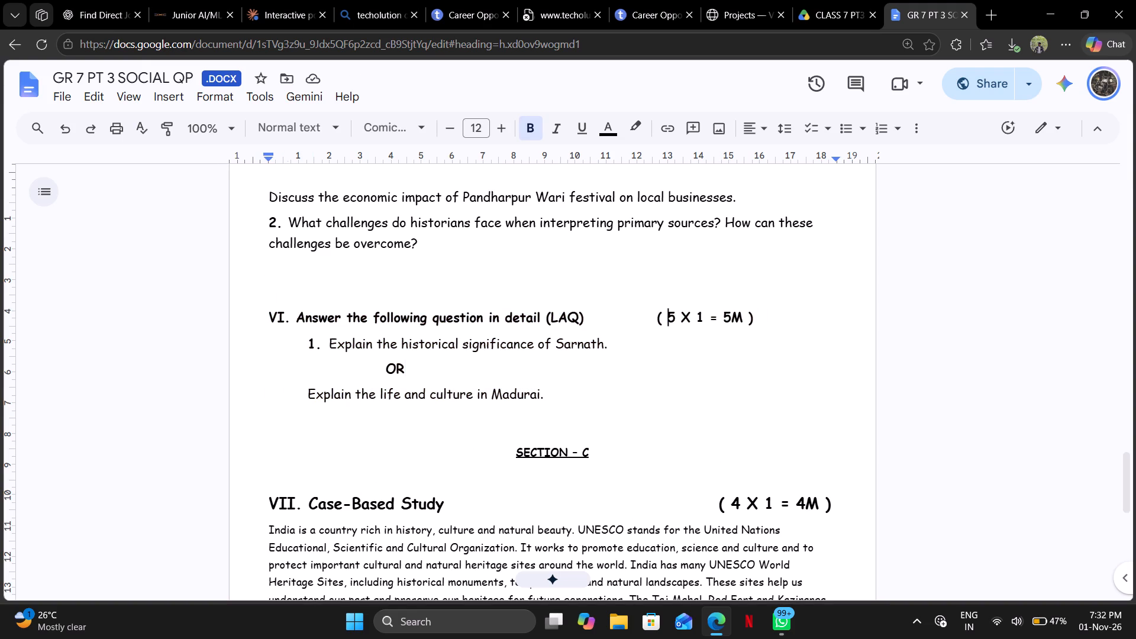
Replace the opening parenthesis and its following space with "[" in the section VI heading's marks.
click(669, 319)
key(BackSpace)
key(BackSpace)
key(bracketleft)
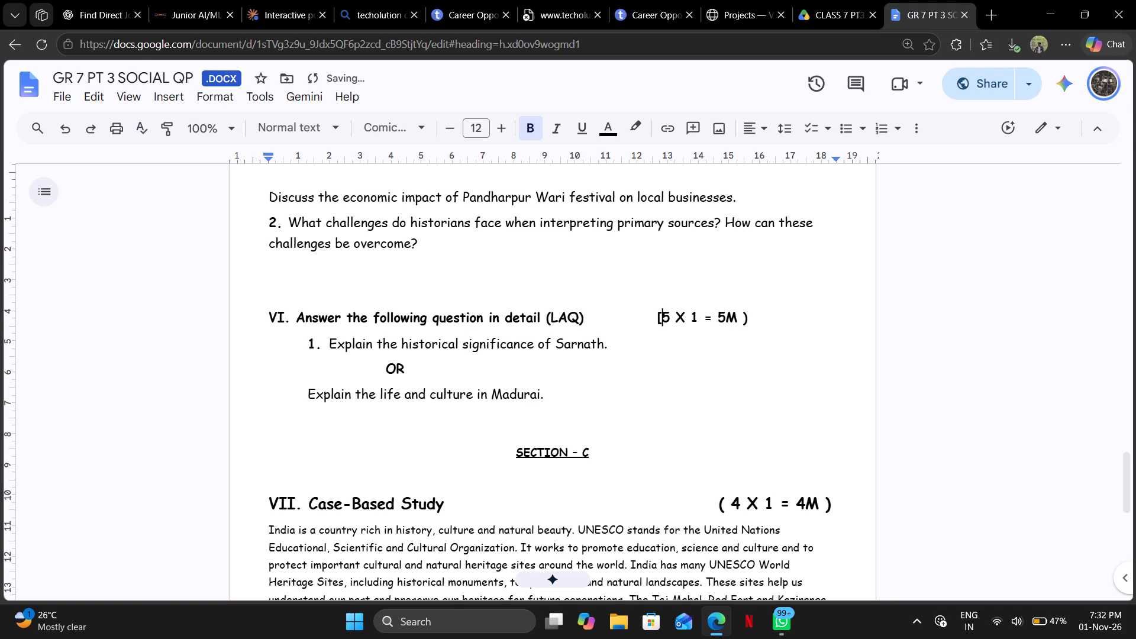
Insert spaces before the opening bracket of the section VI heading's marks to shift them toward the right margin.
key(Left)
key(space)
key(space)
key(space)
key(space)
key(space)
key(space)
key(space)
key(space)
key(space)
key(space)
key(space)
key(space)
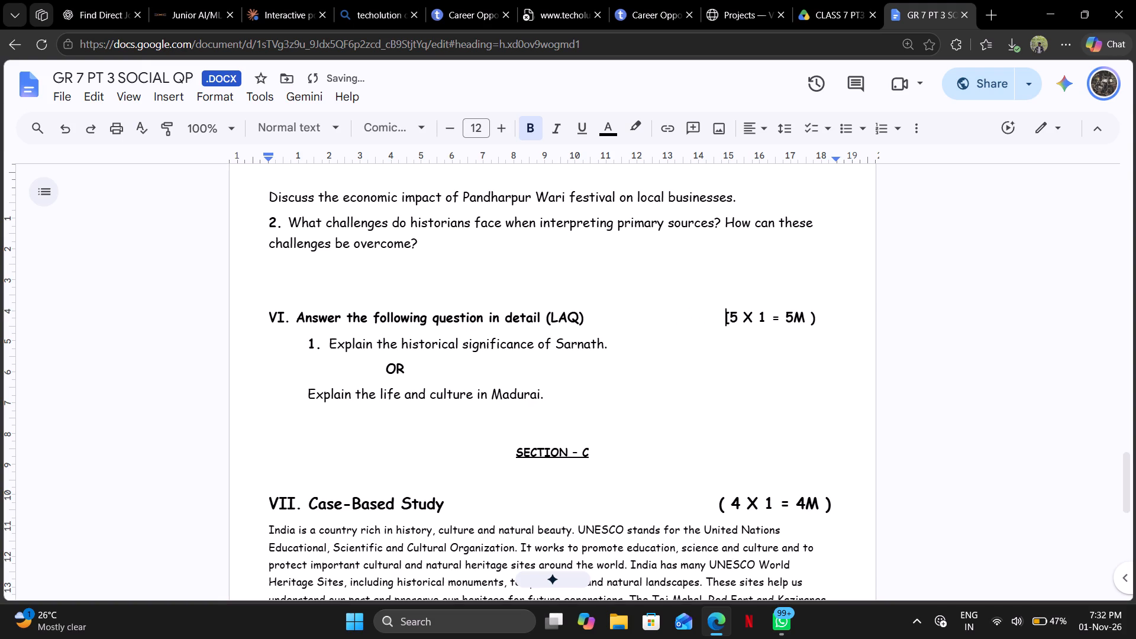
key(space)
Replace the closing parenthesis and its preceding space with "]" in the section VI heading's marks.
key(Right)
key(Right)
key(Right)
key(Right)
key(Right)
key(Right)
key(Right)
key(Right)
key(Right)
key(Right)
key(Right)
key(Right)
key(Right)
key(Right)
key(Right)
key(Right)
key(Right)
key(Right)
key(Right)
key(Right)
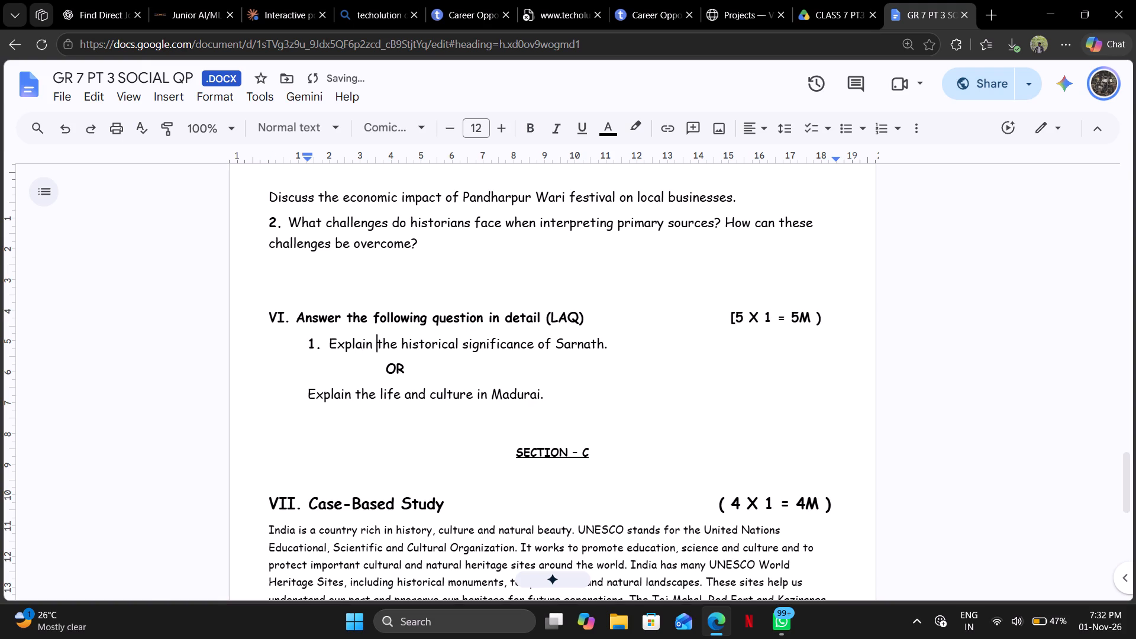
key(Left)
key(Left)
key(Left)
key(Left)
key(Left)
key(Left)
key(Left)
key(Left)
key(Left)
key(Left)
key(Left)
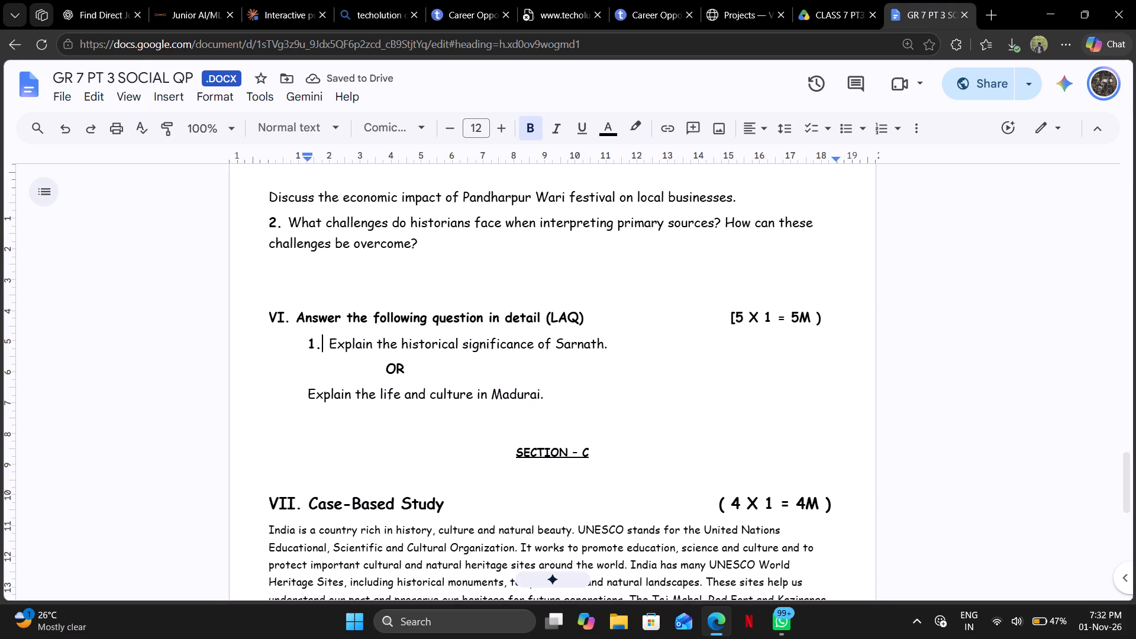
key(Left)
key(Left)
key(Left)
key(Left)
key(Right)
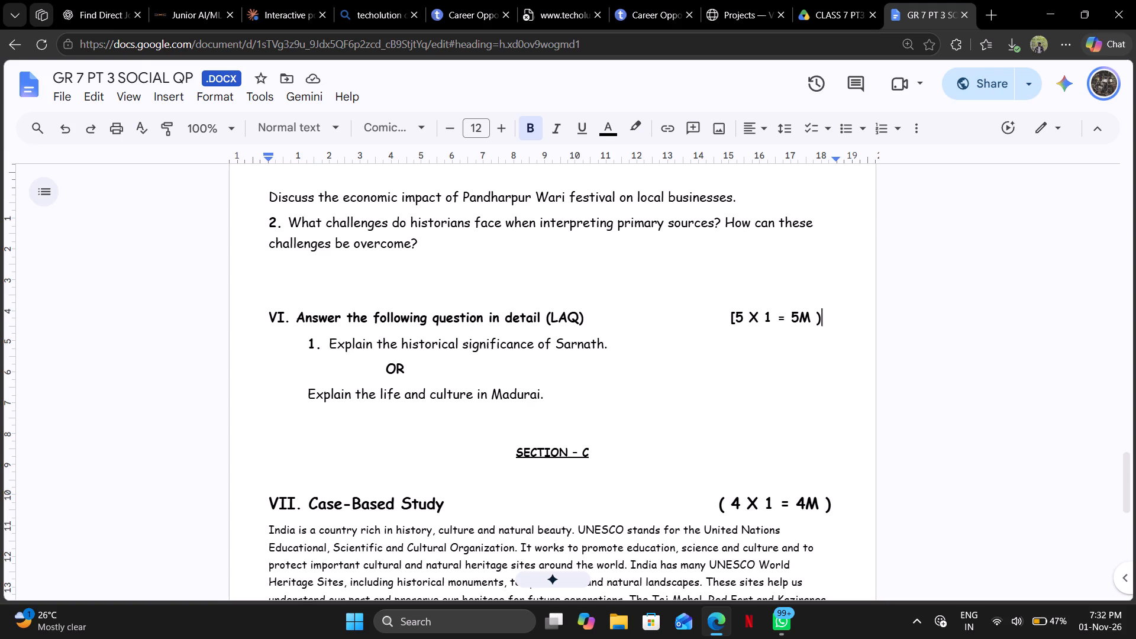
key(BackSpace)
key(BackSpace)
key(bracketright)
Add a few more spaces before "[5 X 1 = 5M]" to bring the section VI marks close to the right margin.
key(Left)
key(Left)
key(Left)
key(Left)
key(Left)
key(Left)
key(Left)
key(Left)
key(Left)
key(Left)
key(Left)
key(Left)
key(space)
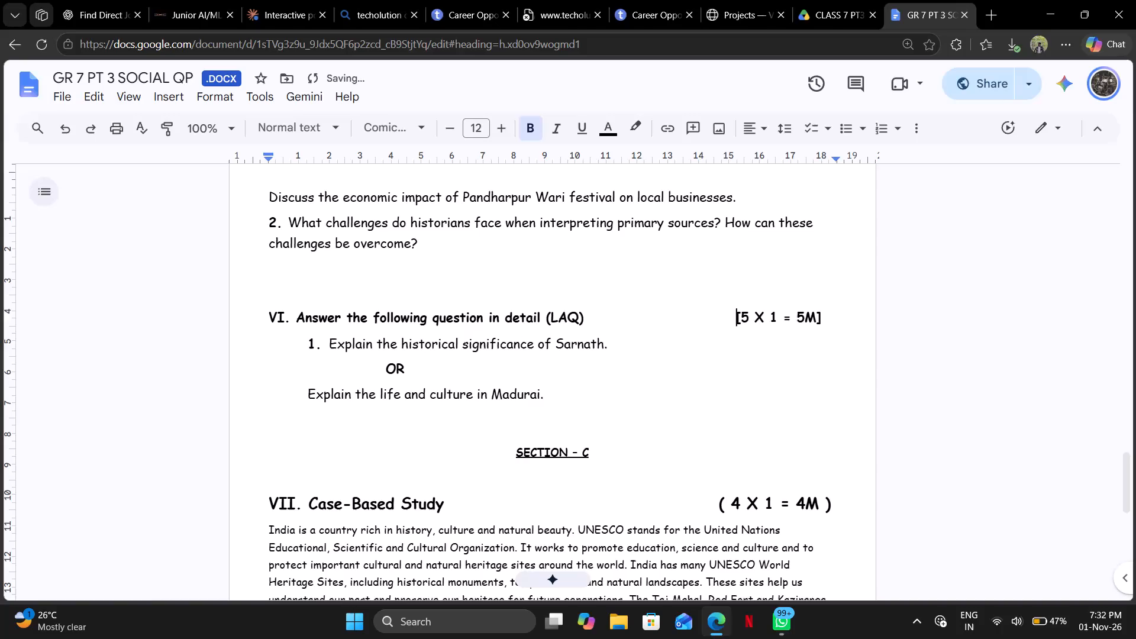
key(space)
key(space)
key(space)
key(BackSpace)
Change the section V heading's marks to square-bracket notation without inner spaces, reading "[3 X 2 = 6M]".
scroll(669, 319, up, 2)
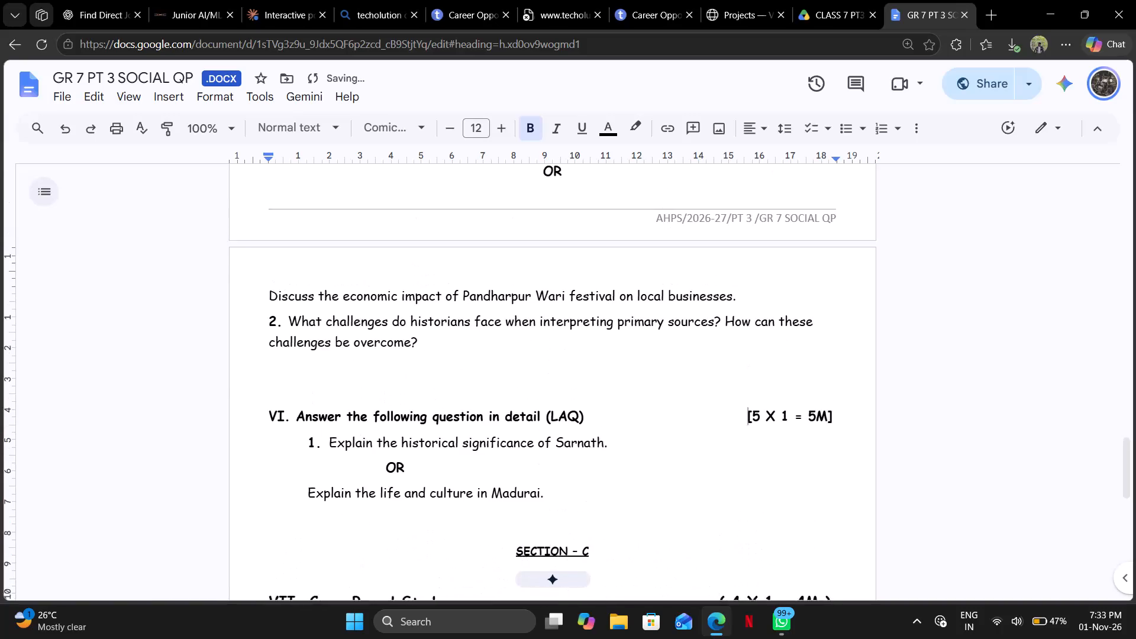
scroll(669, 319, up, 3)
click(780, 294)
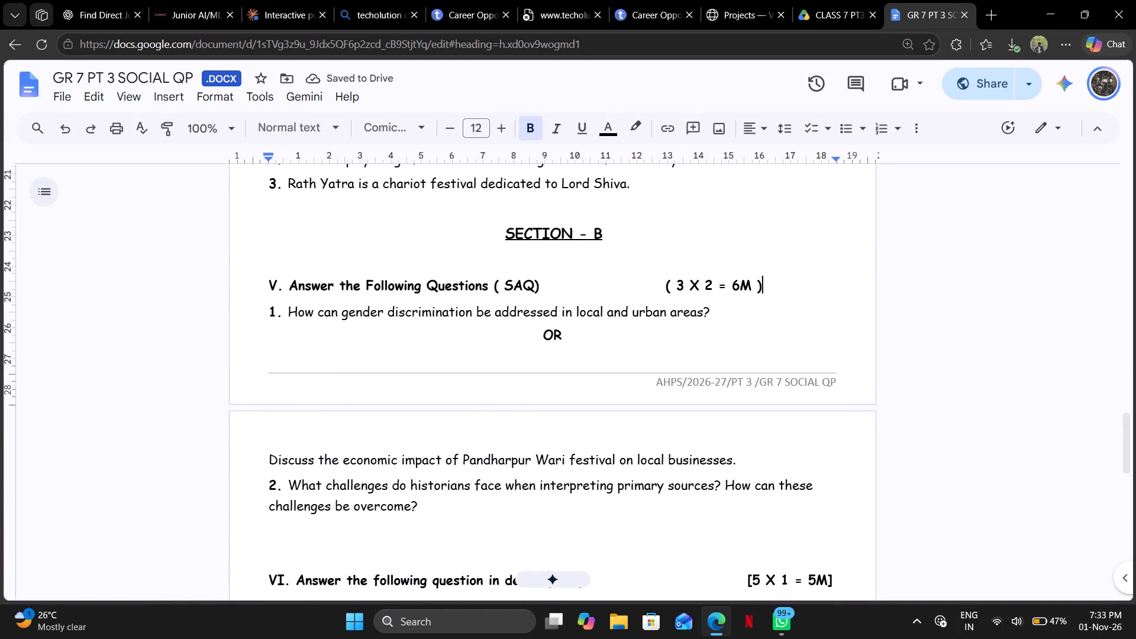
key(BackSpace)
key(BackSpace)
key(bracketright)
key(Left)
key(Left)
key(Left)
key(Left)
key(Left)
key(Left)
key(Left)
key(Left)
key(Left)
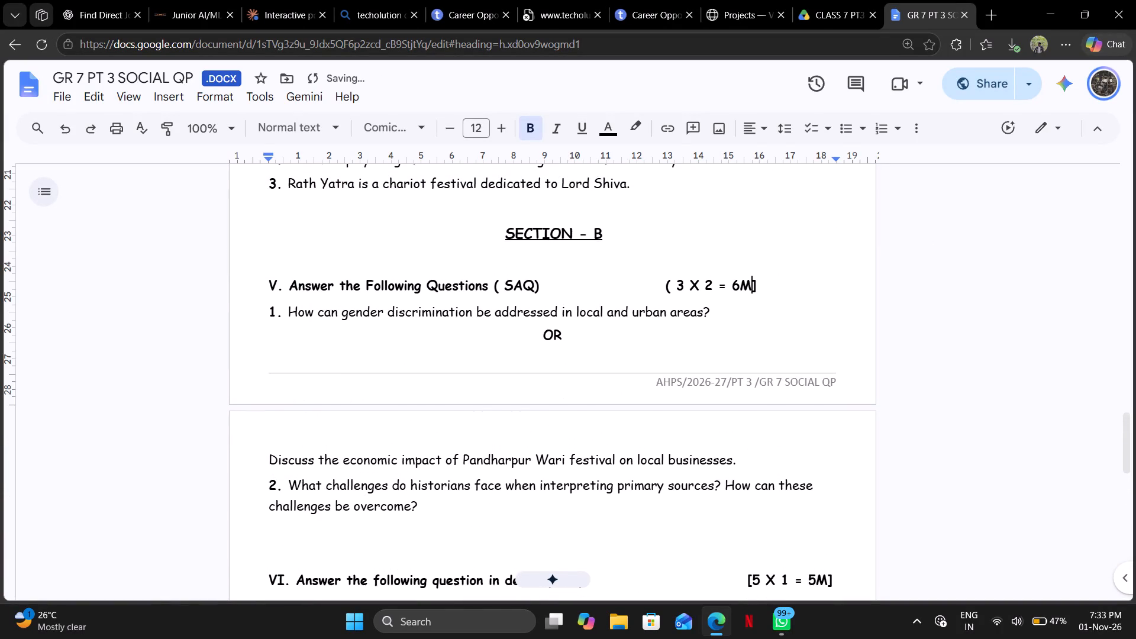
key(Left)
key(Left)
key(BackSpace)
key(BackSpace)
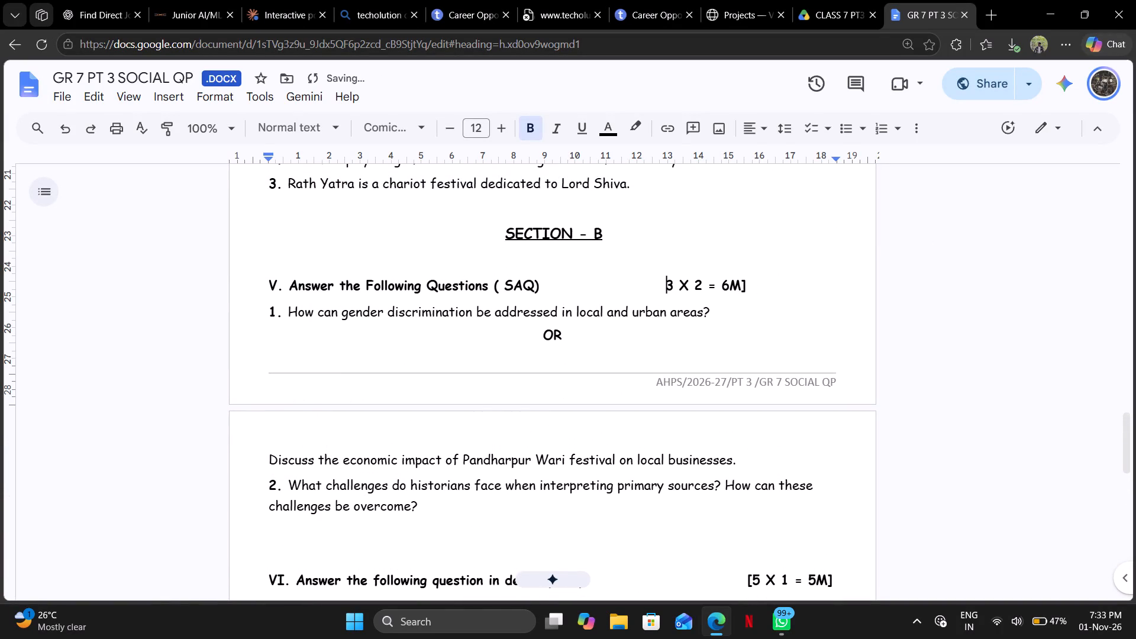
key(bracketleft)
Insert spaces before "[3 X 2 = 6M]" so the section V marks end at the right margin.
key(Left)
key(space)
key(space)
key(space)
key(space)
key(space)
key(space)
key(space)
key(space)
key(space)
key(space)
key(space)
key(space)
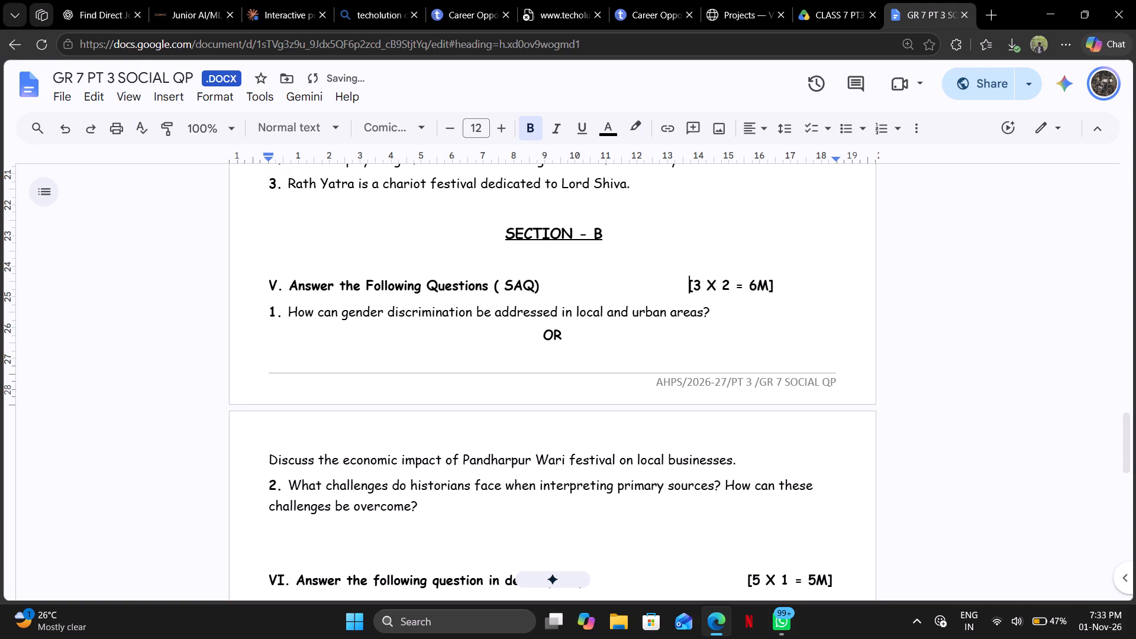
key(space)
key(space)
key(space)
key(space)
key(BackSpace)
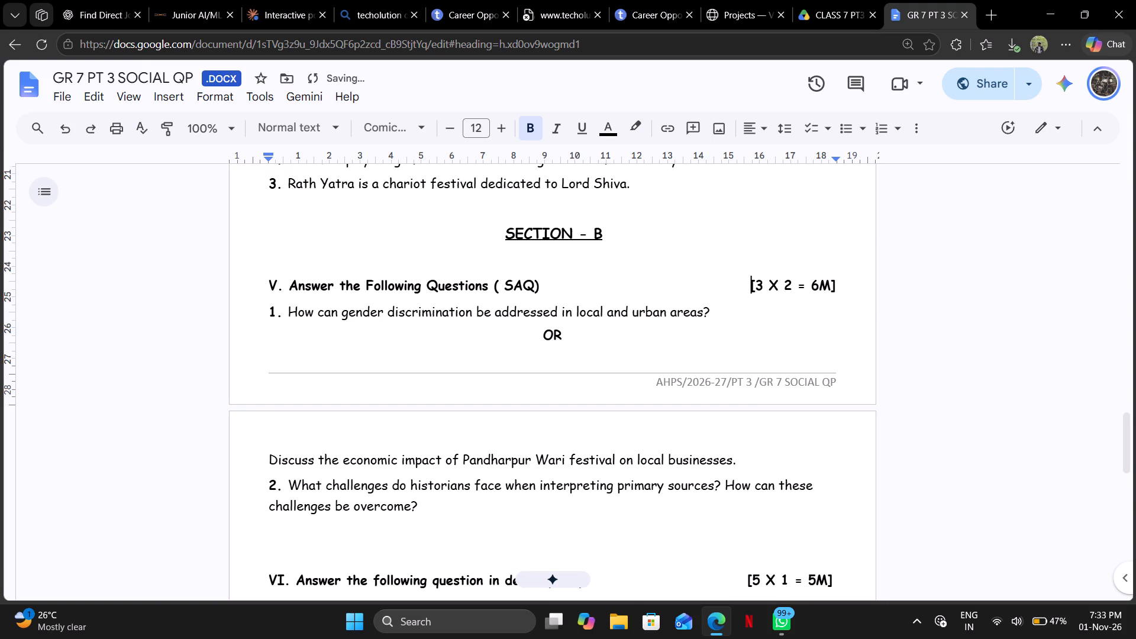
Delete the blank line between the "SECTION - B" title and the section V heading.
click(530, 249)
click(532, 262)
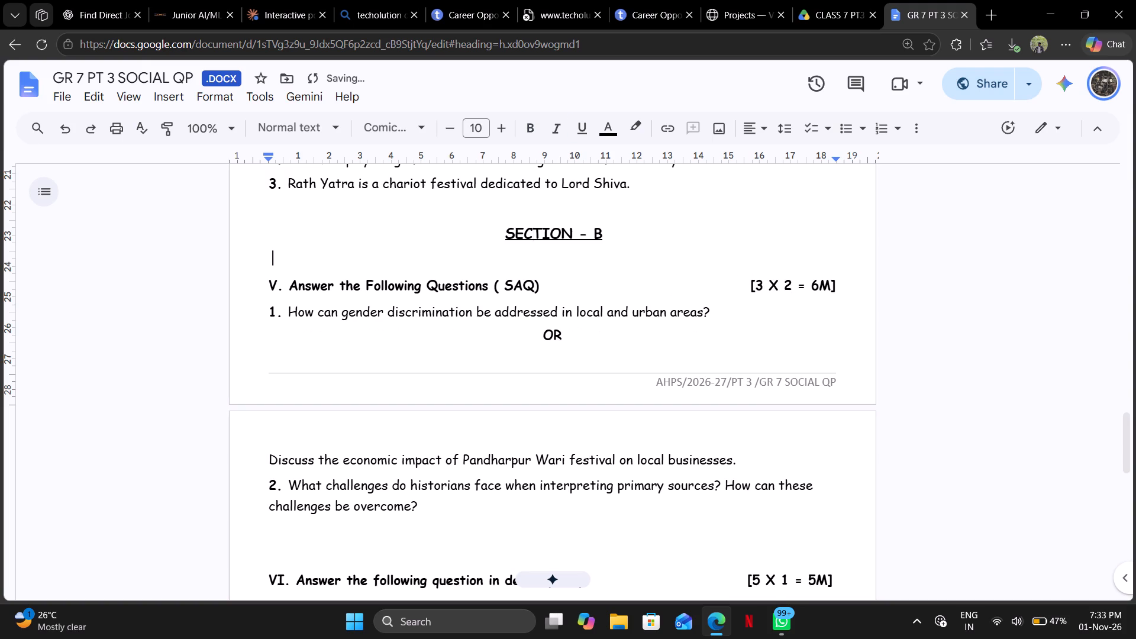
key(BackSpace)
key(BackSpace)
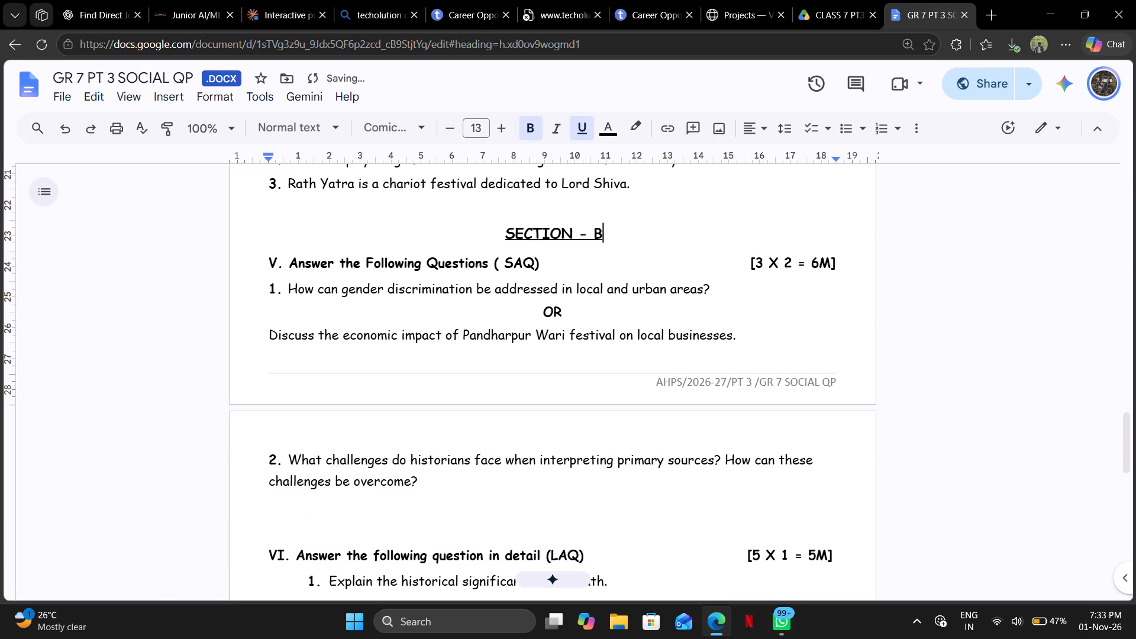
Set the "SECTION - B" title to font size 14.
drag(611, 238, 525, 225)
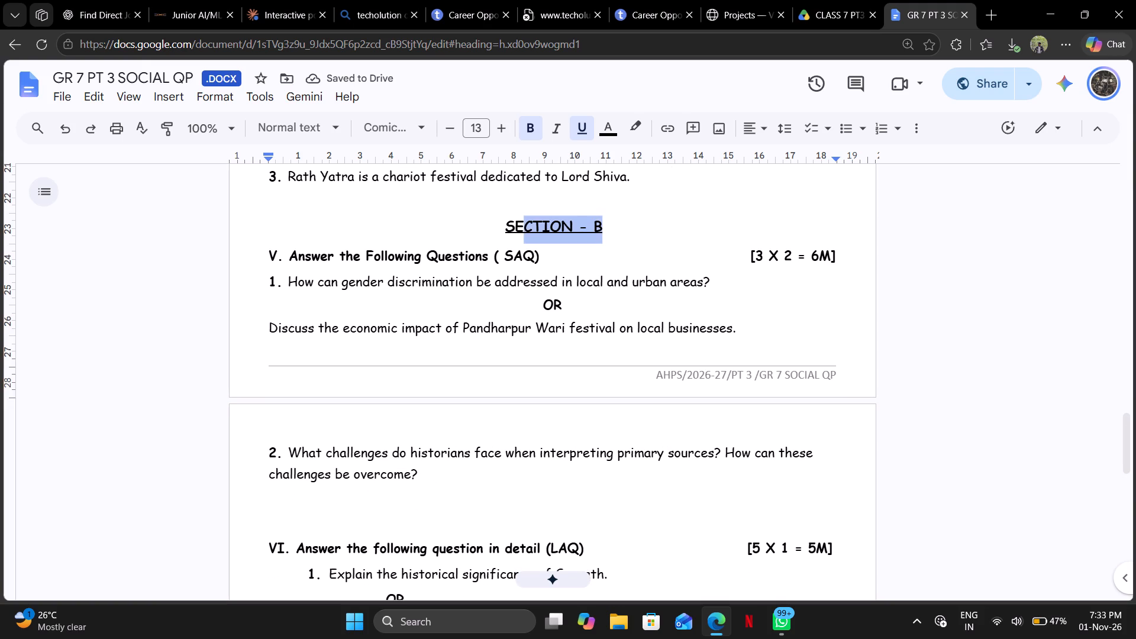
drag(525, 225, 504, 222)
click(502, 131)
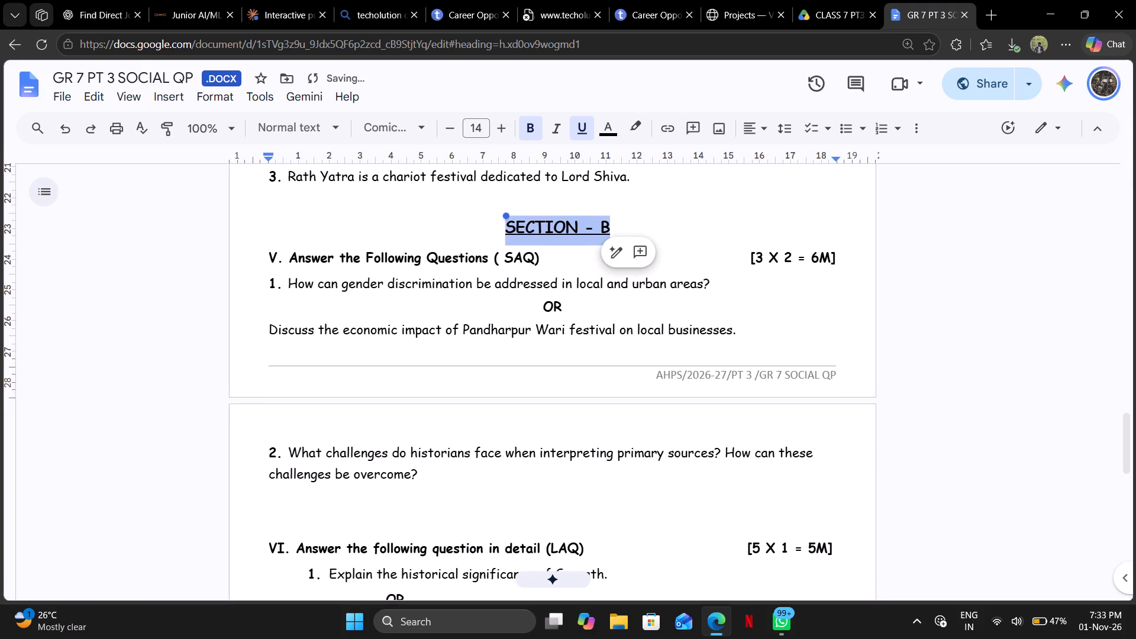
click(570, 338)
Remove the extra blank line above the "VI. Answer the following question in detail (LAQ)" heading, leaving a single one.
scroll(570, 338, down, 3)
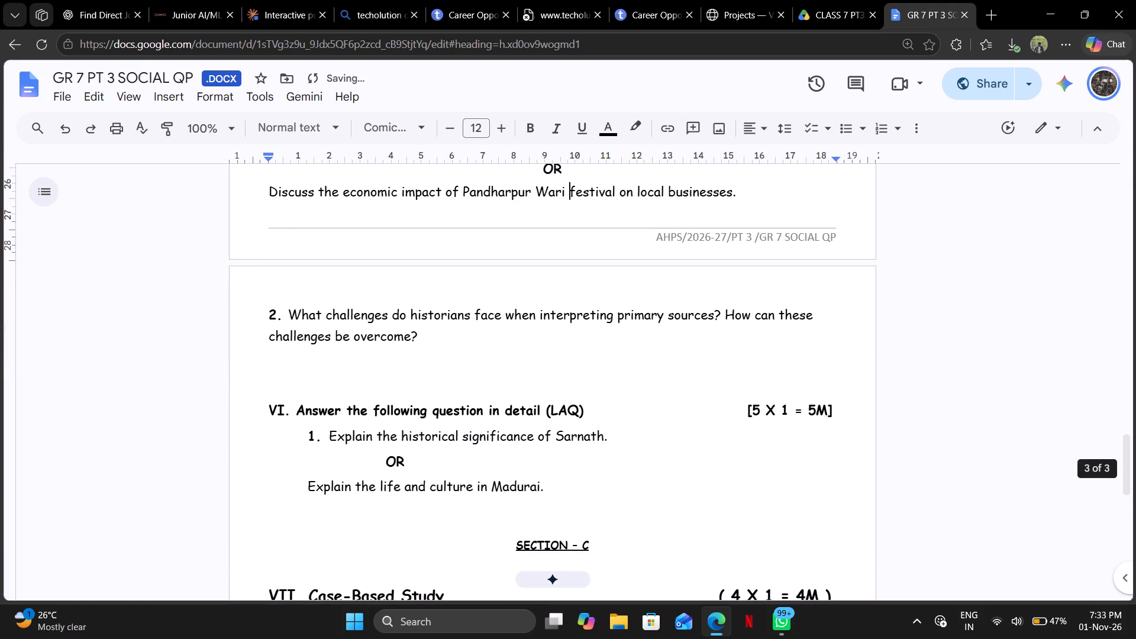
scroll(570, 338, down, 1)
scroll(688, 404, down, 1)
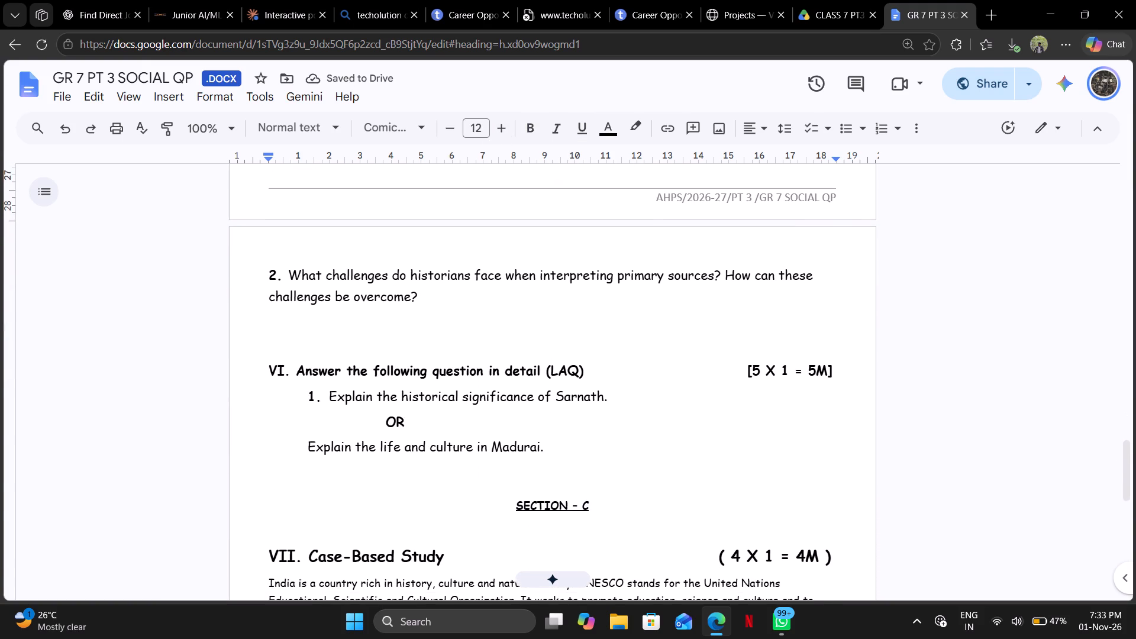
click(459, 367)
key(Up)
key(BackSpace)
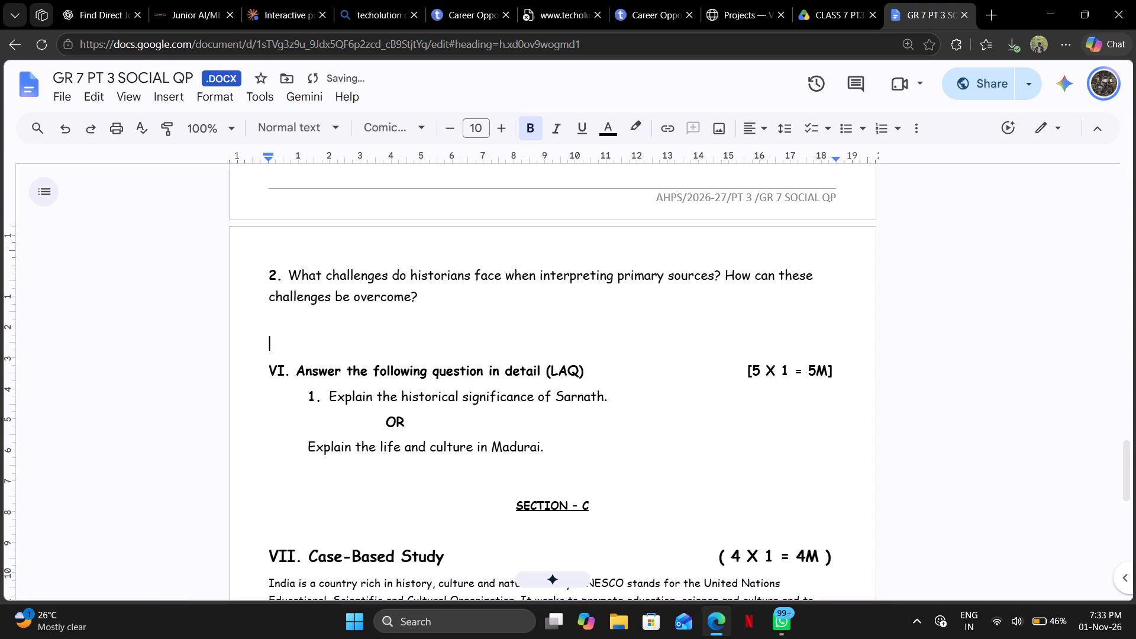
key(BackSpace)
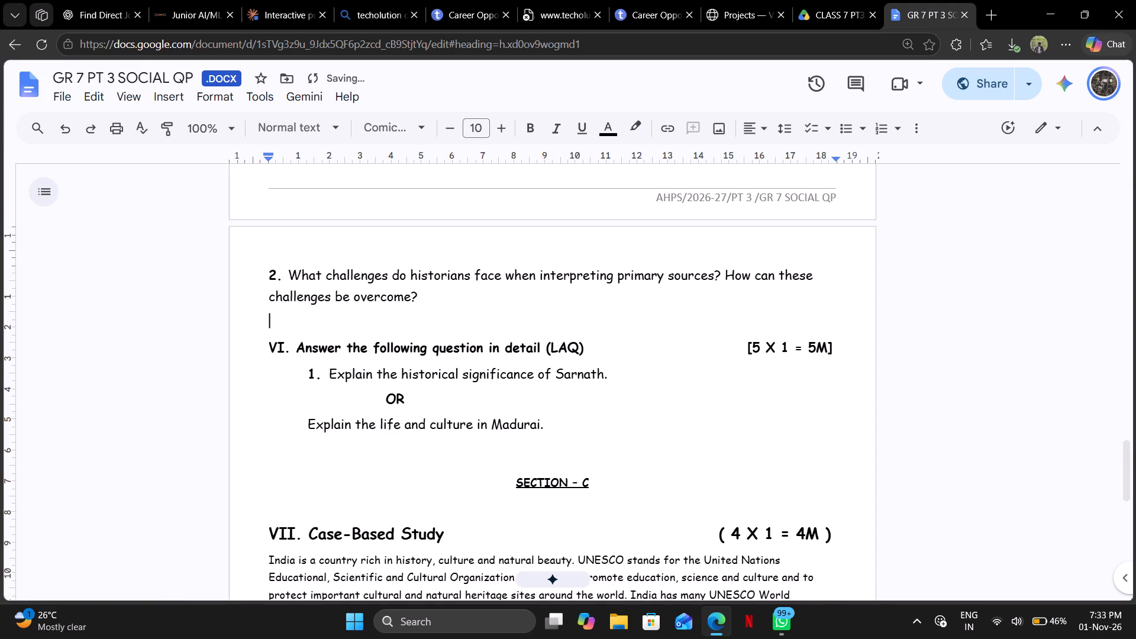
Remove the indent before question 1 of section VI, "Explain the historical significance of Sarnath.".
scroll(454, 503, down, 1)
scroll(317, 406, up, 1)
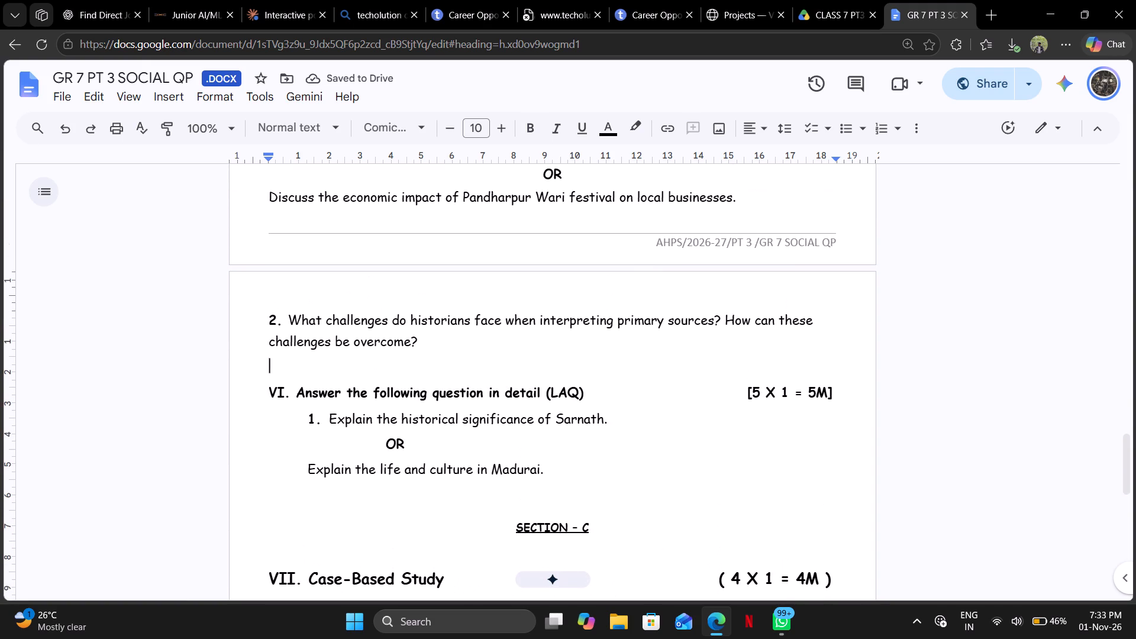
click(306, 425)
key(BackSpace)
Reduce the indent before "Explain the life and culture in Madurai." using spaces so it lines up with question 1's text.
key(Down)
key(Down)
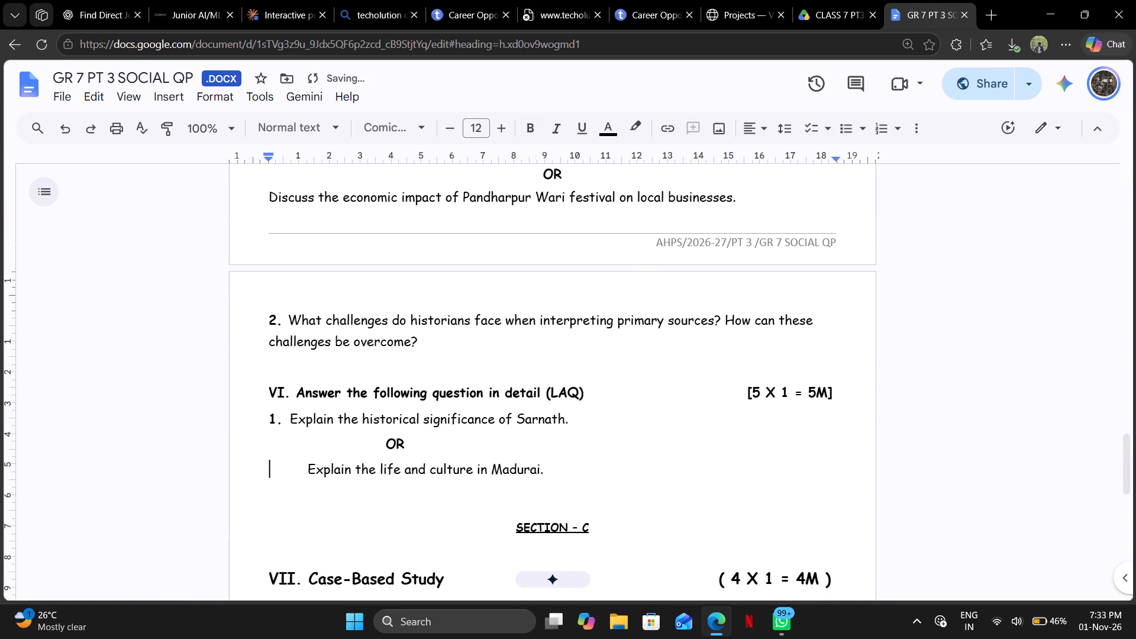
key(Right)
key(Right)
key(Right)
key(Right)
key(Right)
key(Left)
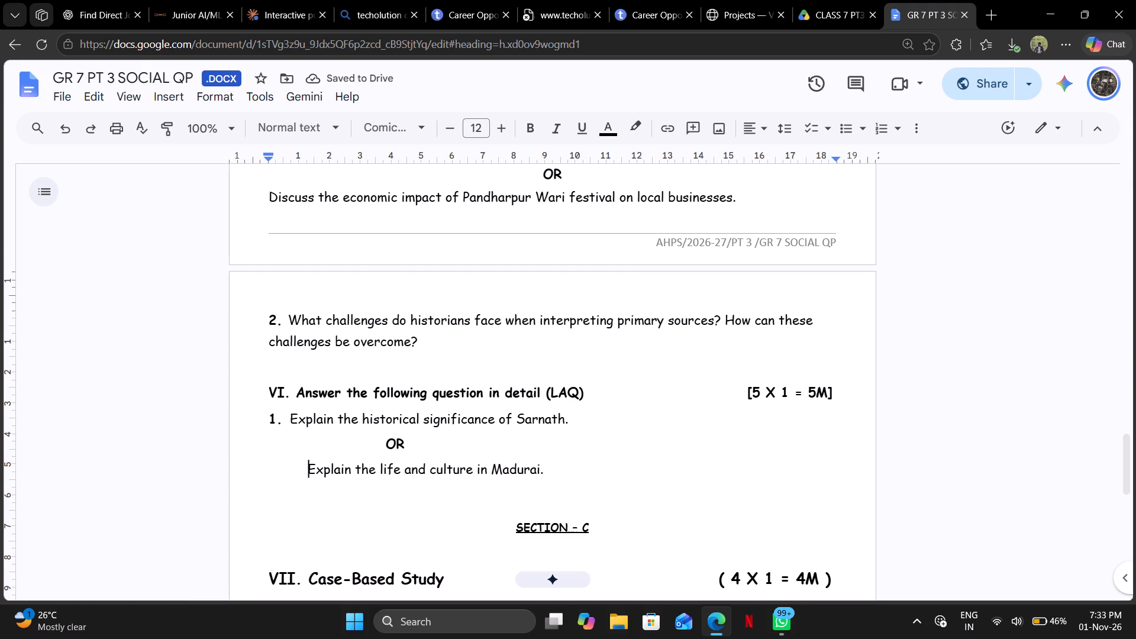
key(BackSpace)
key(space)
key(space)
key(space)
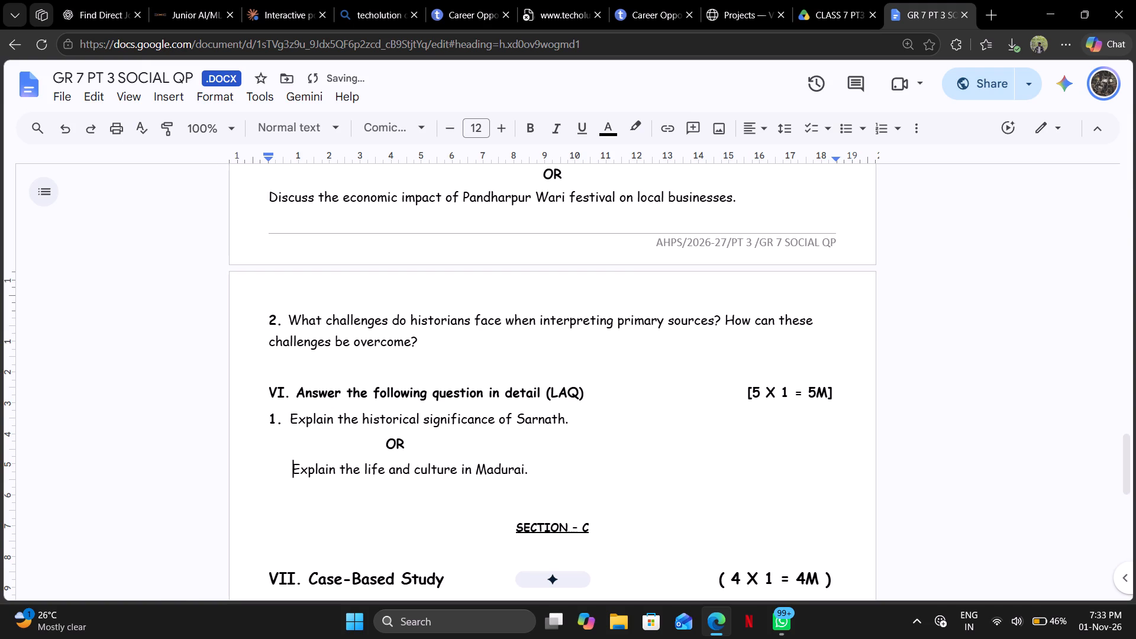
key(BackSpace)
Set the "SECTION – C" title to font size 14.
scroll(319, 475, down, 1)
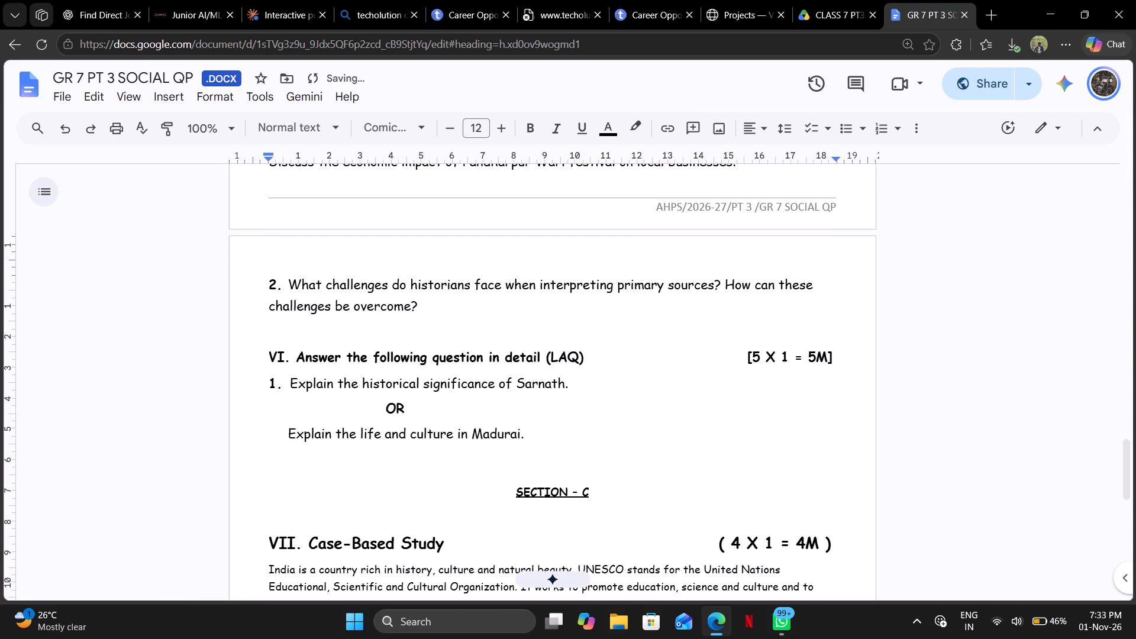
scroll(459, 495, down, 2)
drag(601, 322, 588, 322)
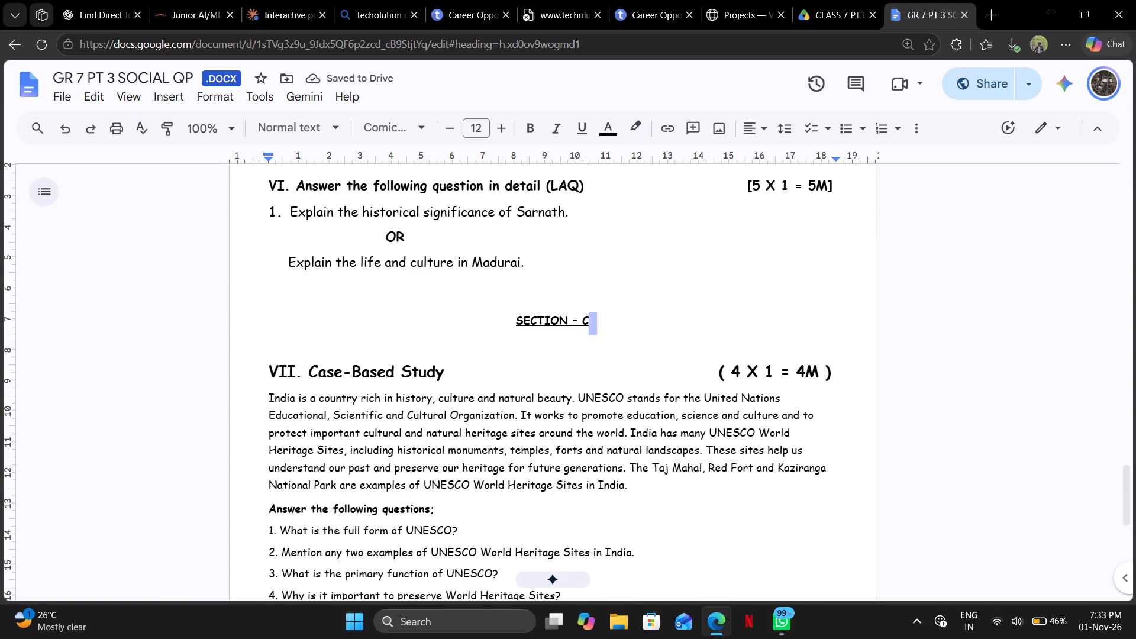
drag(588, 322, 502, 319)
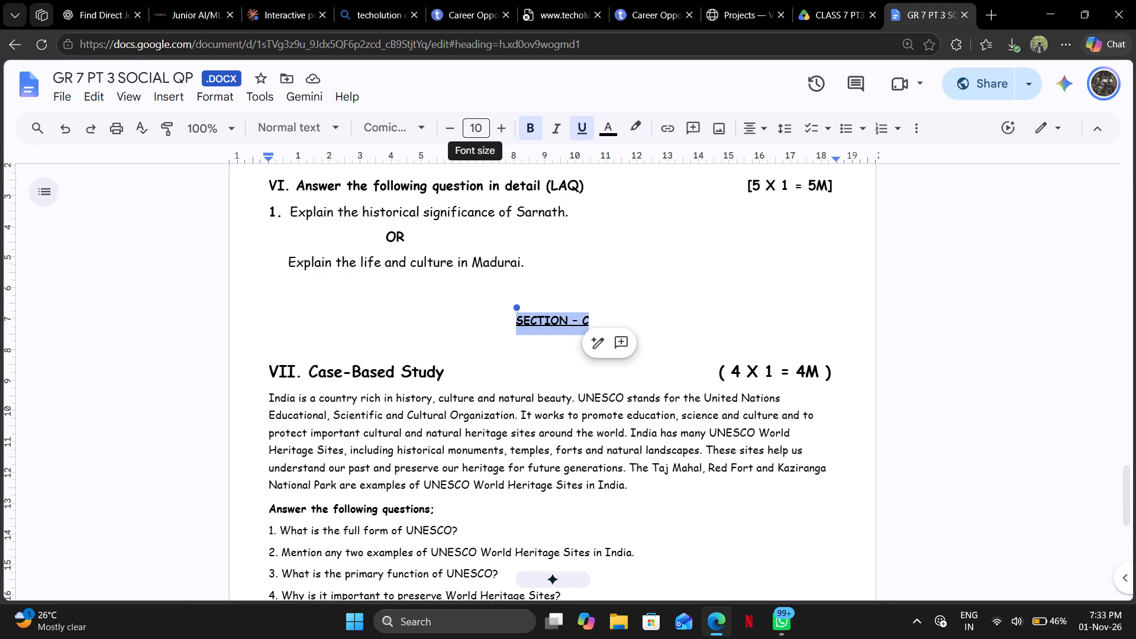
click(494, 135)
click(481, 125)
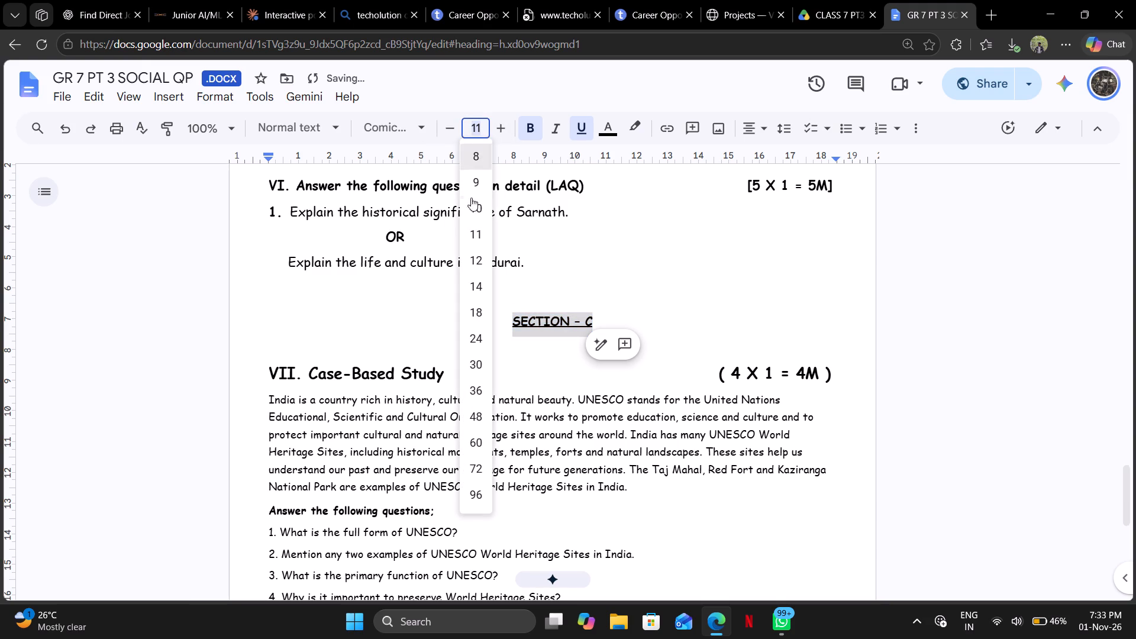
click(484, 288)
click(583, 285)
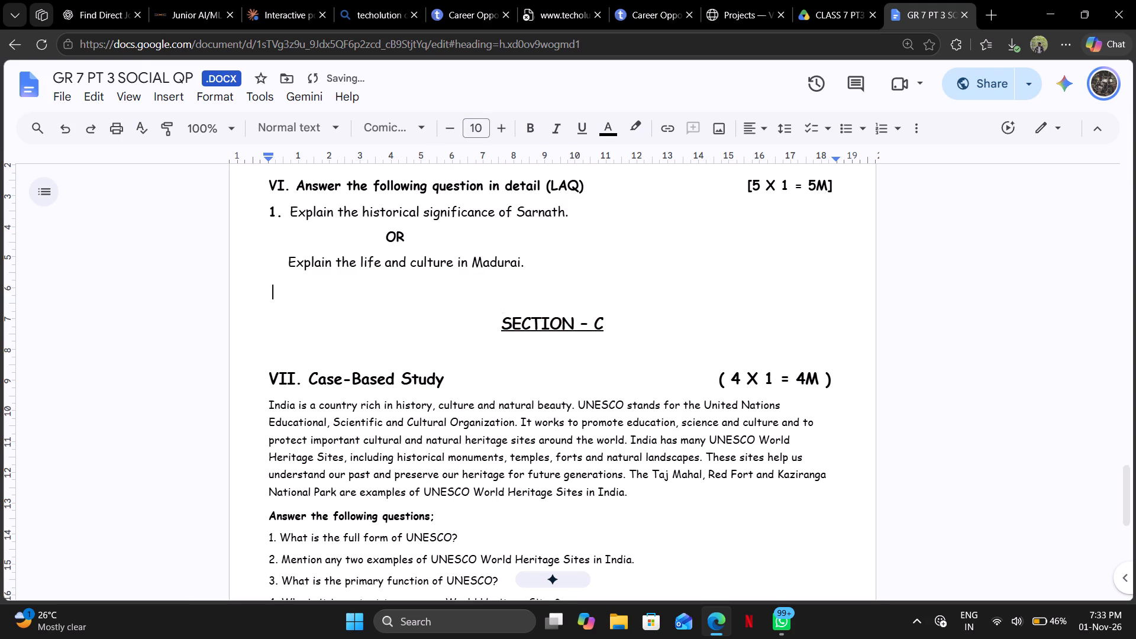
Review the formatting and spacing of the paper's earlier sections, from the header through Section B.
key(Down)
key(Down)
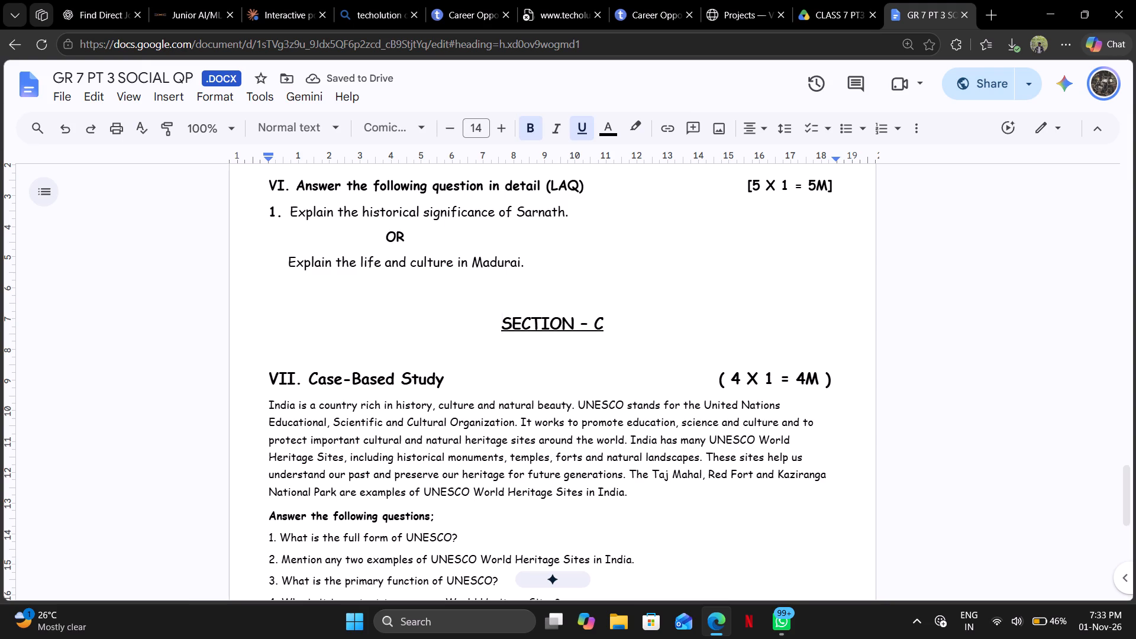
scroll(357, 313, up, 8)
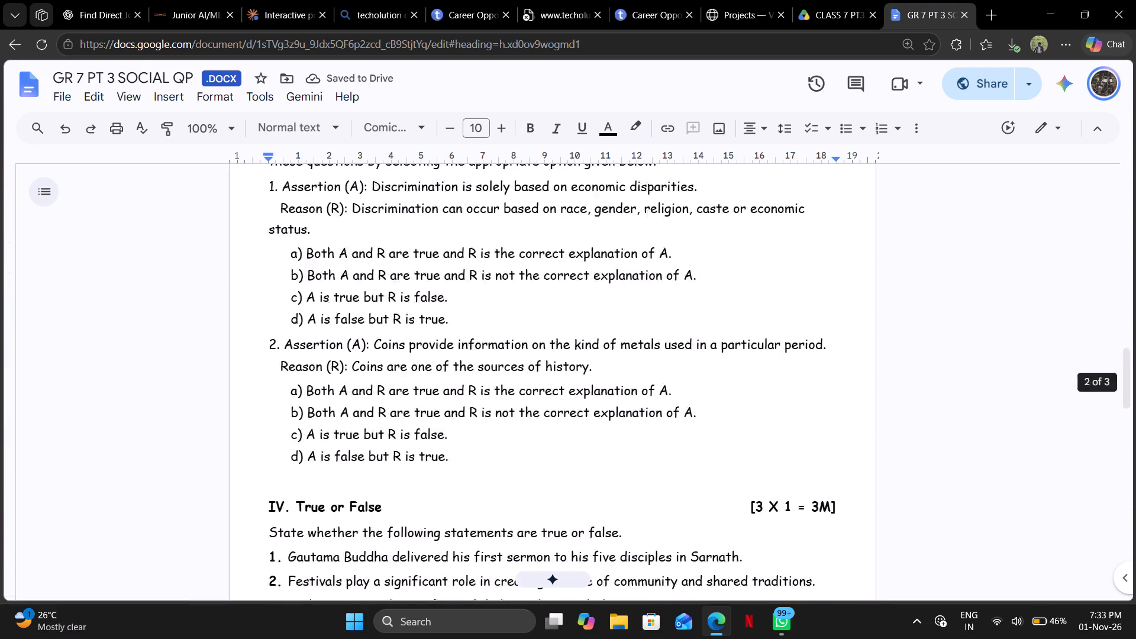
scroll(357, 313, up, 6)
scroll(357, 313, down, 8)
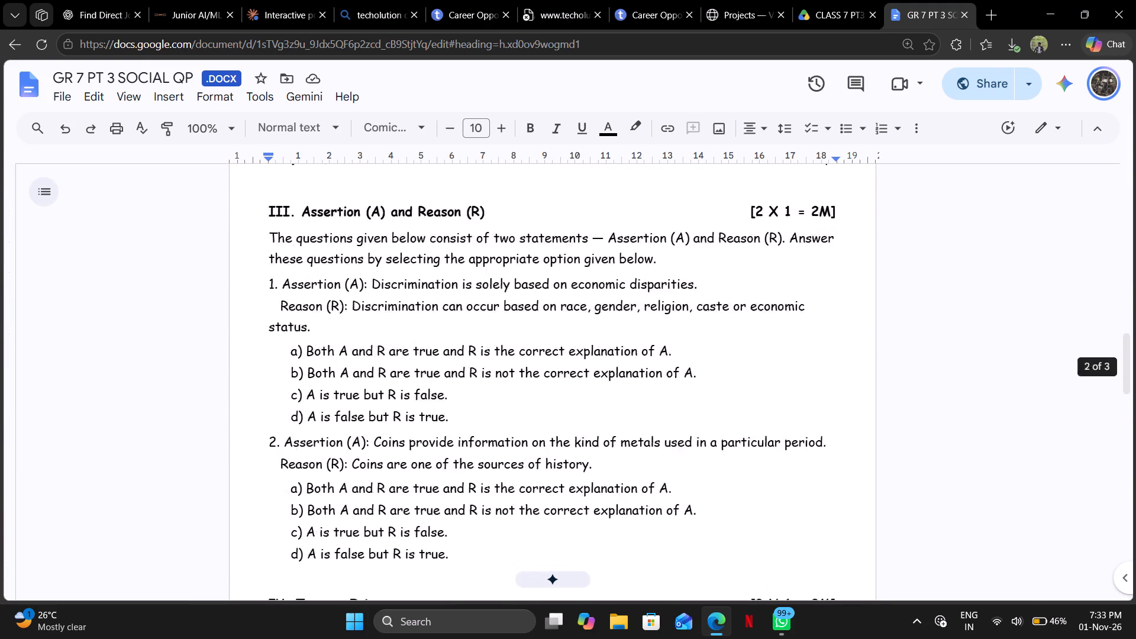
scroll(357, 313, down, 1)
scroll(357, 313, up, 11)
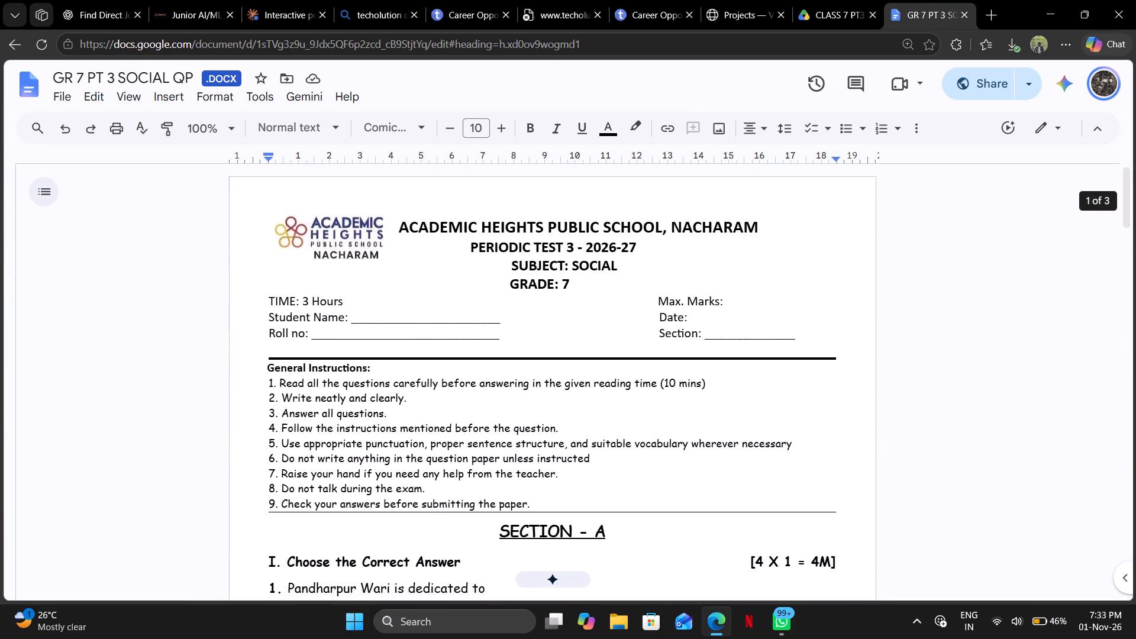
scroll(357, 313, down, 4)
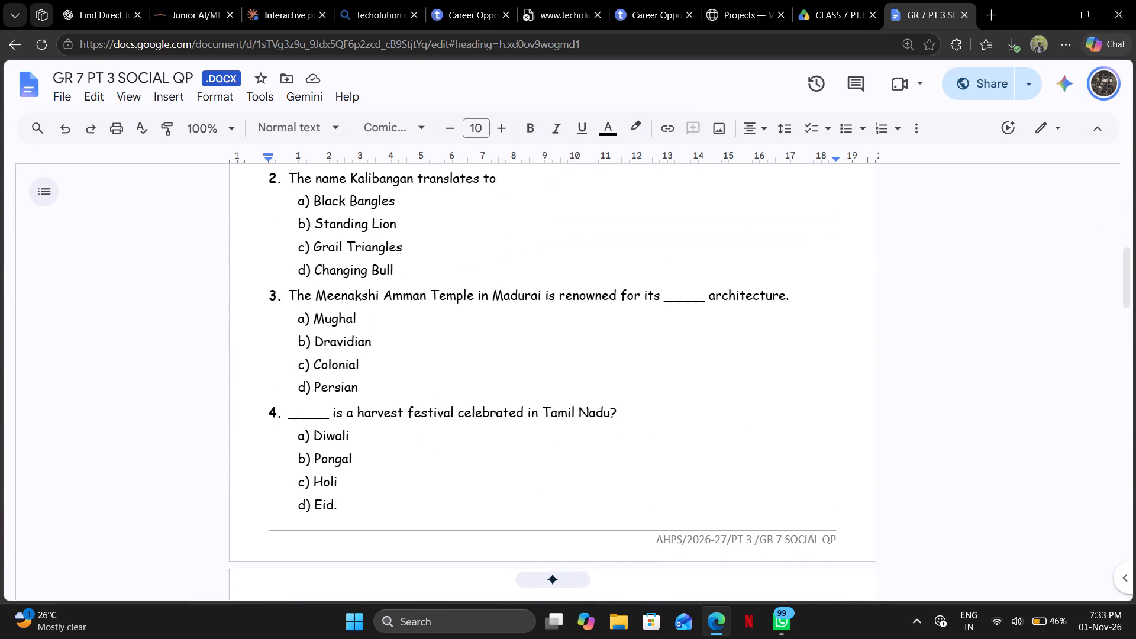
scroll(357, 313, down, 5)
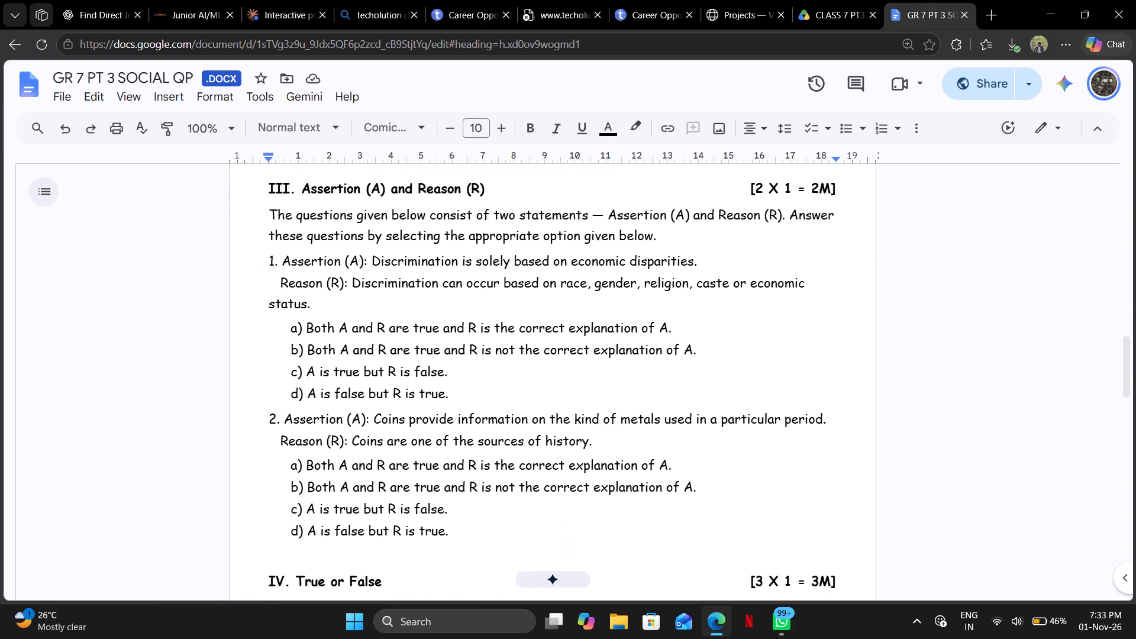
scroll(357, 313, down, 3)
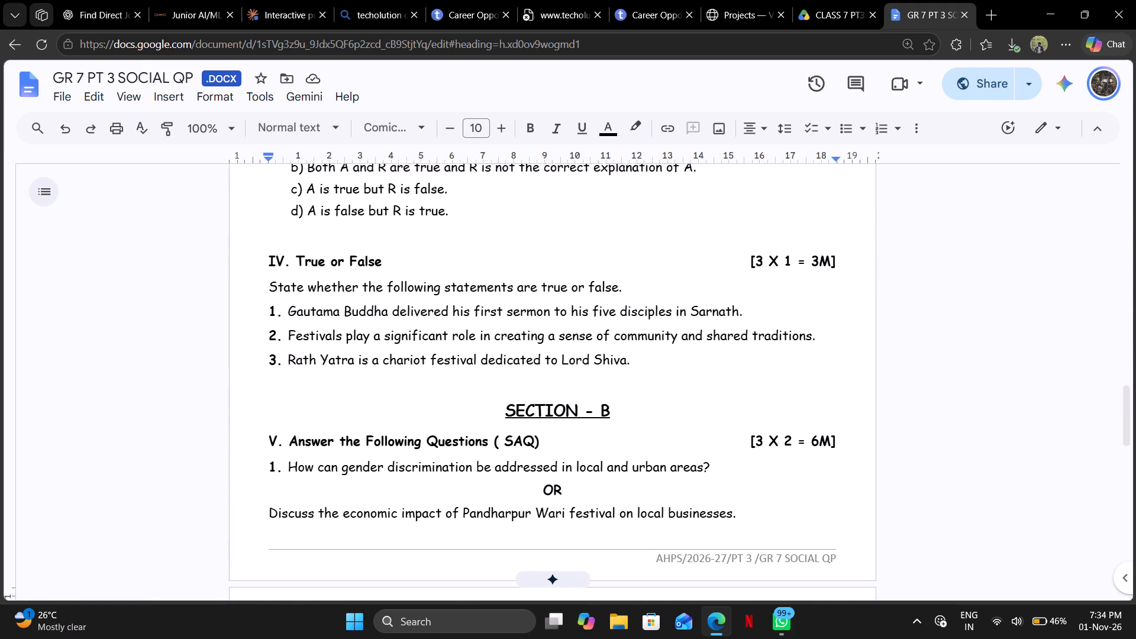
scroll(357, 313, down, 1)
scroll(307, 299, down, 2)
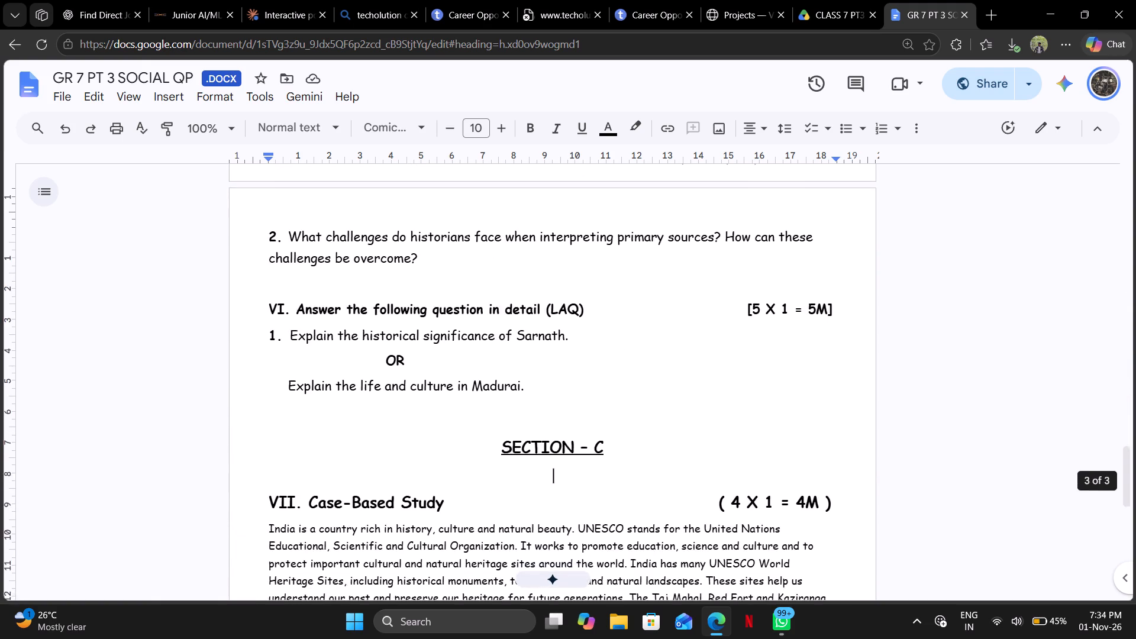
Remove the blank line between the "SECTION – C" title and the "VII. Case-Based Study" heading.
scroll(307, 299, down, 1)
key(BackSpace)
key(BackSpace)
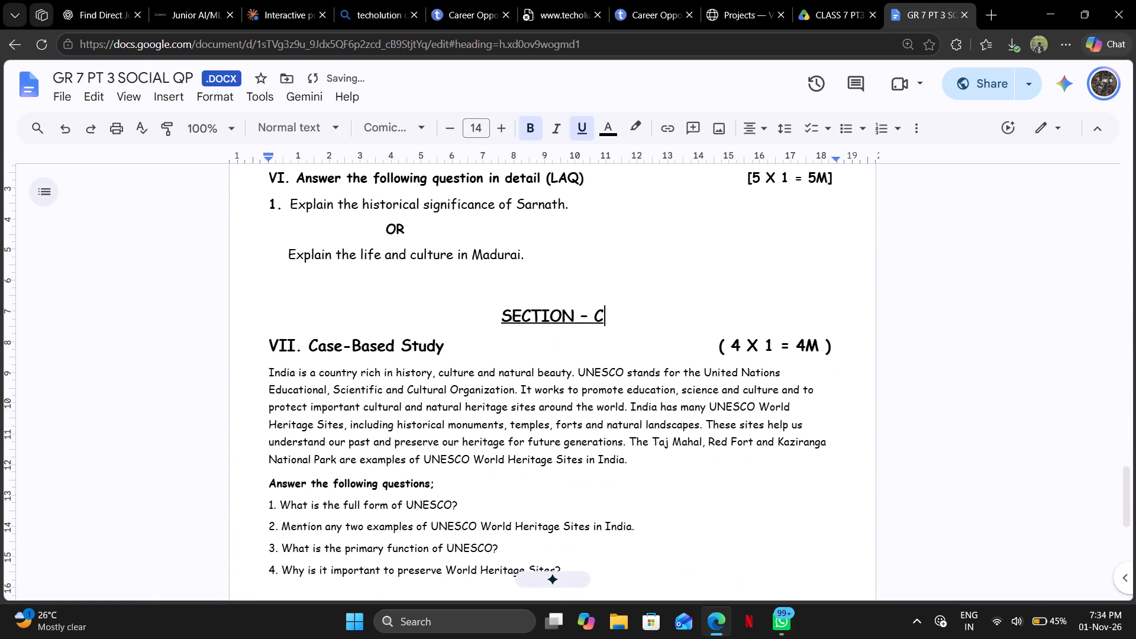
Set all of section VII, from the "Case-Based Study" heading through question 4, to font size 12.
scroll(308, 275, down, 1)
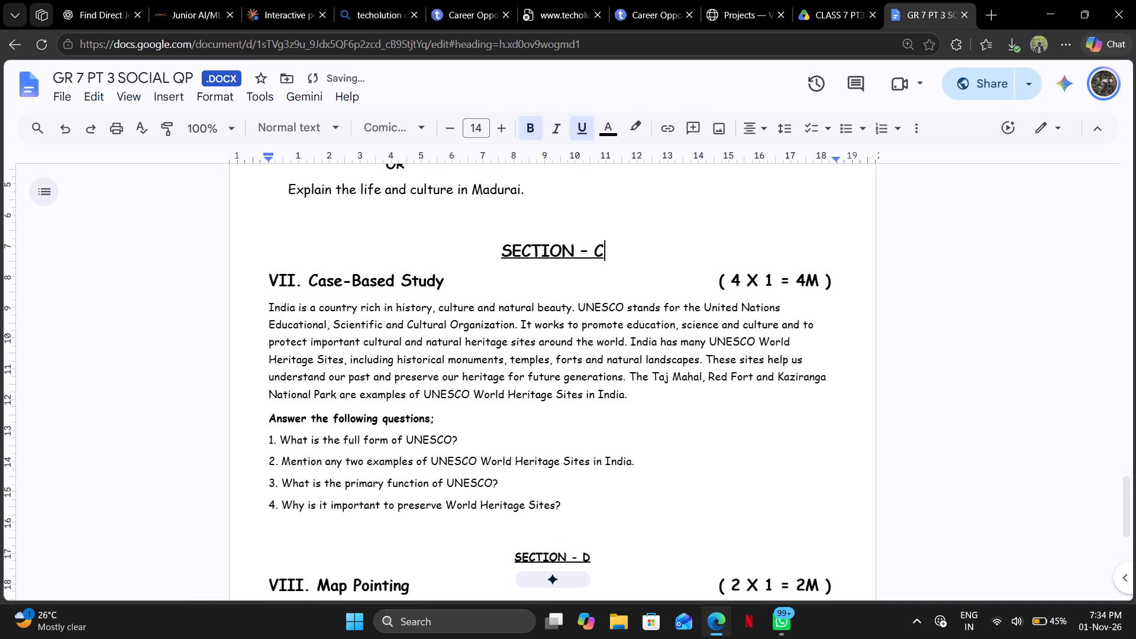
scroll(308, 275, down, 1)
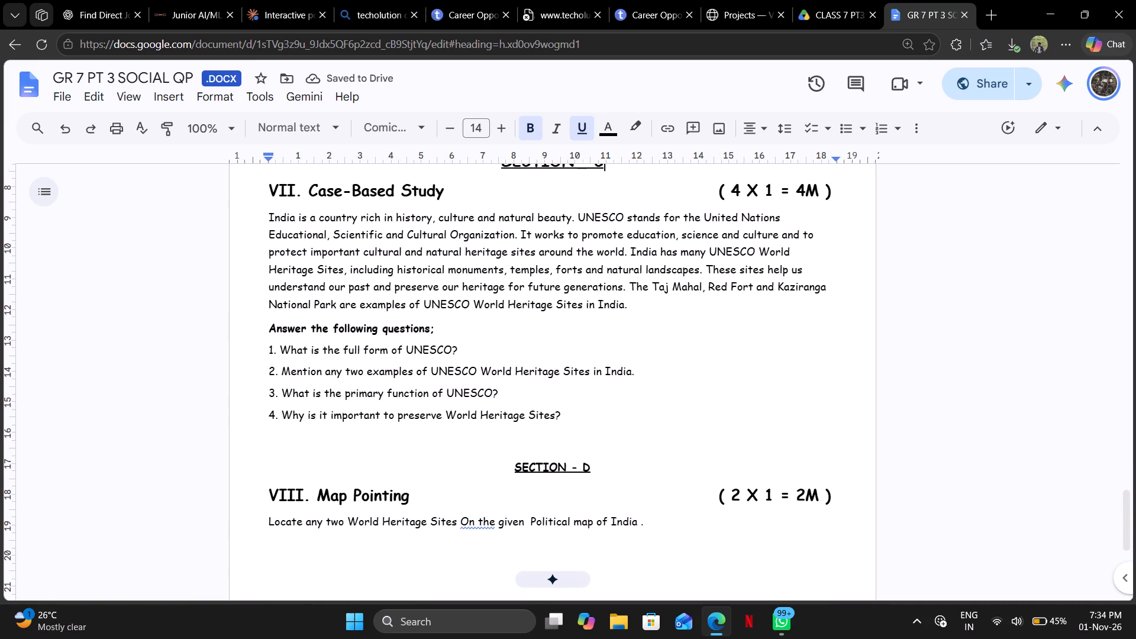
scroll(262, 286, up, 1)
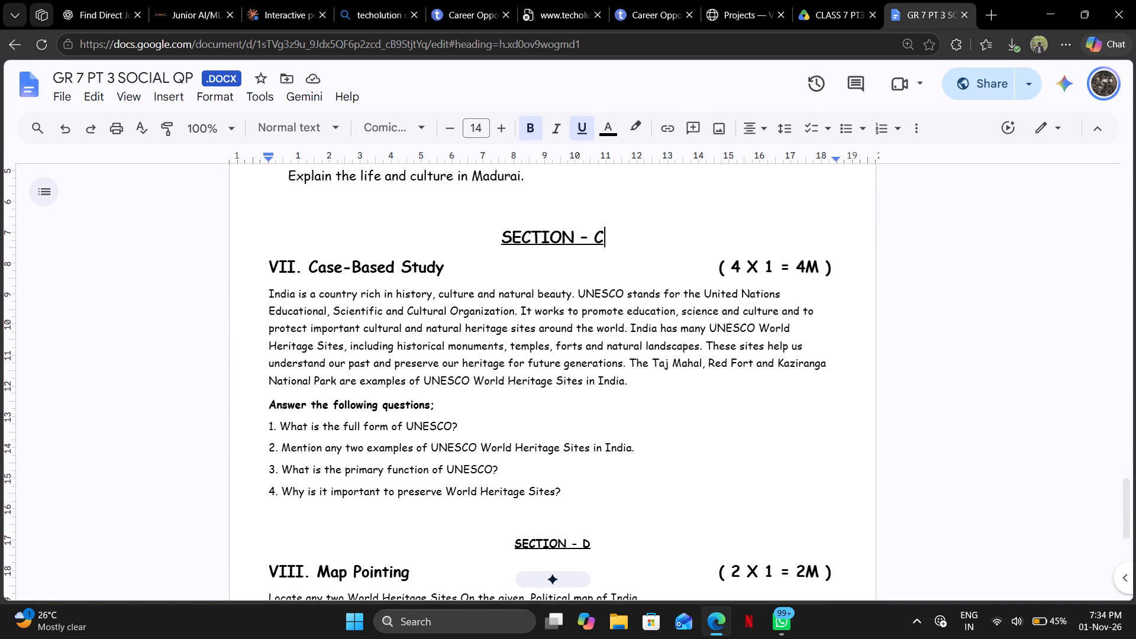
key(Down)
key(Left)
key(Left)
key(Left)
key(Left)
key(Left)
key(Left)
key(Left)
key(Left)
key(Left)
key(Left)
key(Left)
key(Left)
key(Left)
key(Left)
key(Left)
key(Left)
key(Left)
key(Left)
key(Left)
key(Left)
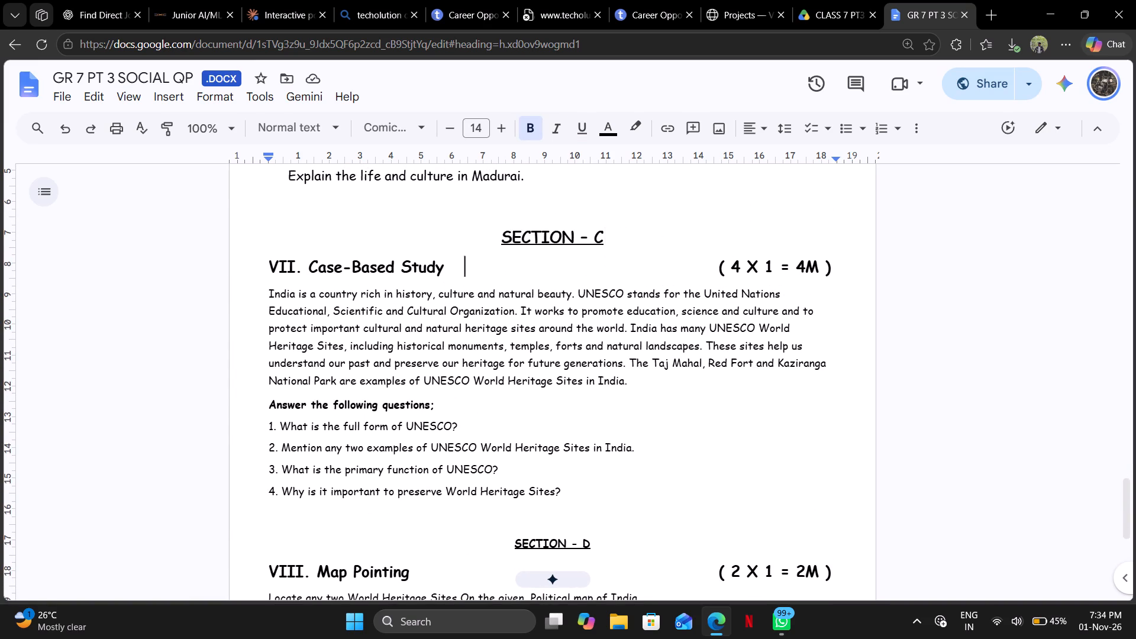
key(Left)
key(Left)
key(Left)
key(shift+Down)
key(shift+Down)
key(shift+Down)
key(shift+Down)
key(shift+Down)
key(shift+Down)
key(shift+Down)
key(shift+Down)
key(shift+Down)
key(shift+Down)
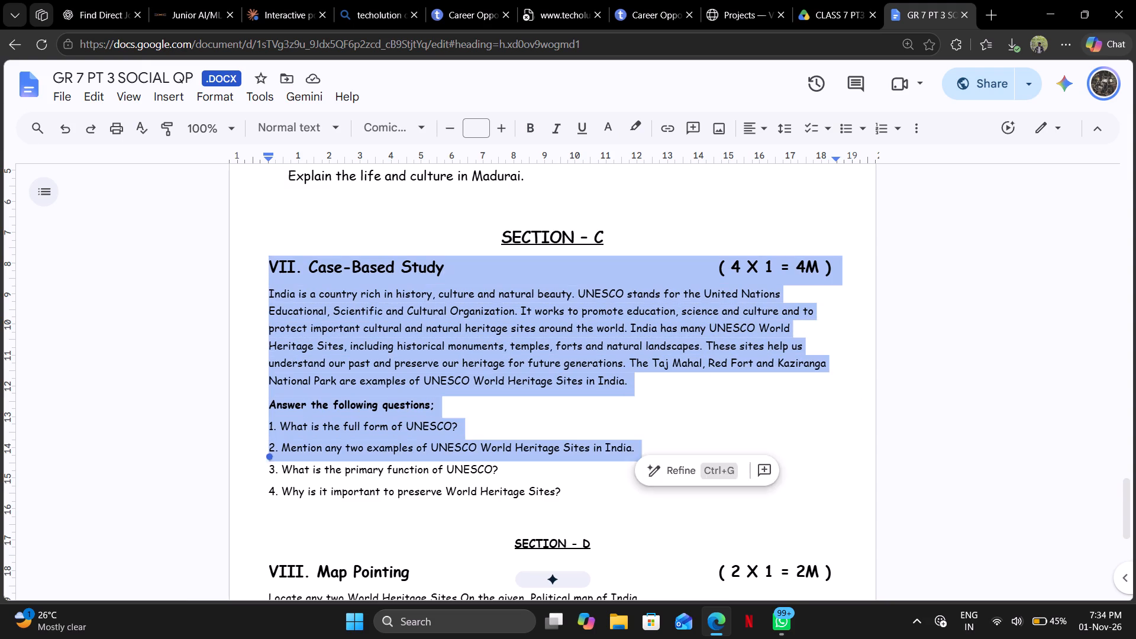
key(shift+Down)
key(shift+Down)
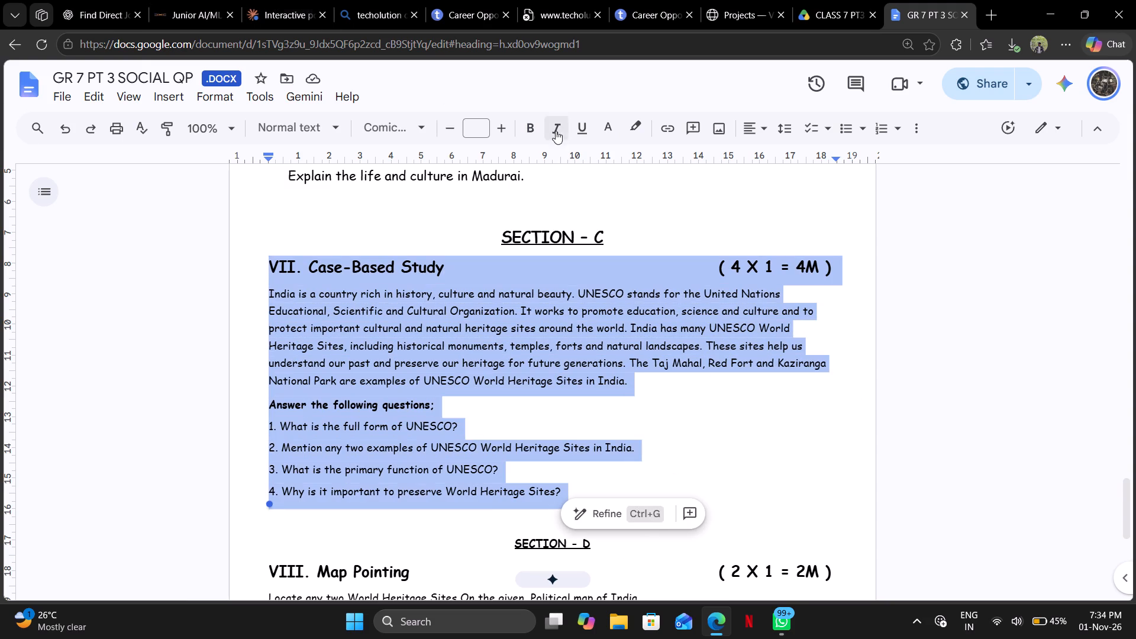
click(476, 124)
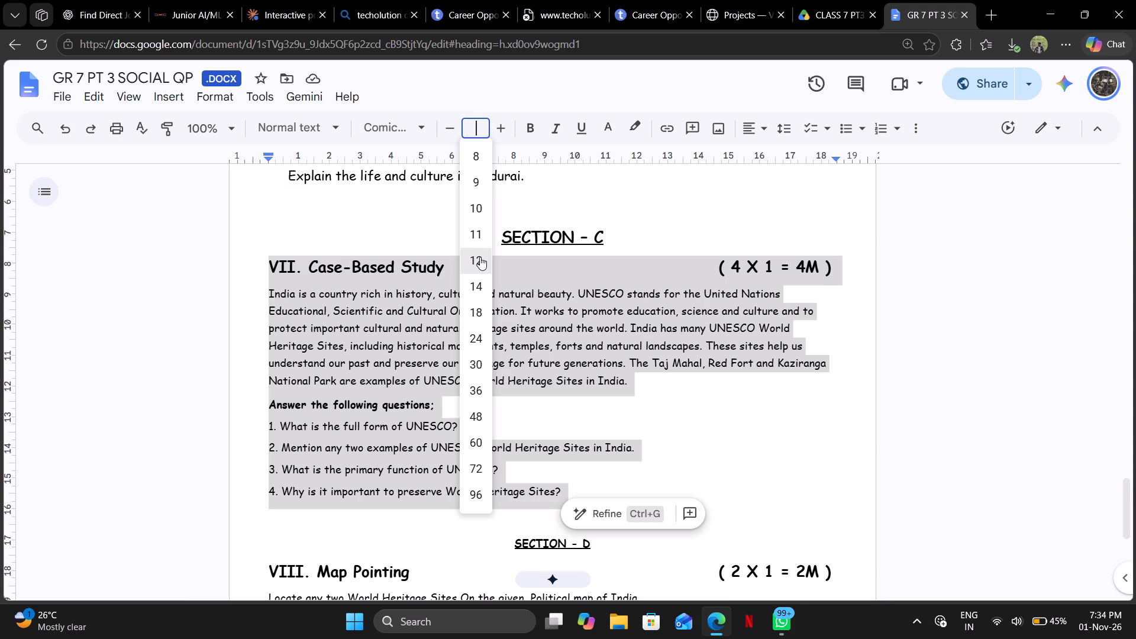
click(480, 257)
click(651, 275)
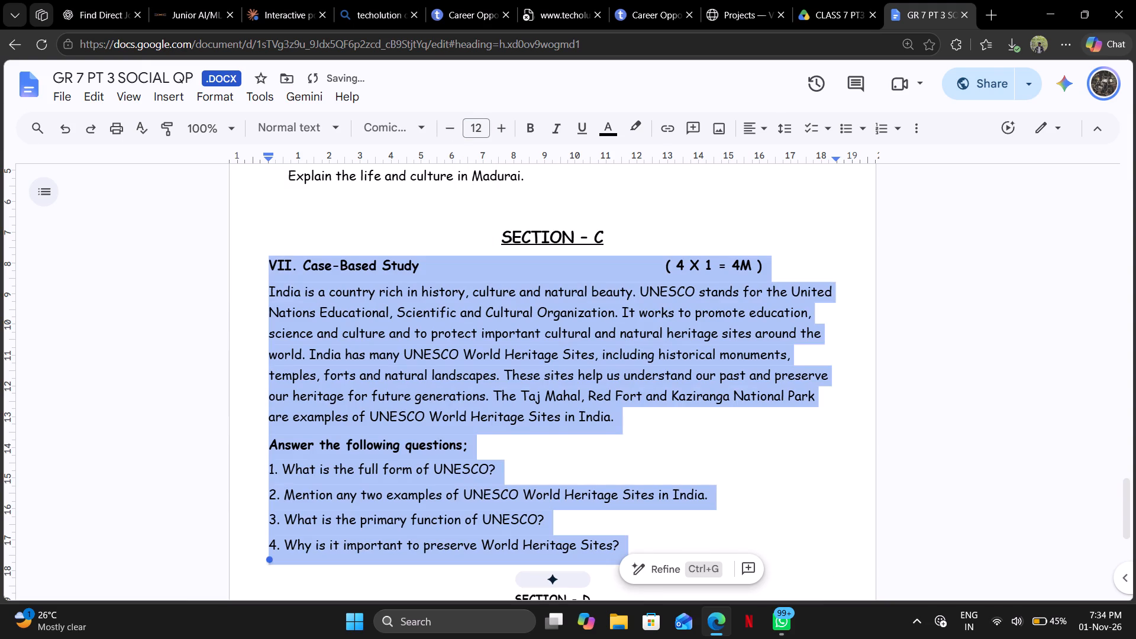
Change the Case-Based Study marks notation to square brackets without inner spaces, "[4 X 1 = 4M]".
click(683, 261)
key(Left)
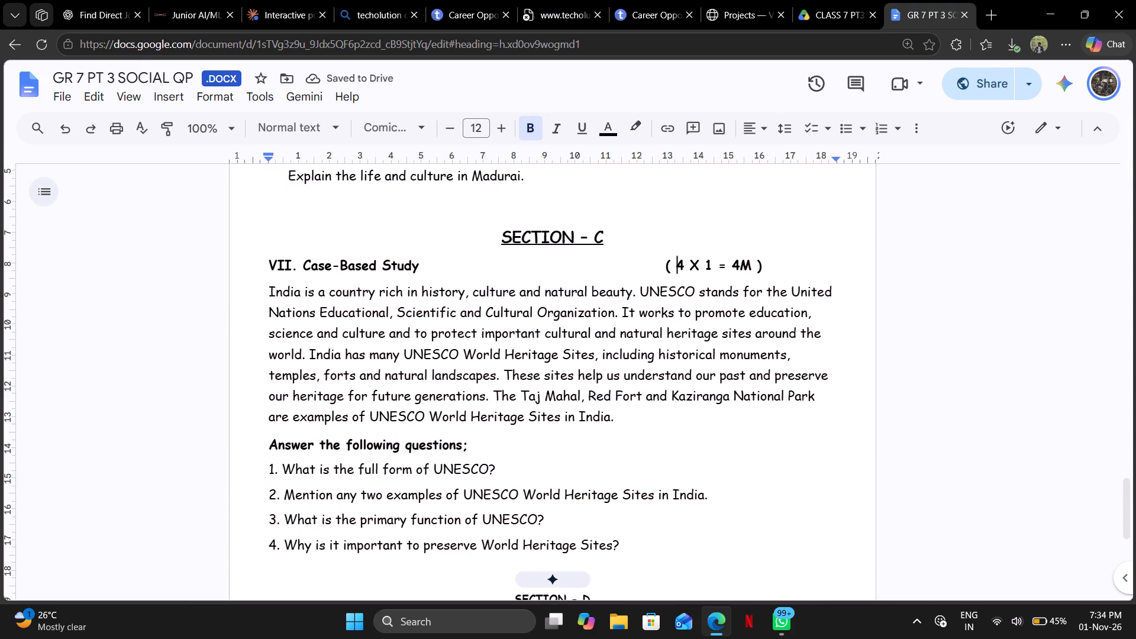
key(BackSpace)
key(BackSpace)
key(bracketleft)
key(Left)
key(Left)
key(Right)
key(Right)
key(Right)
key(Right)
key(Right)
key(Right)
key(Right)
key(Right)
key(Right)
key(Right)
key(Right)
key(Right)
key(Right)
key(Right)
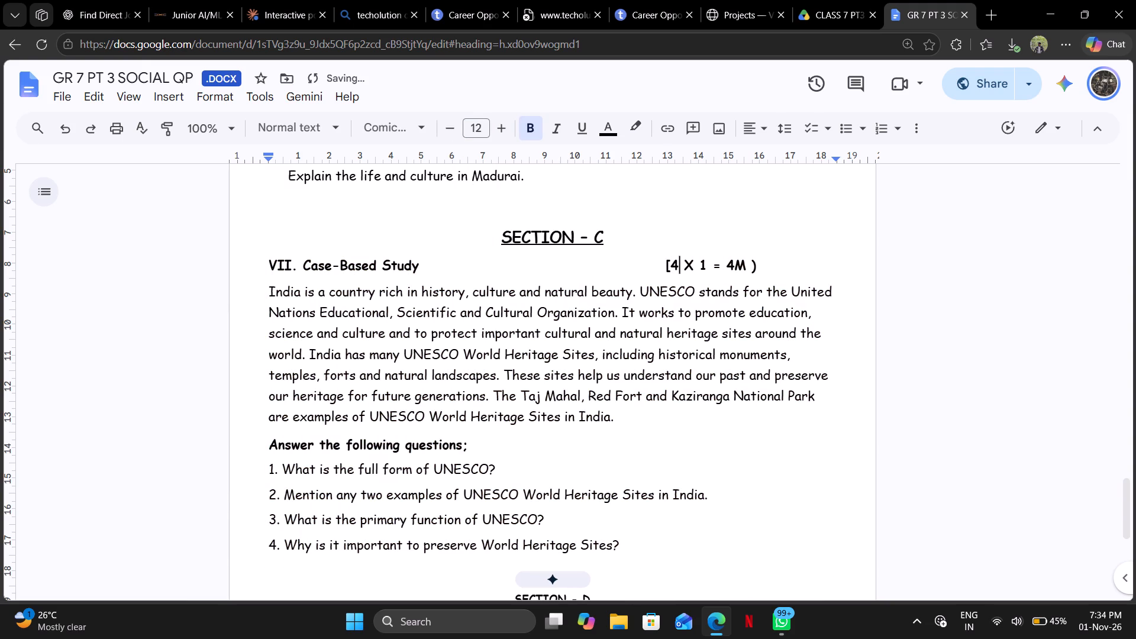
key(BackSpace)
key(BackSpace)
key(bracketright)
Add spaces before "[4 X 1 = 4M]" so the marks line up with the page's right margin.
key(Left)
key(Left)
key(Left)
key(Left)
key(Left)
key(Left)
key(Left)
key(Left)
key(Left)
key(Left)
key(Left)
key(Left)
key(space)
key(space)
key(space)
key(space)
key(space)
key(space)
key(space)
key(space)
key(space)
key(space)
key(space)
key(space)
key(space)
key(space)
key(space)
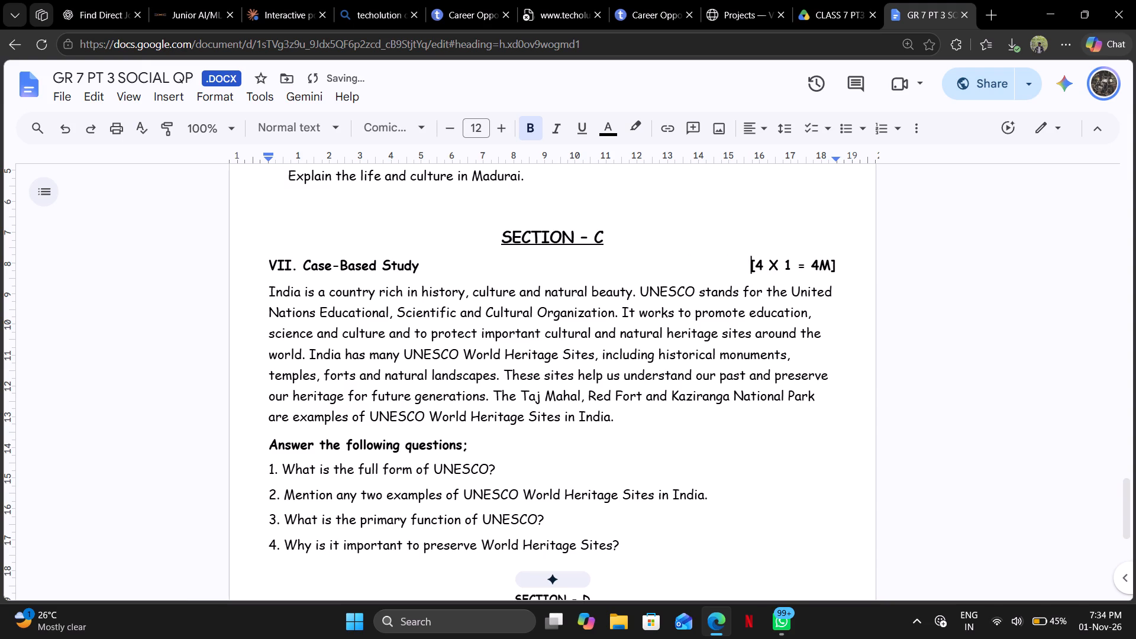
key(space)
key(space)
key(BackSpace)
key(BackSpace)
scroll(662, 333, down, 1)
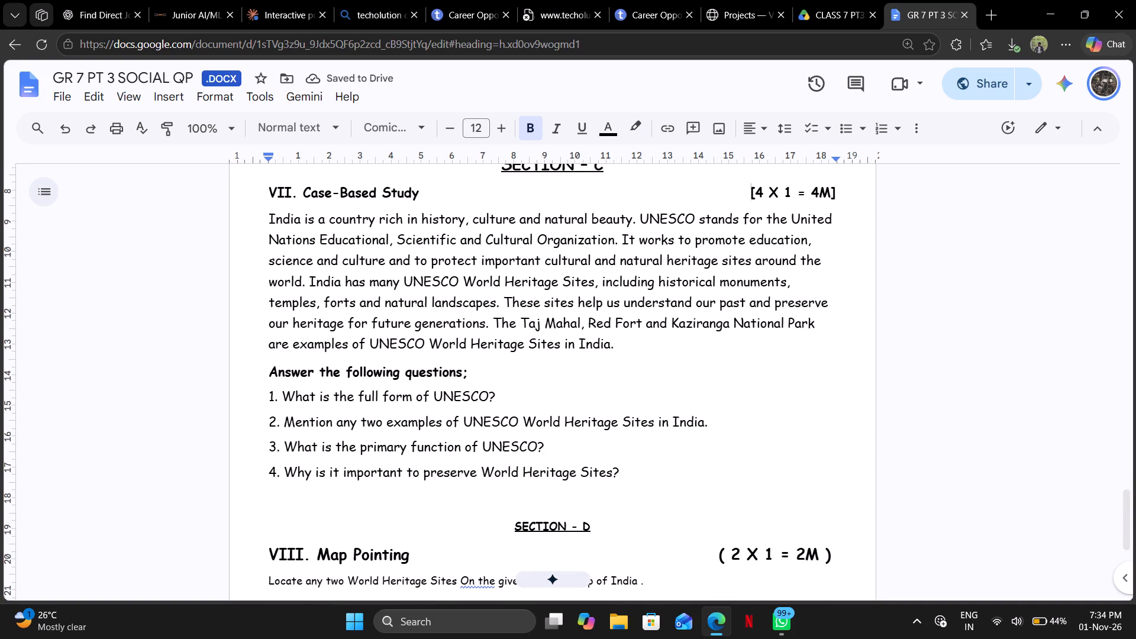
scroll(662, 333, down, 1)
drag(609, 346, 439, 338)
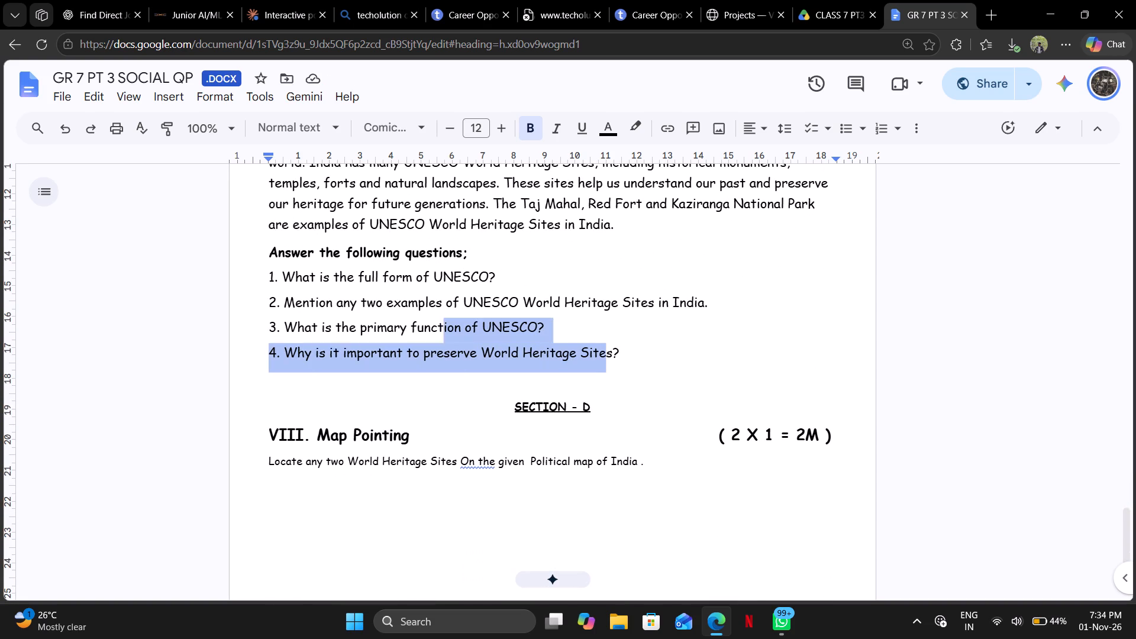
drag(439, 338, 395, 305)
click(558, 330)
Set the "SECTION - D" title to font size 14.
scroll(558, 330, down, 1)
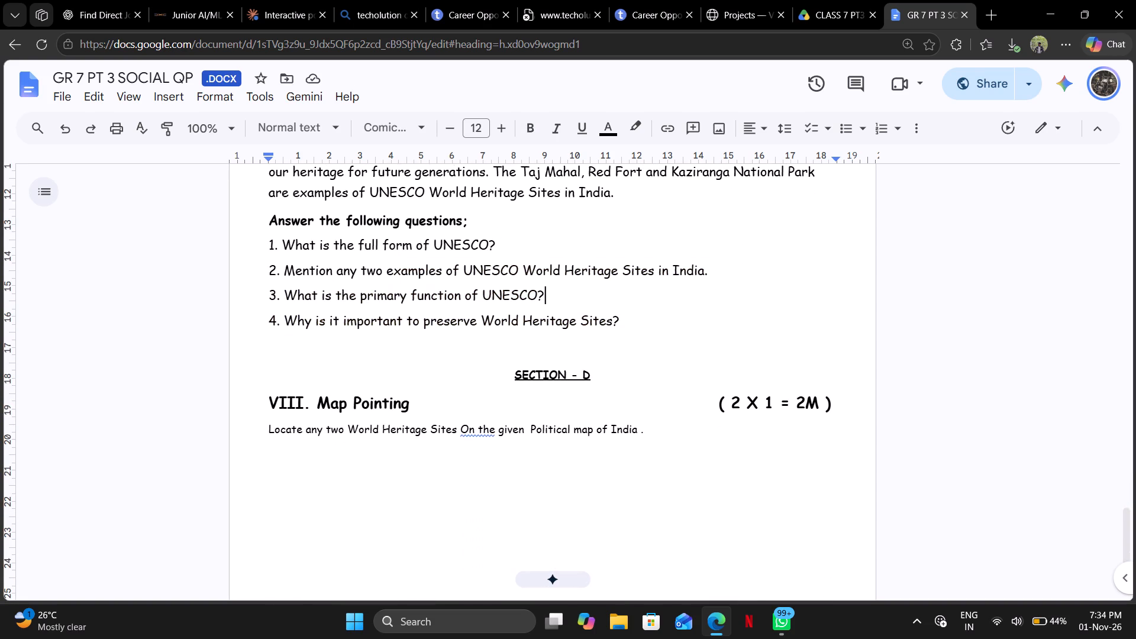
drag(595, 354, 509, 358)
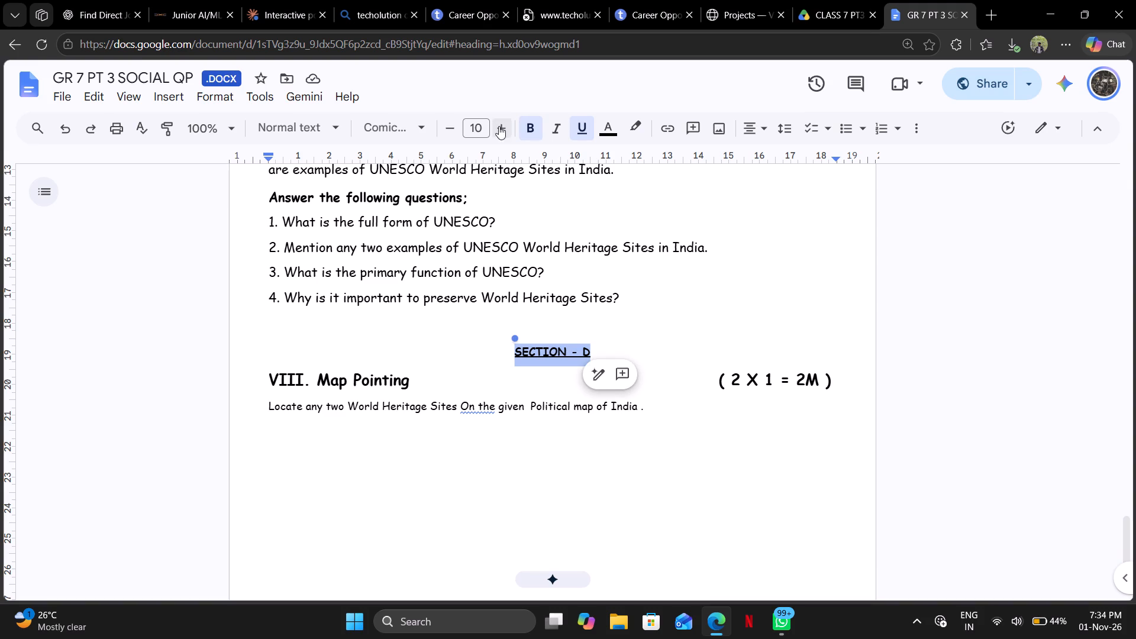
click(485, 132)
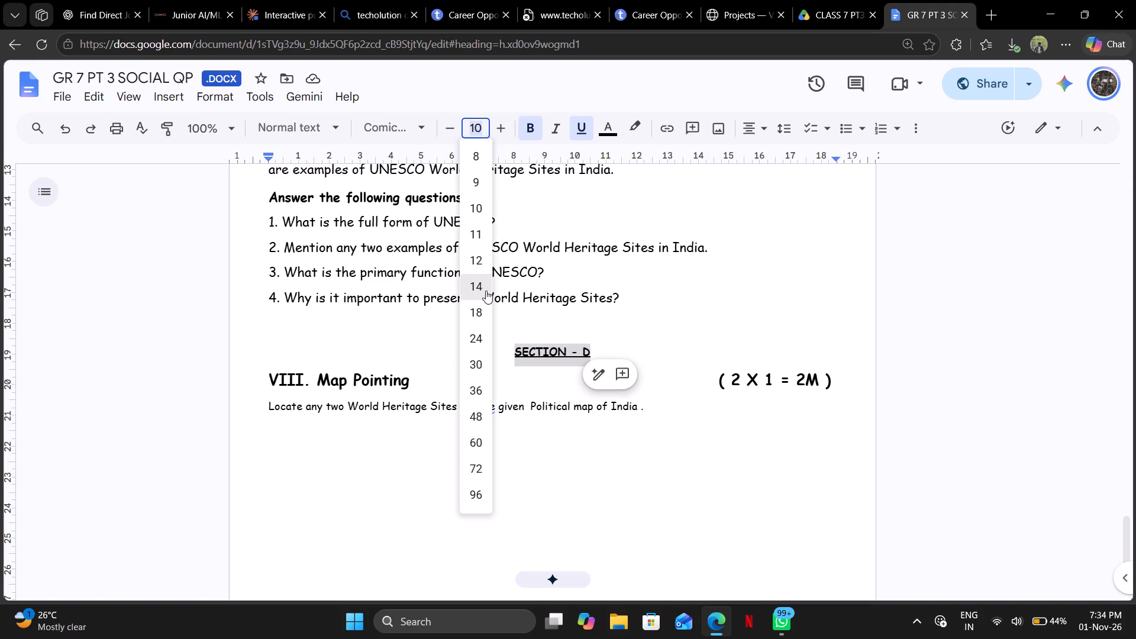
click(486, 293)
click(628, 306)
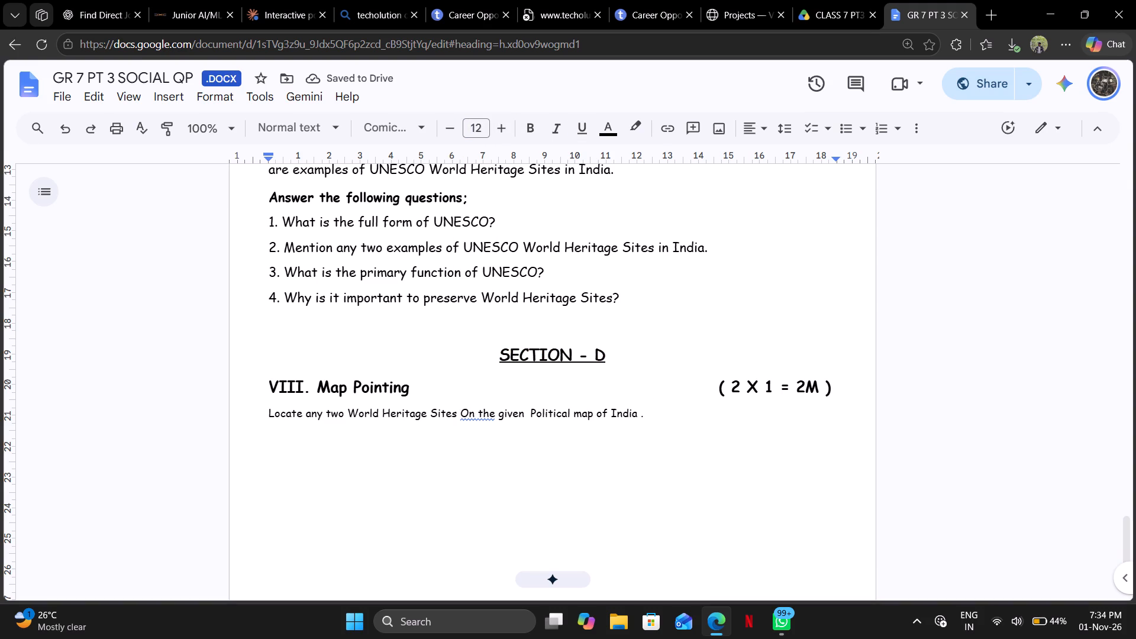
Change the "VIII. Map Pointing" marks notation to square brackets without inner spaces, "[2 X 1 = 2M]".
click(843, 385)
key(BackSpace)
key(BackSpace)
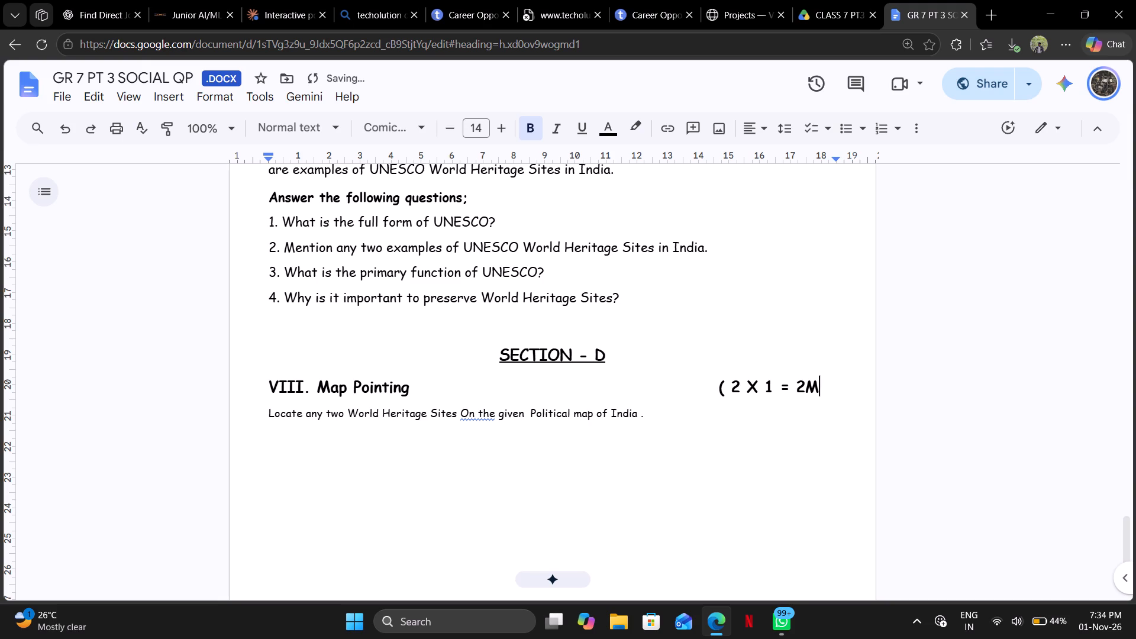
key(bracketright)
key(Left)
key(Left)
key(Left)
key(Left)
key(Left)
key(Left)
key(Left)
key(Left)
key(Left)
key(Left)
key(Left)
key(Left)
key(Left)
key(Left)
key(Right)
key(Right)
key(Right)
key(BackSpace)
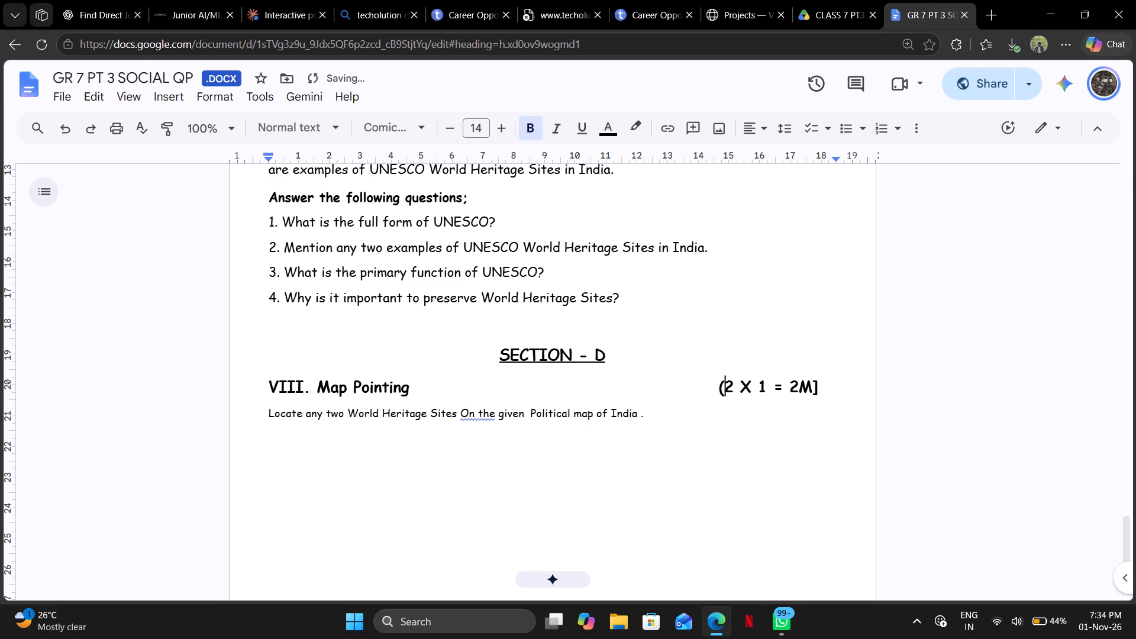
key(BackSpace)
key(bracketleft)
Add two spaces before "[2 X 1 = 2M]" to move the marks toward the page's right margin.
key(Left)
key(space)
key(space)
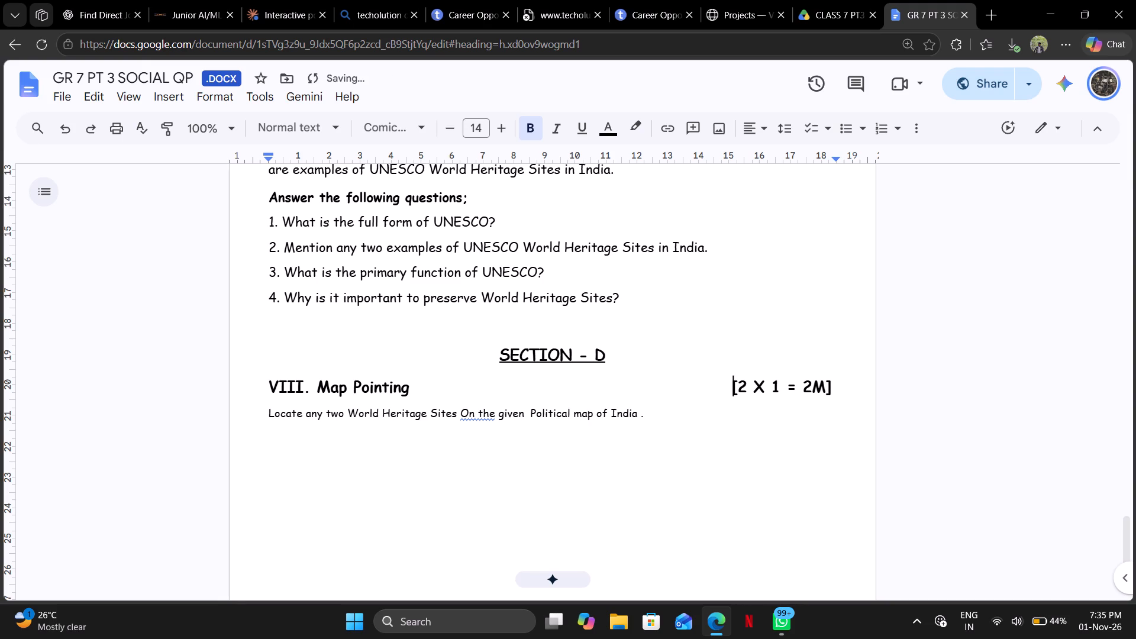
key(space)
key(BackSpace)
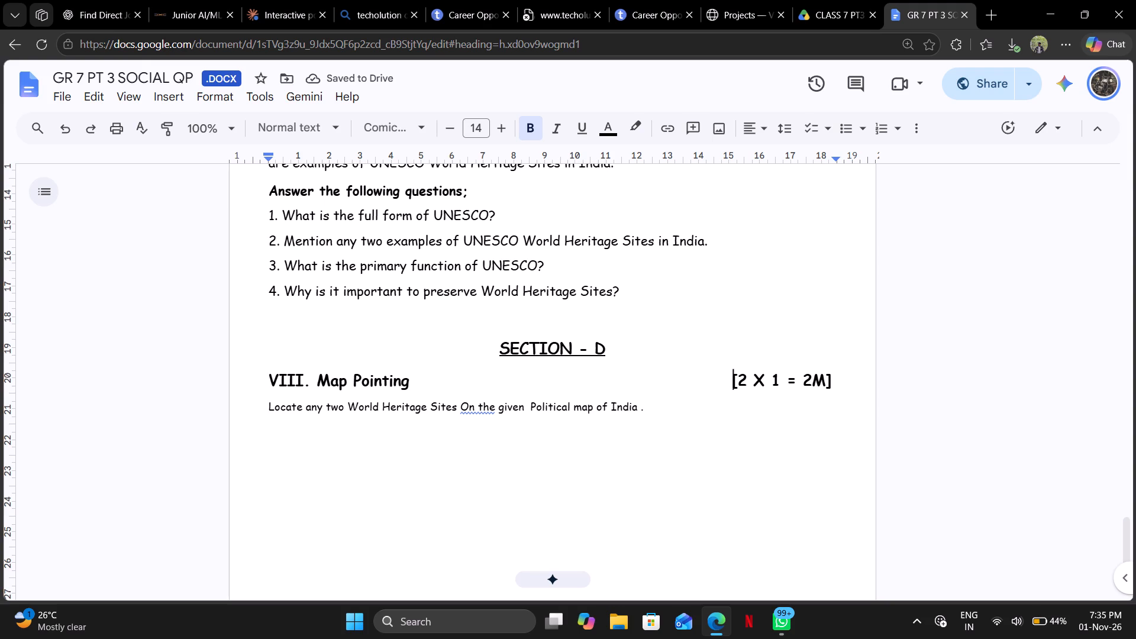
Set the "VIII. Map Pointing" heading and the "Locate any two World Heritage Sites" line to font size 12.
drag(257, 386, 427, 464)
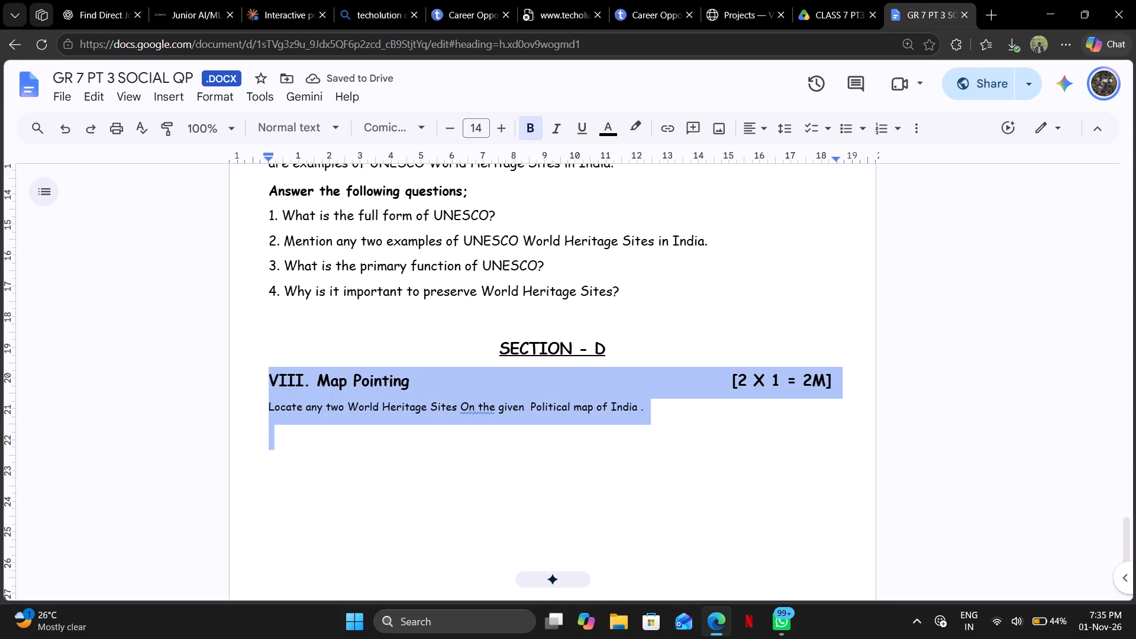
drag(427, 464, 488, 591)
drag(488, 591, 464, 515)
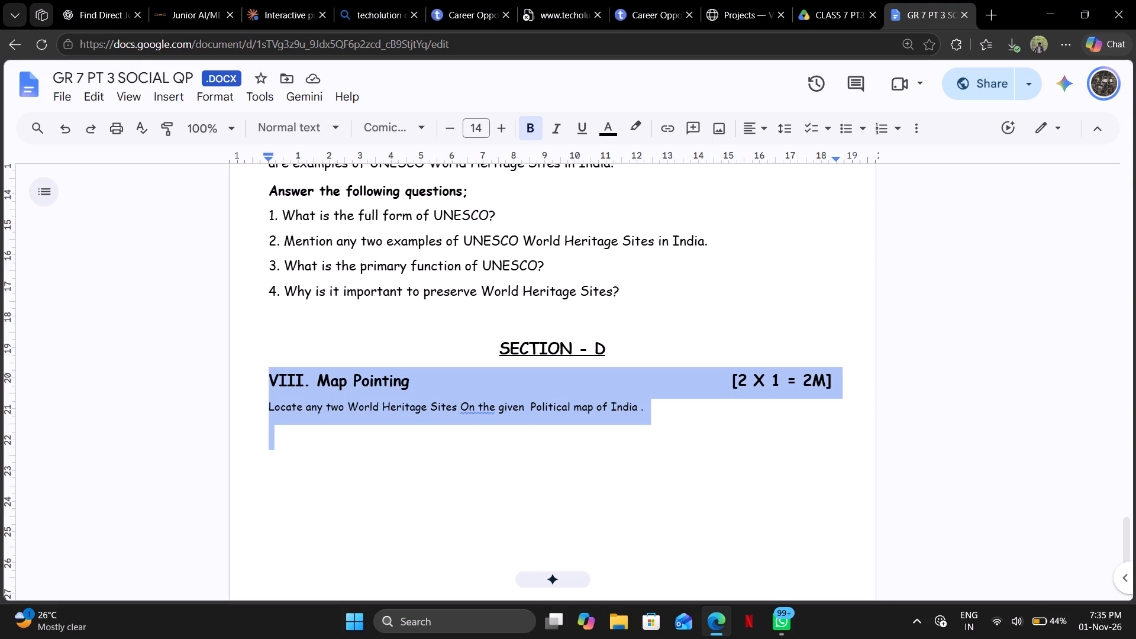
drag(464, 515, 428, 448)
click(482, 125)
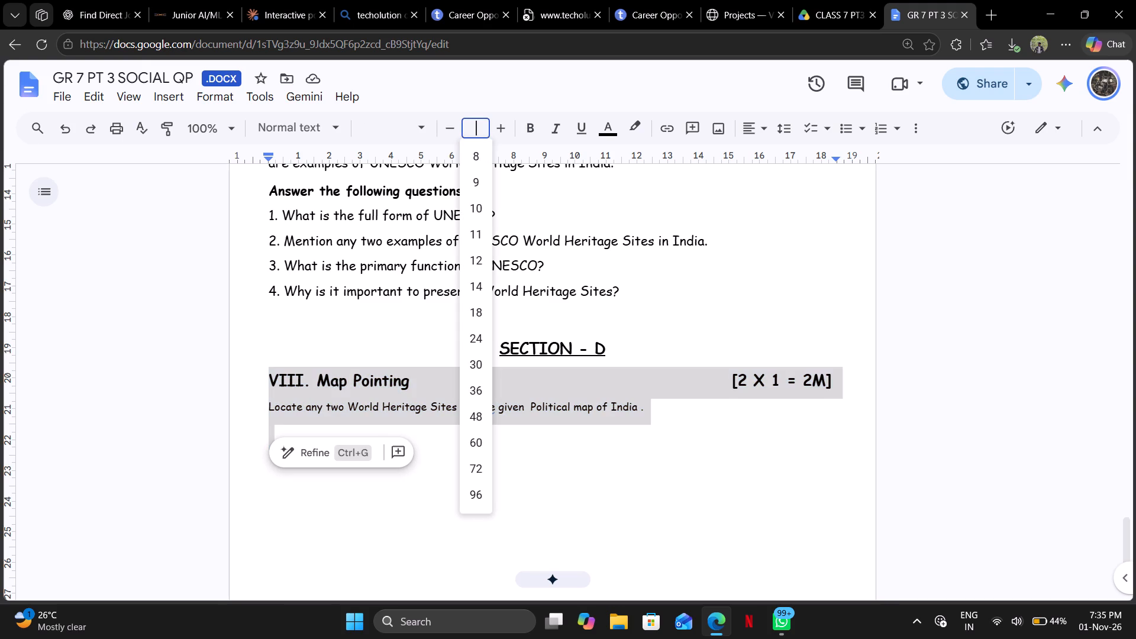
click(484, 261)
click(465, 427)
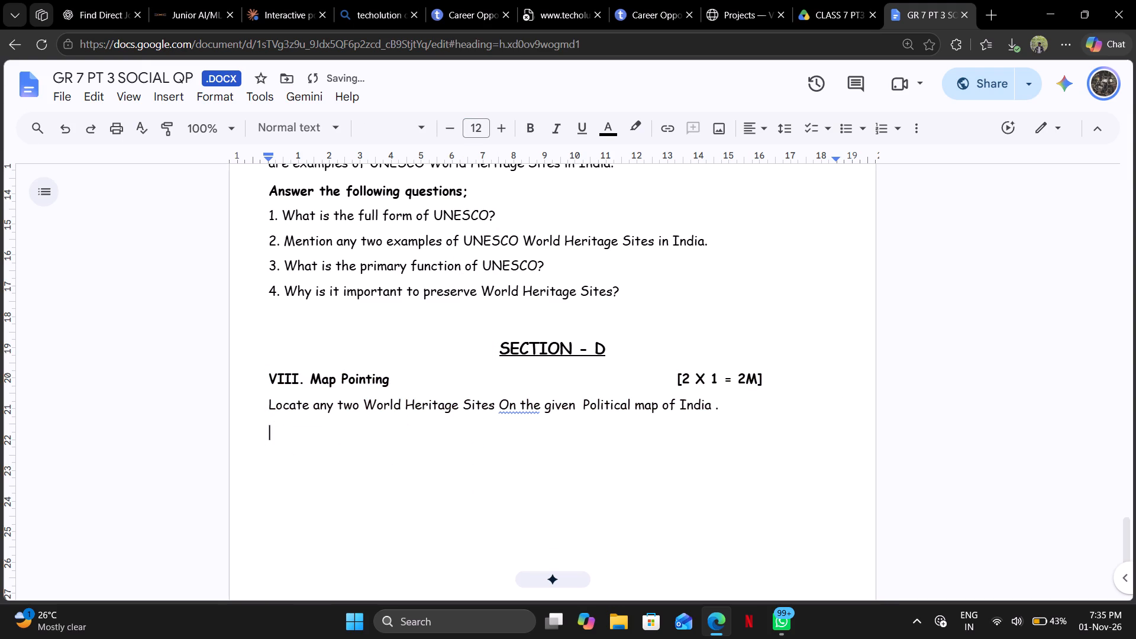
Add spaces before "[2 X 1 = 2M]" in the Map Pointing heading so the marks line up with the page's right margin.
click(680, 382)
key(Left)
key(space)
key(space)
key(space)
key(space)
key(space)
key(space)
key(space)
key(space)
key(space)
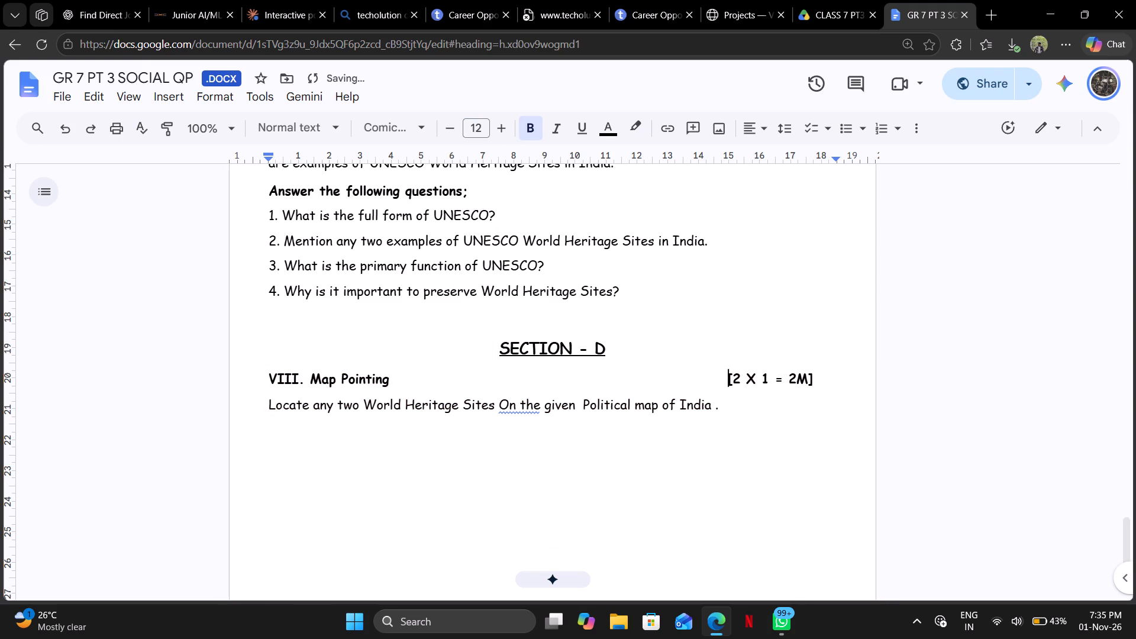
key(space)
key(space)
key(space)
key(space)
key(space)
key(space)
key(BackSpace)
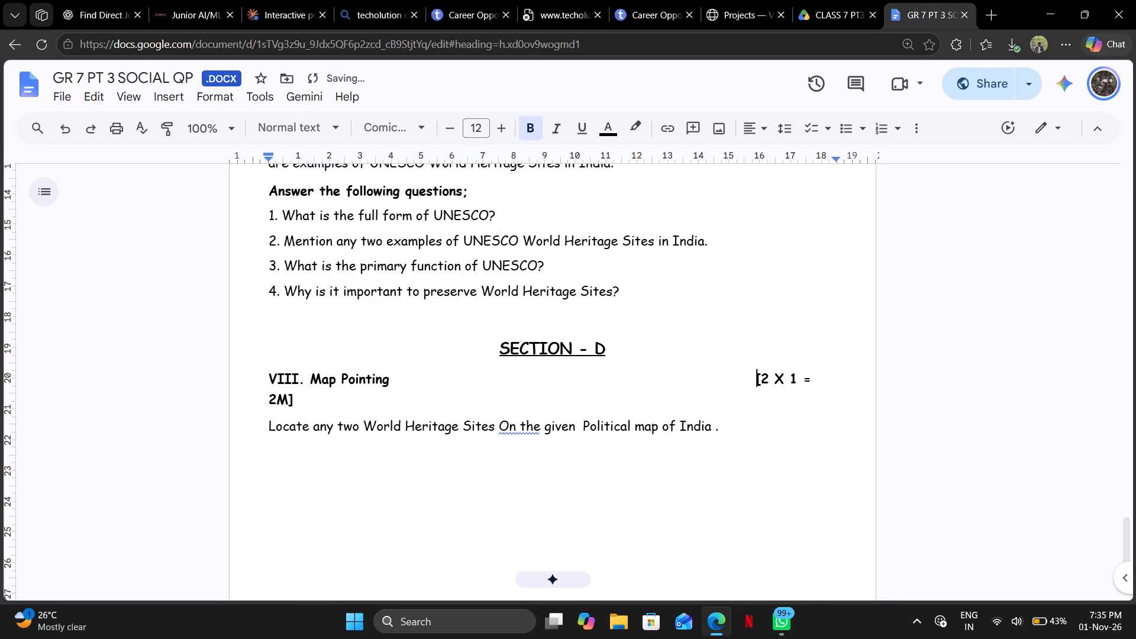
key(BackSpace)
Review the formatting and marks alignment across the paper's sections, from the multiple-choice questions through Section D.
scroll(621, 401, up, 3)
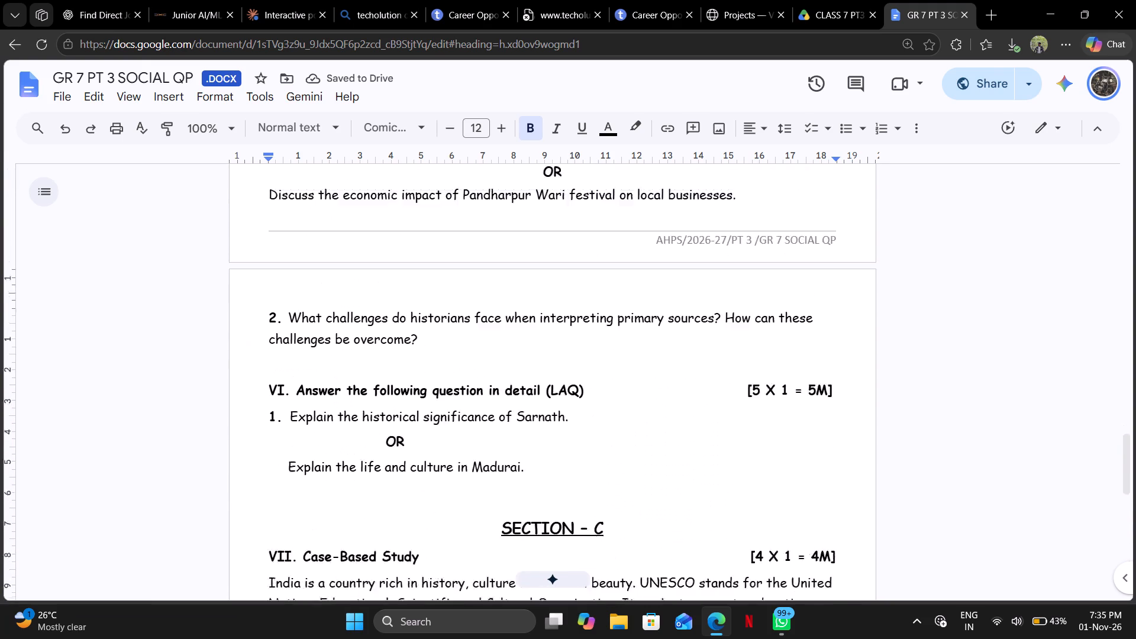
scroll(621, 401, up, 3)
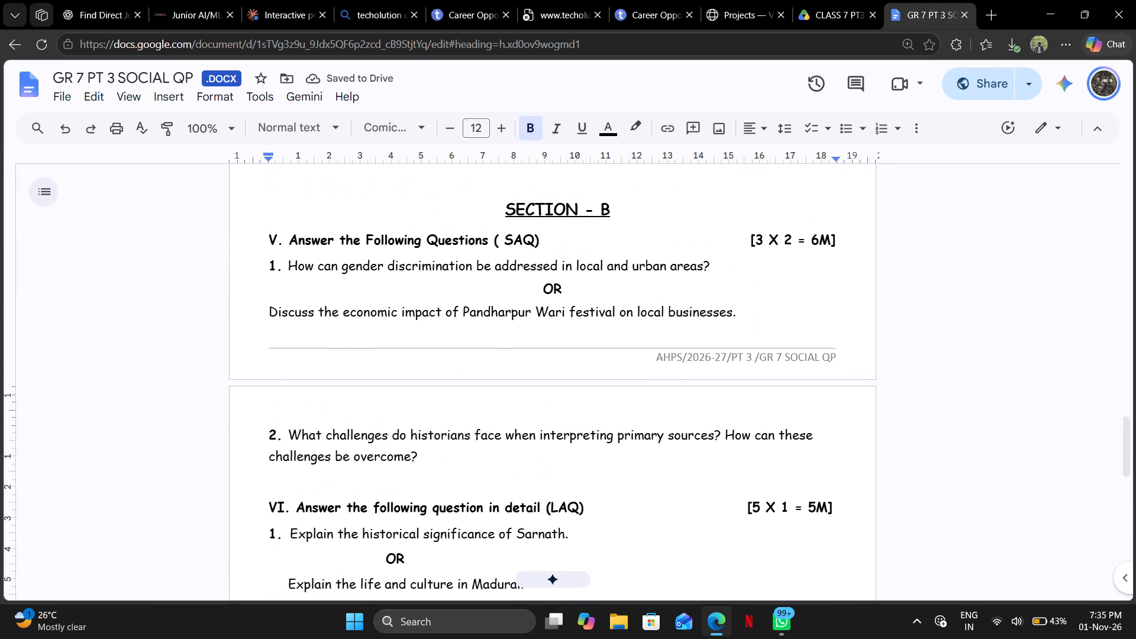
scroll(621, 401, up, 1)
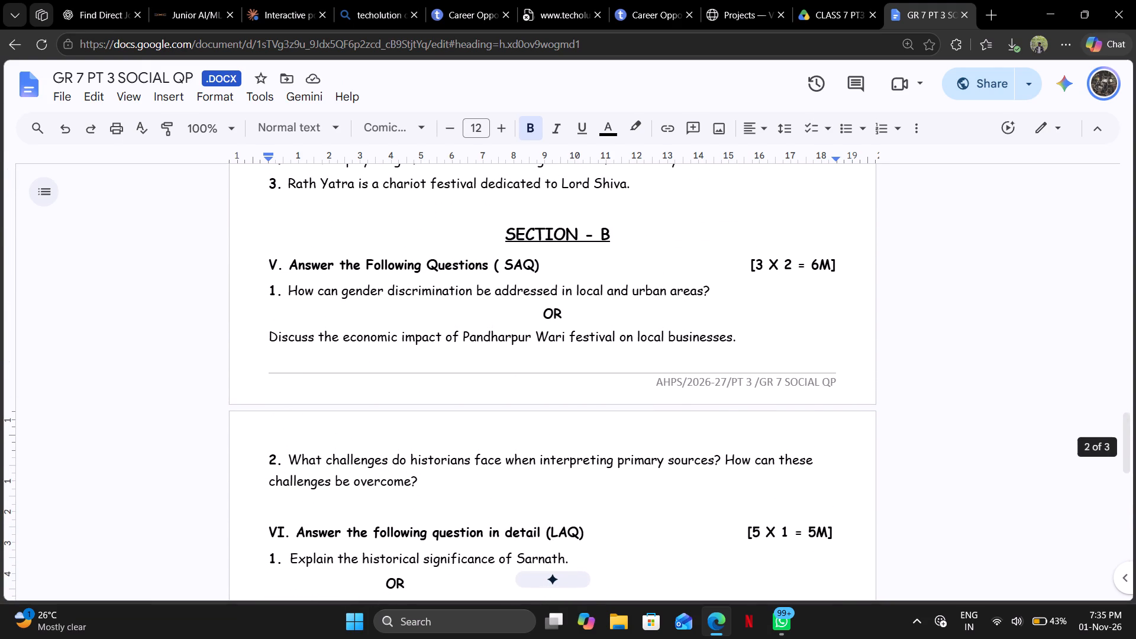
scroll(250, 233, up, 2)
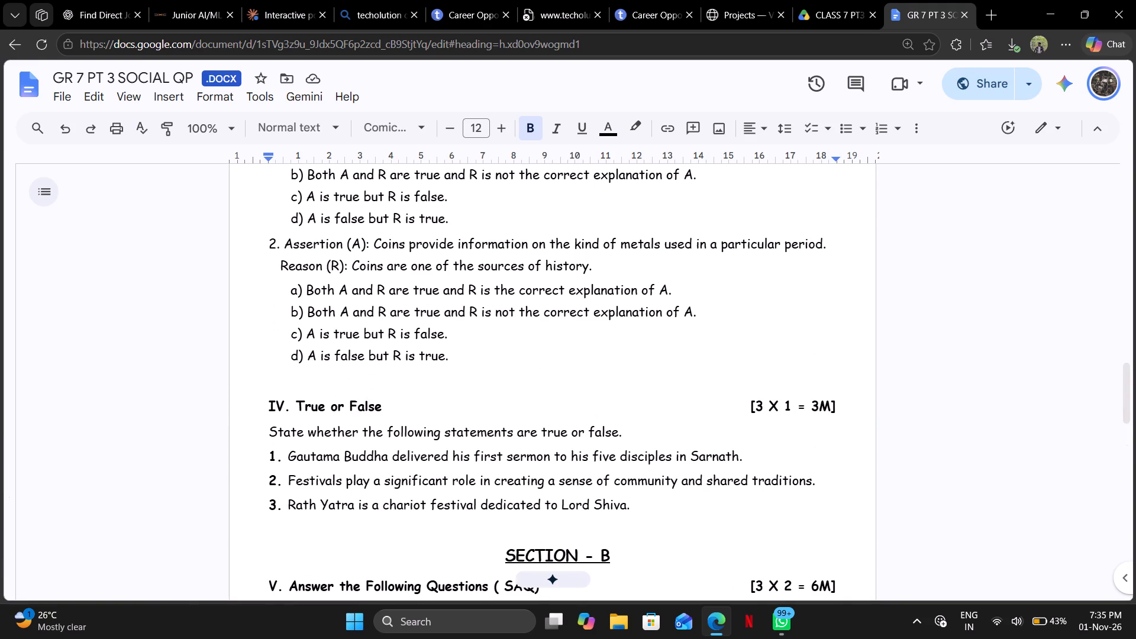
scroll(250, 233, up, 5)
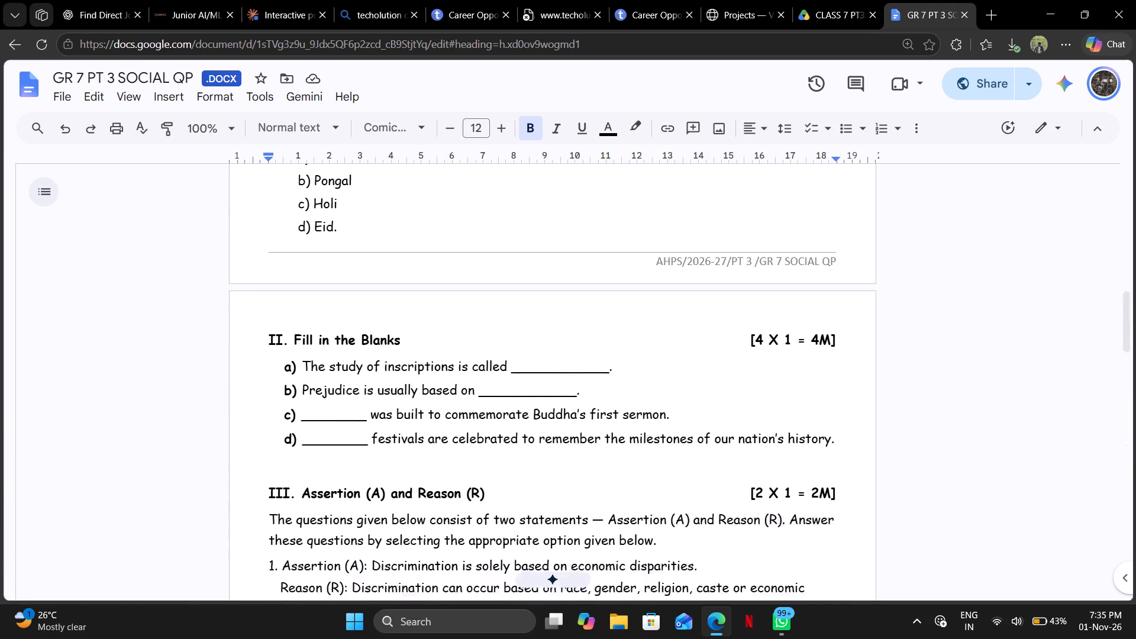
scroll(250, 233, down, 4)
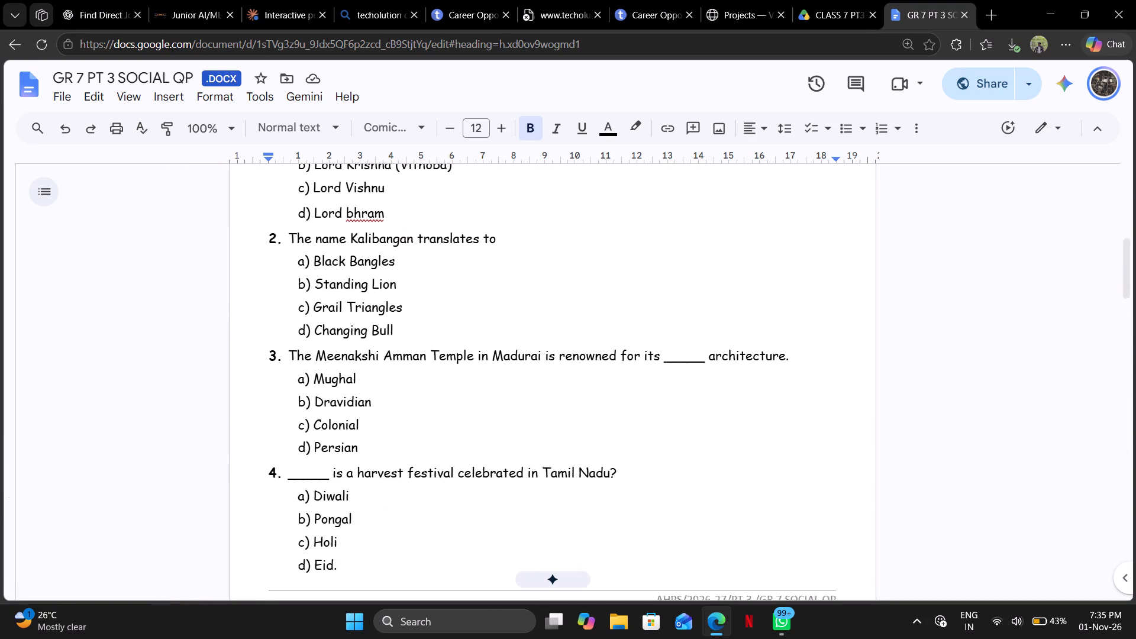
scroll(250, 233, down, 7)
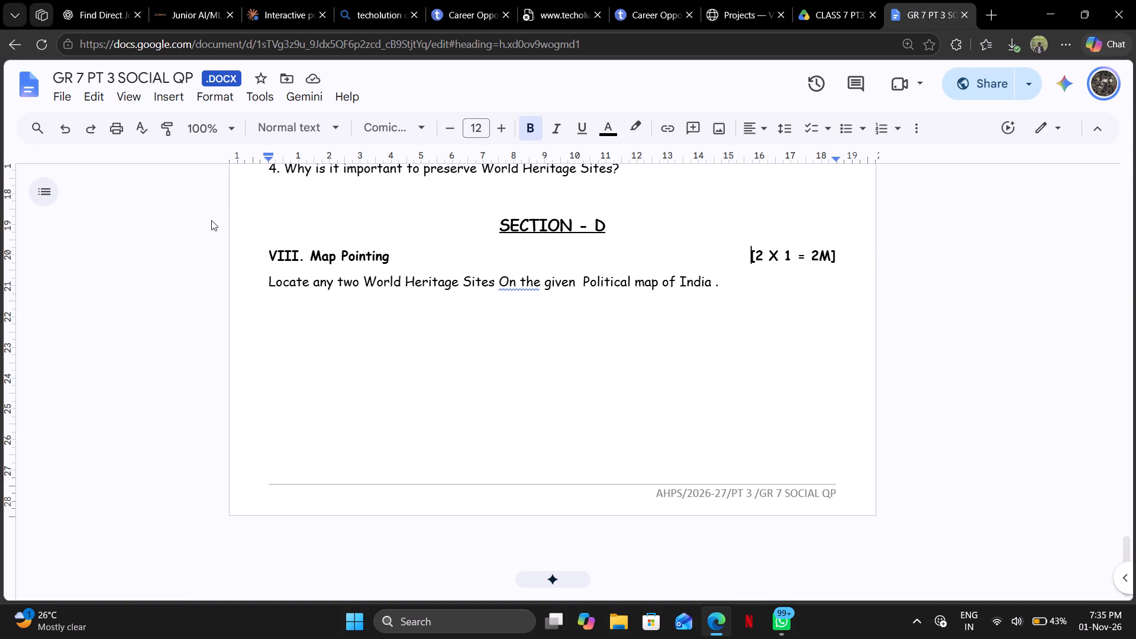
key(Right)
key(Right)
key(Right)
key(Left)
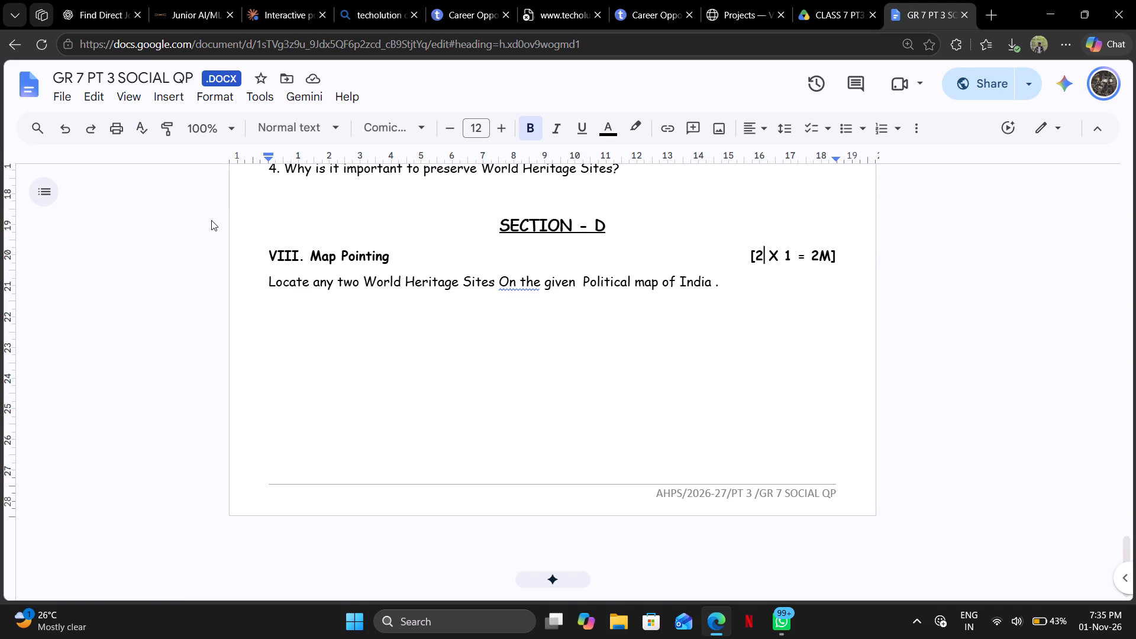
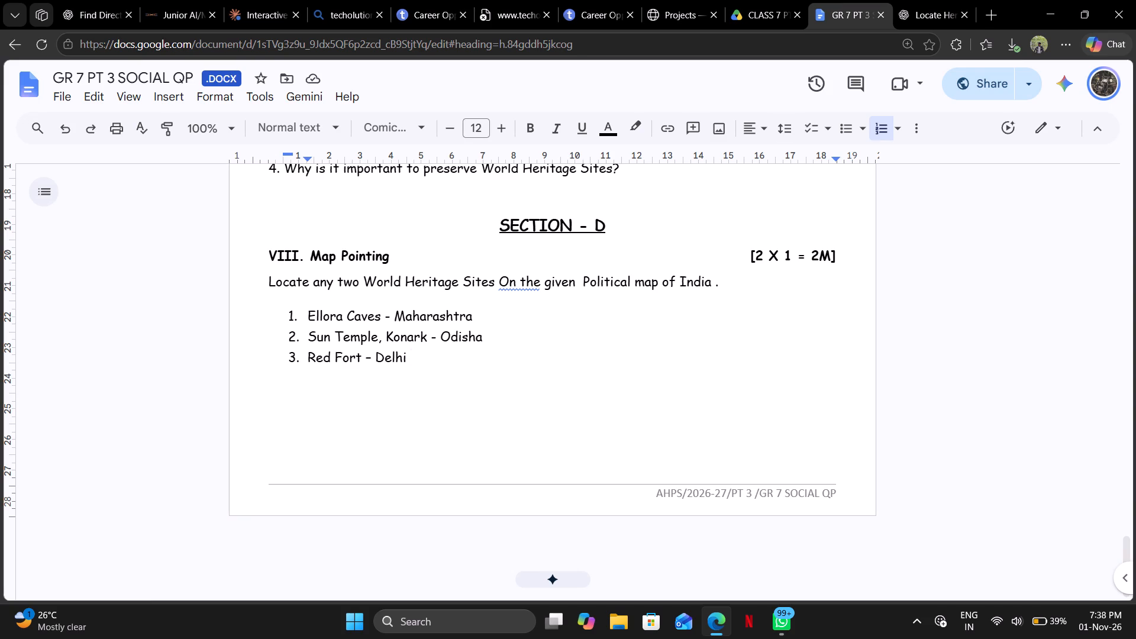
key(Return)
key(ctrl+v)
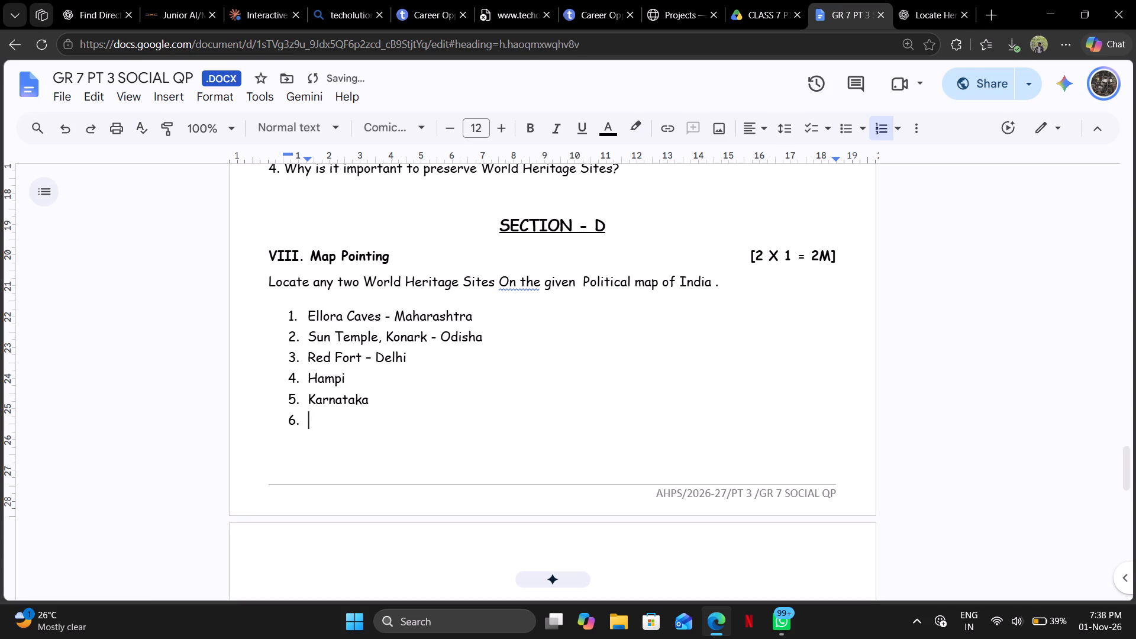
Remove the empty numbered line left after "Karnataka", keeping that word spelled in full.
key(BackSpace)
key(BackSpace)
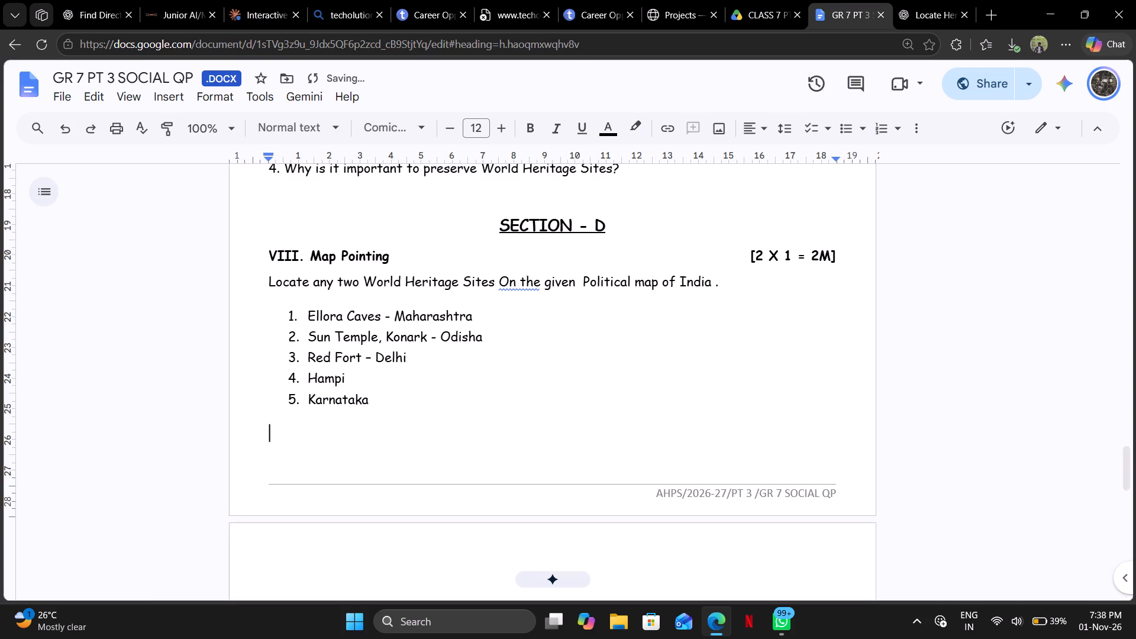
key(BackSpace)
key(BackSpace)
key(a)
Merge "Karnataka" into item 4 with a spaced hyphen, giving "Hampi - Karnataka".
key(Left)
key(Left)
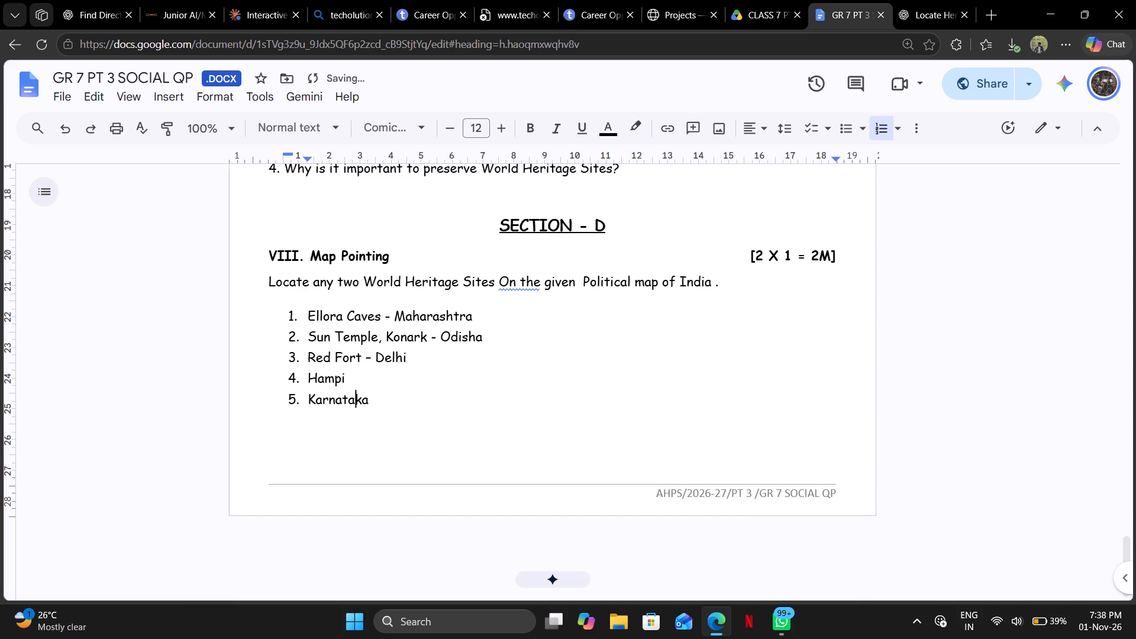
key(Left)
key(Left)
key(Left)
key(Left)
key(Left)
key(Left)
key(Left)
key(BackSpace)
key(BackSpace)
key(BackSpace)
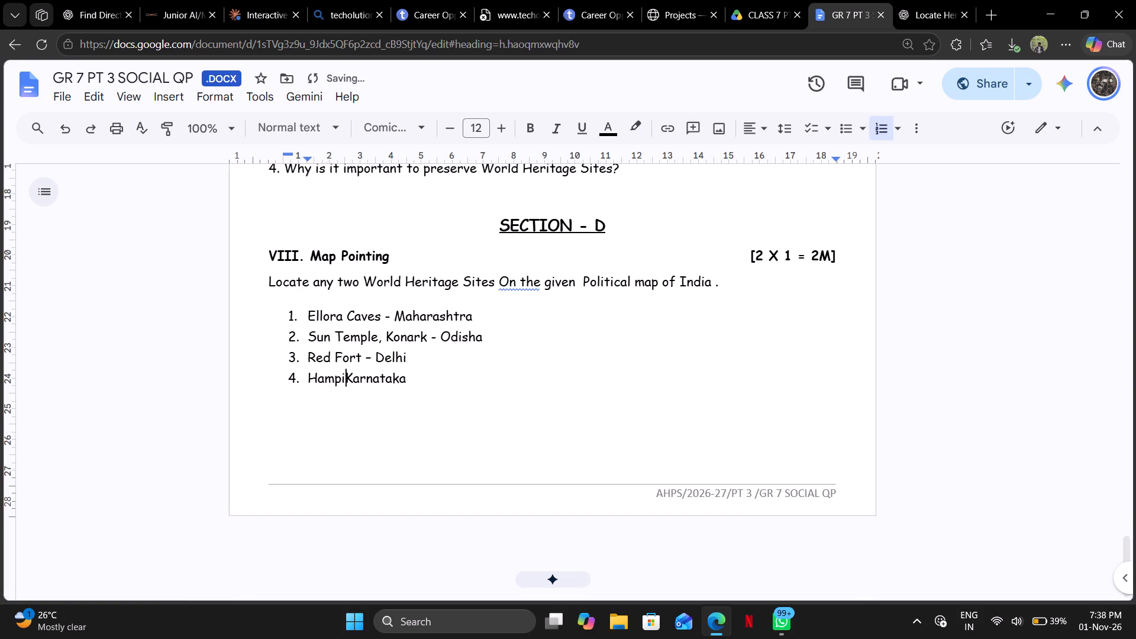
key(space)
text(-)
key(space)
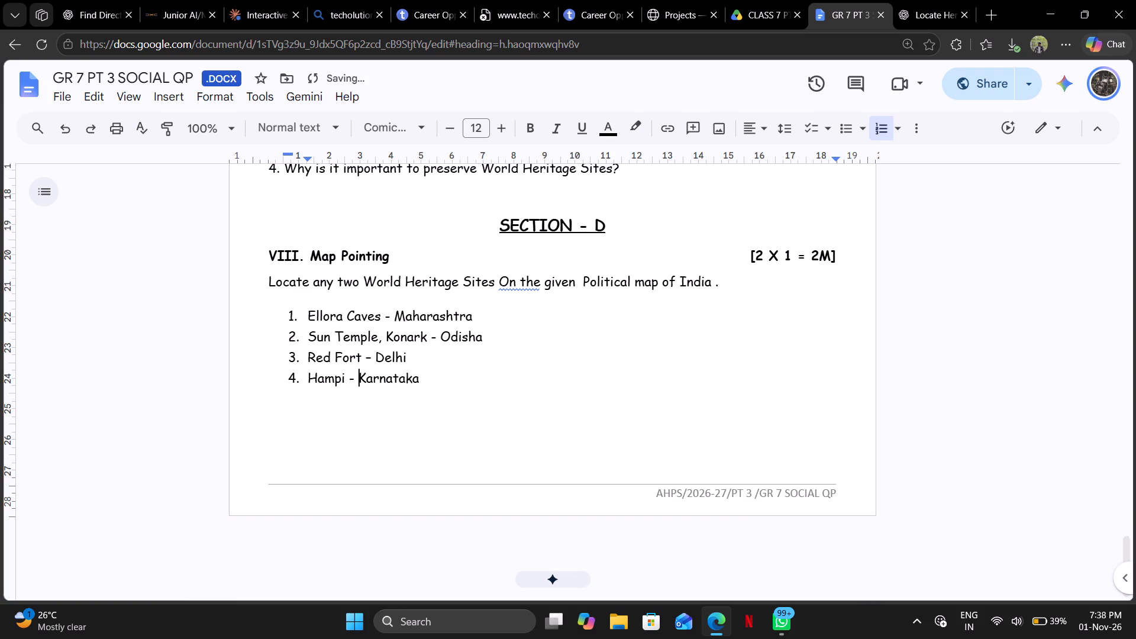
click(454, 424)
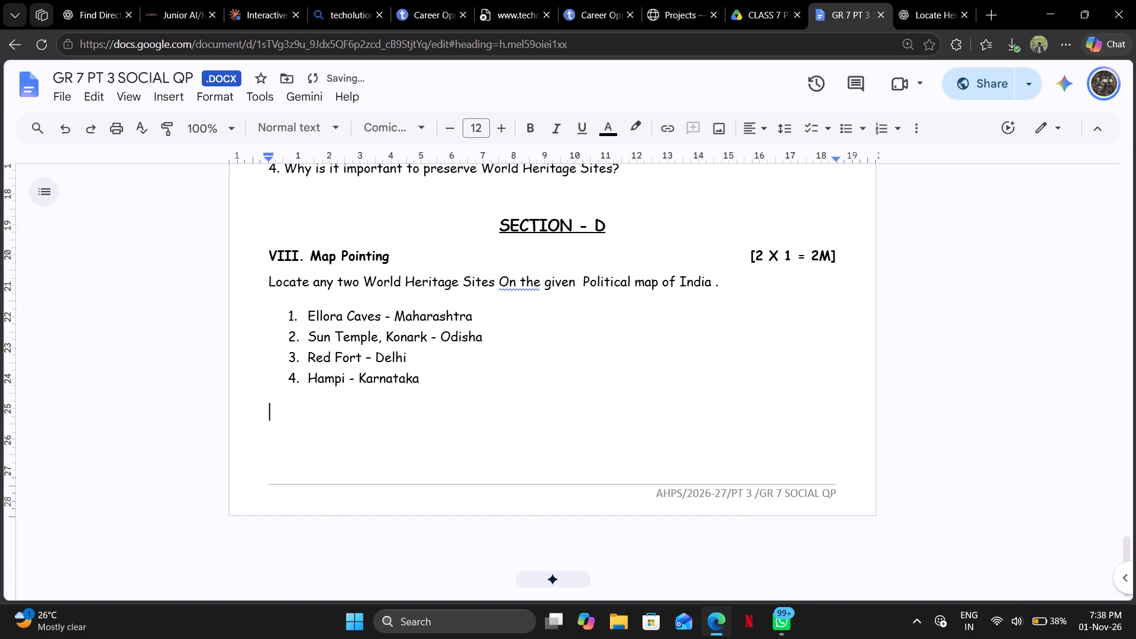
Change "On" to lowercase "on" in the Map Pointing instruction sentence.
click(508, 282)
key(BackSpace)
key(o)
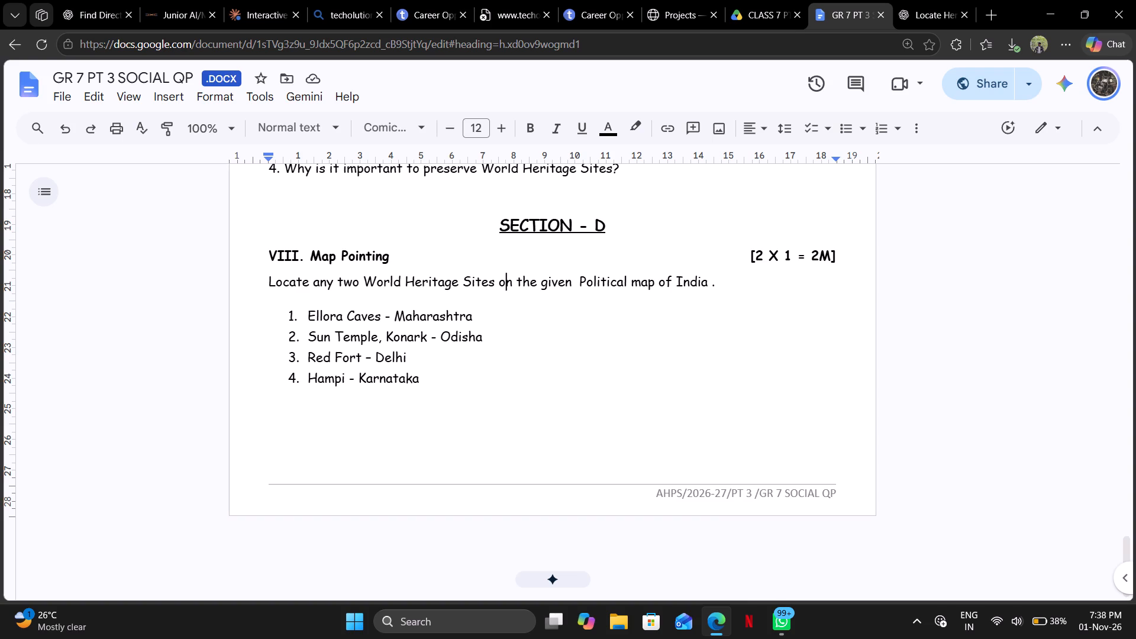
Review the question paper's sections, checking the content and layout from Map Pointing back to the multiple-choice and Fill in the Blanks questions.
scroll(589, 237, up, 5)
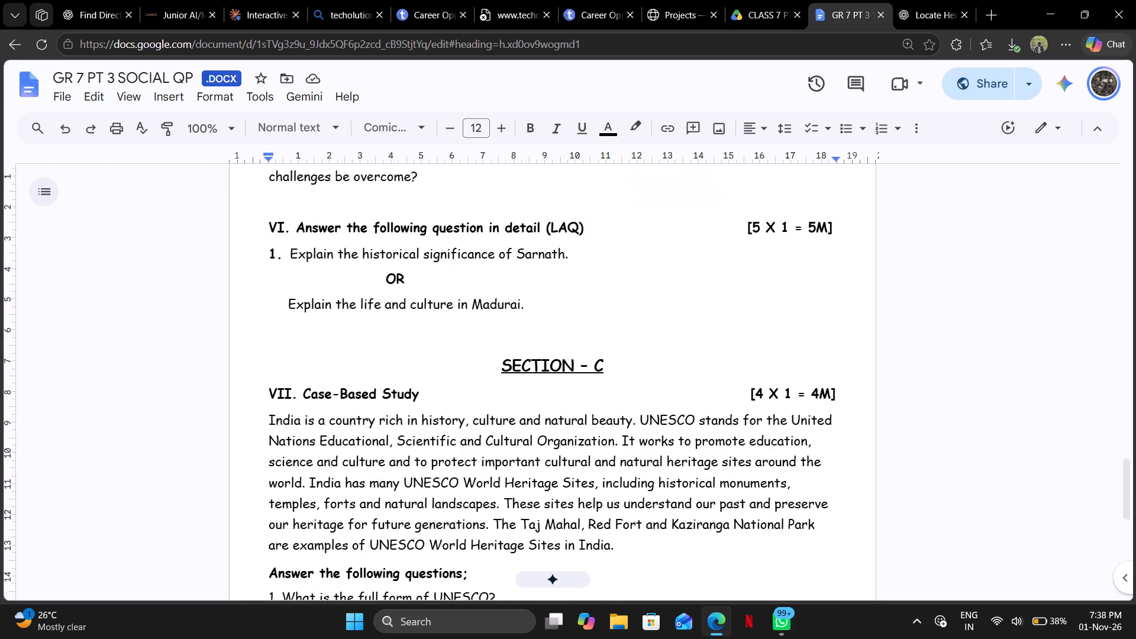
scroll(589, 237, up, 4)
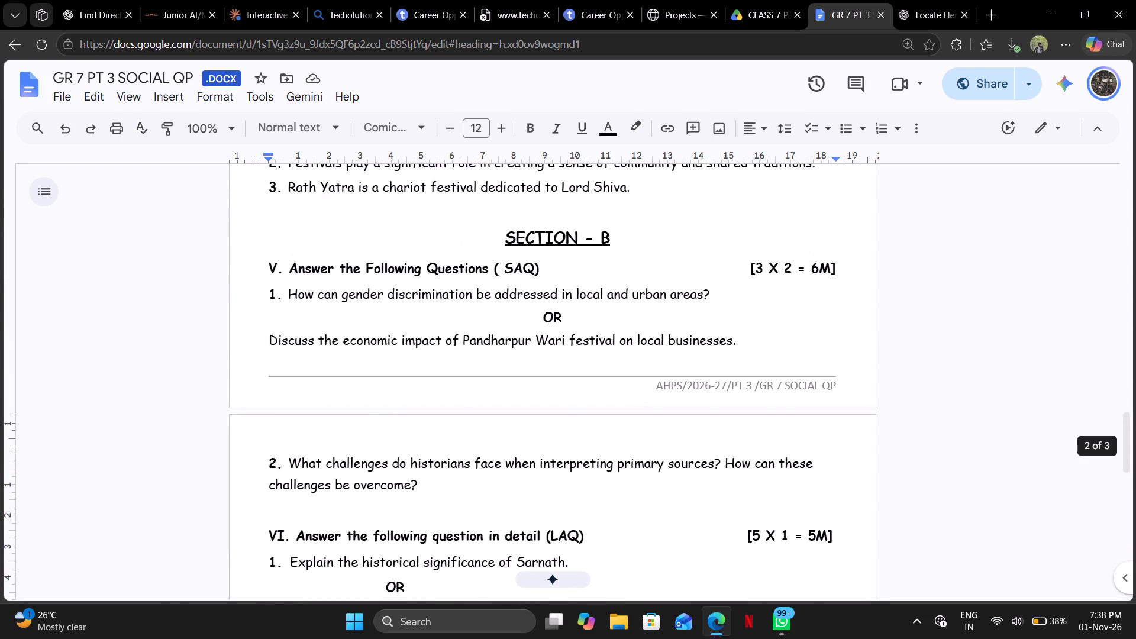
scroll(589, 237, up, 7)
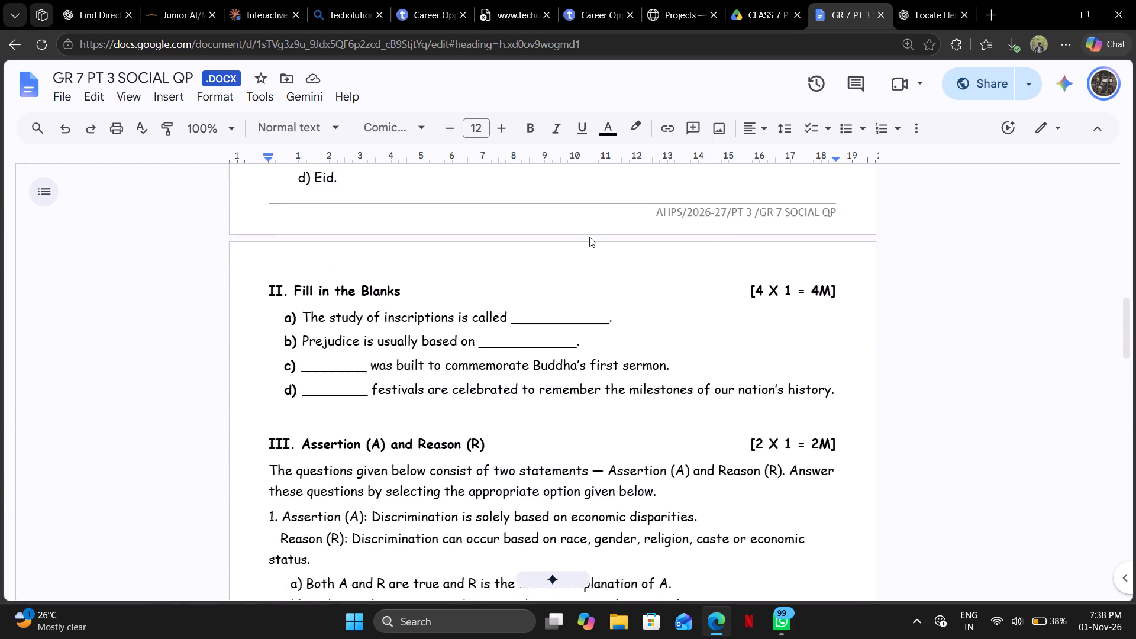
scroll(589, 237, up, 3)
scroll(589, 237, down, 5)
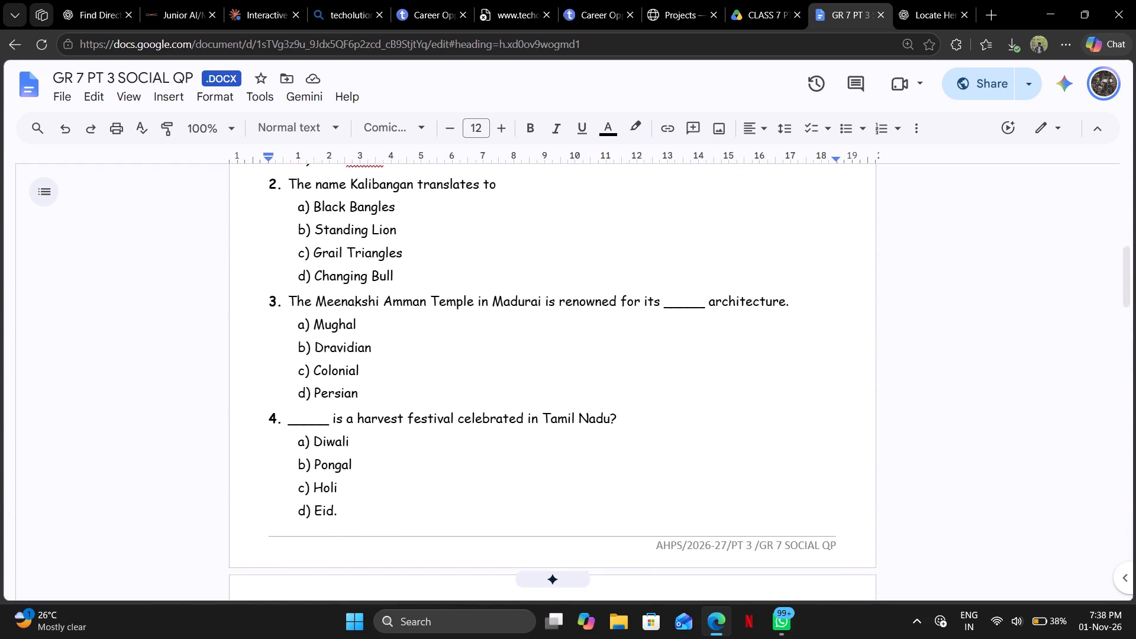
scroll(589, 237, down, 3)
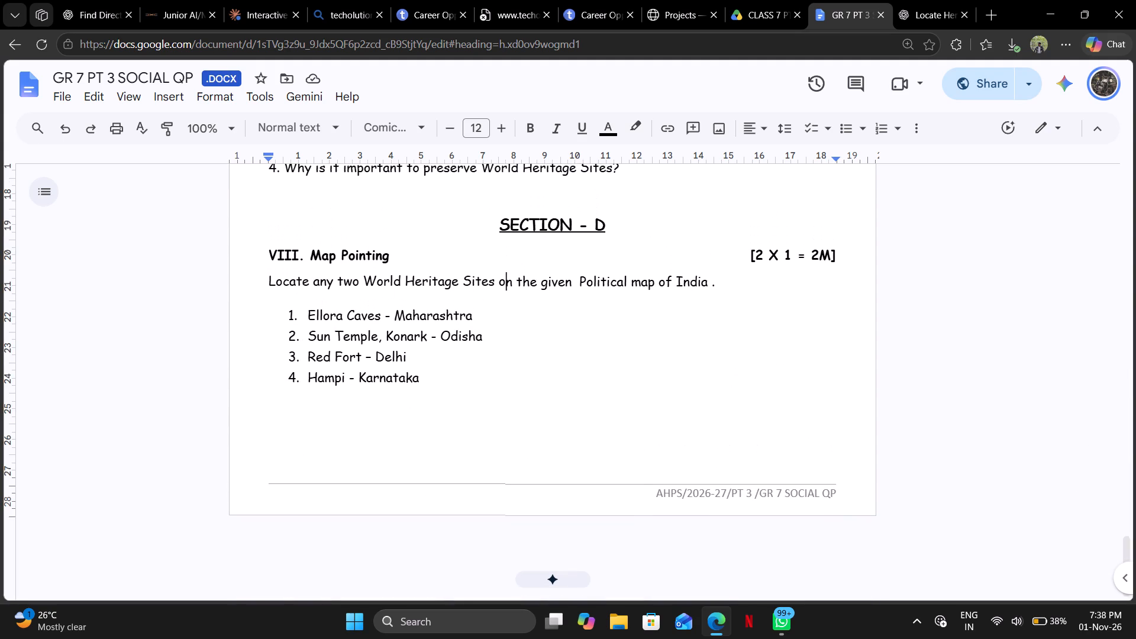
scroll(631, 267, up, 2)
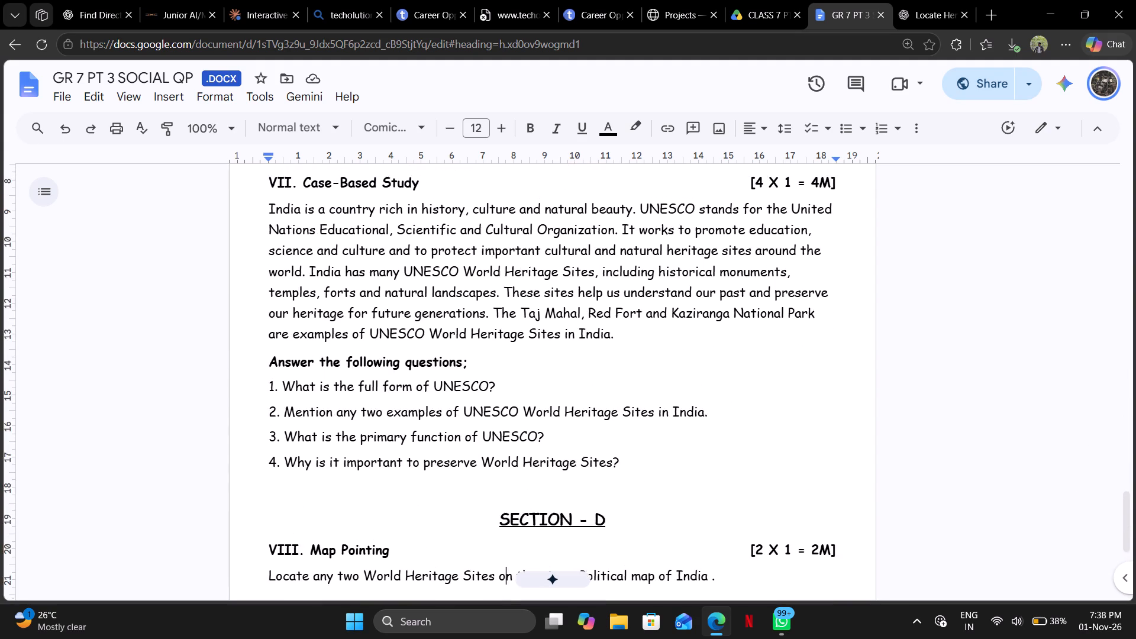
scroll(631, 267, up, 1)
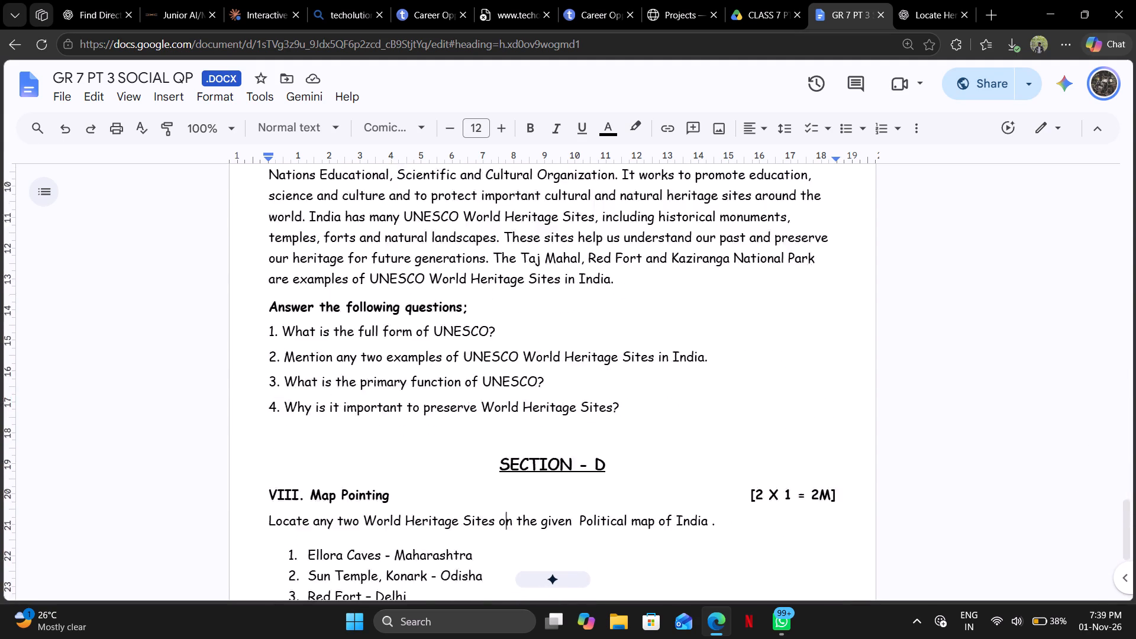
scroll(631, 267, up, 1)
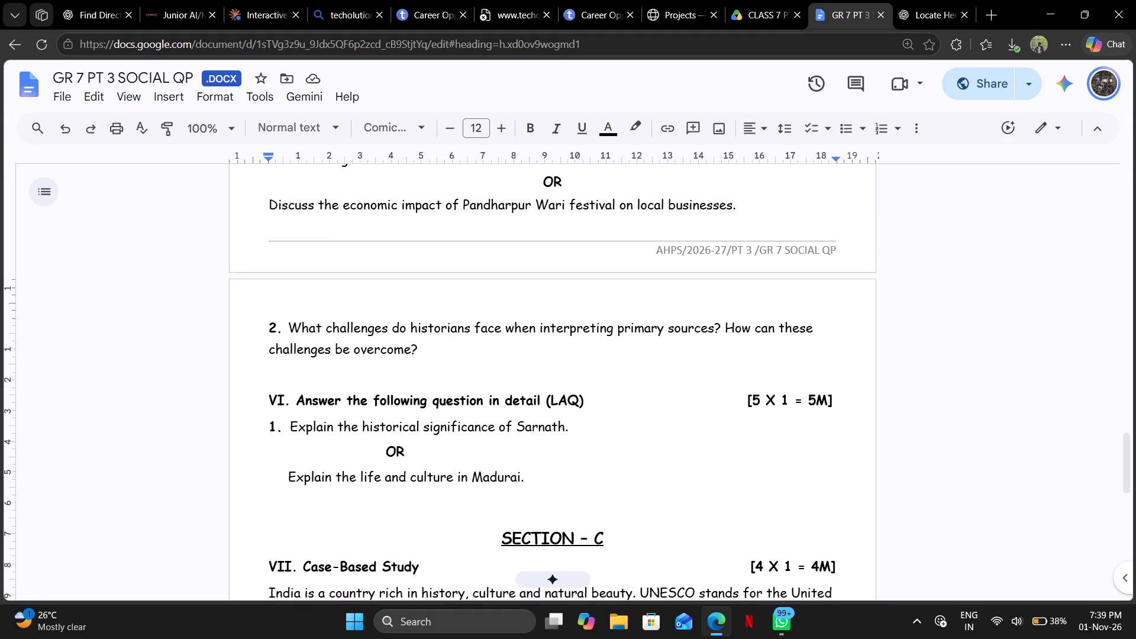
scroll(669, 377, up, 2)
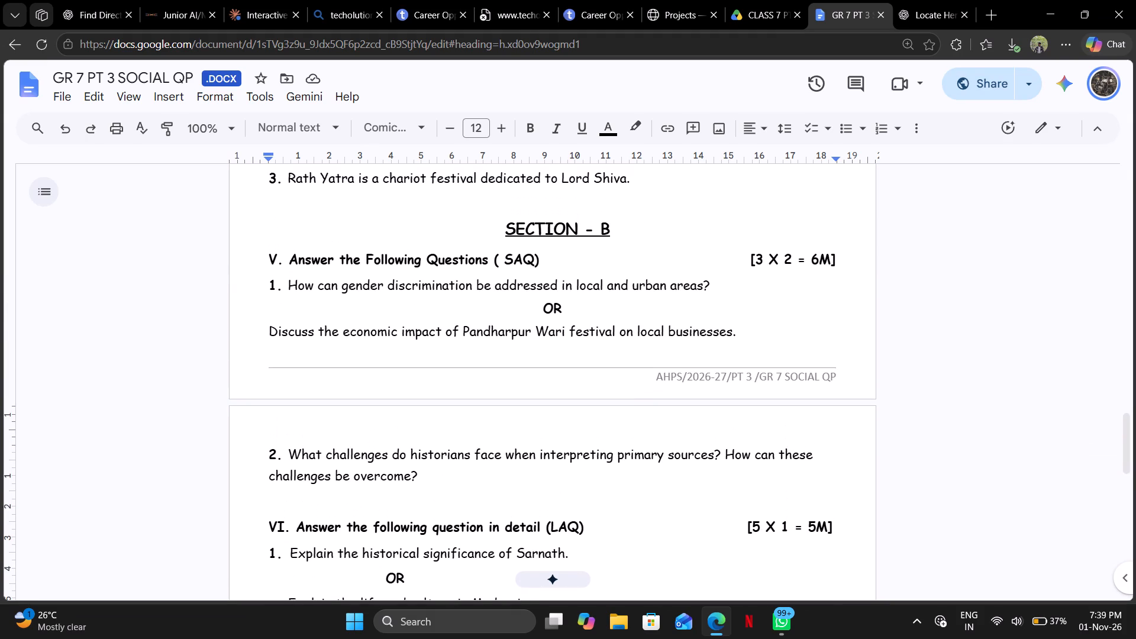
scroll(669, 377, up, 3)
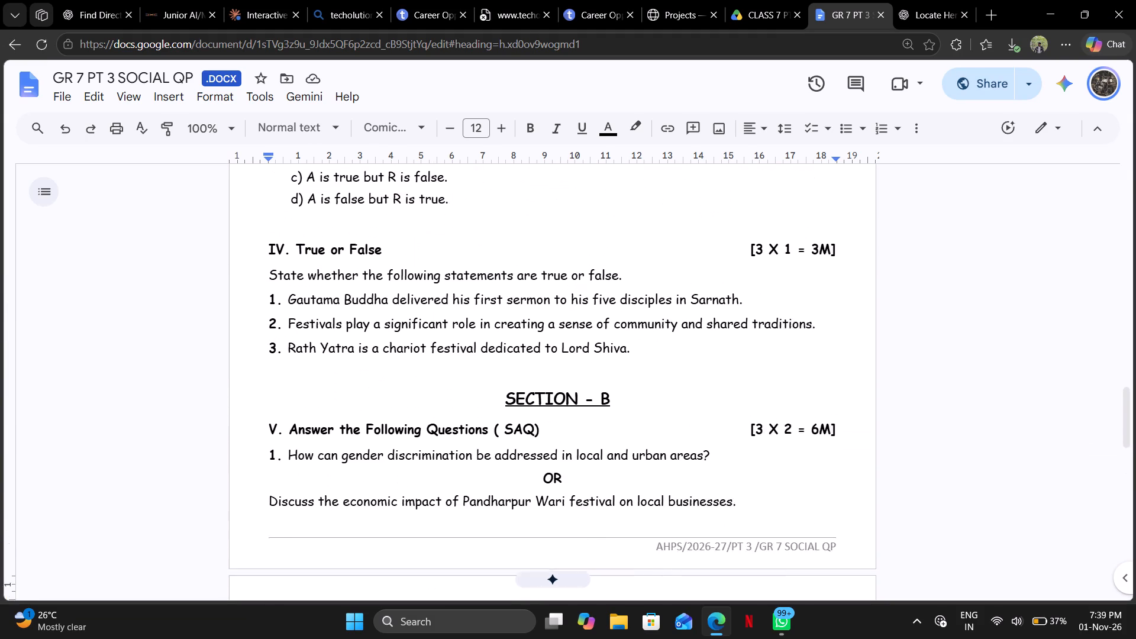
scroll(669, 377, up, 4)
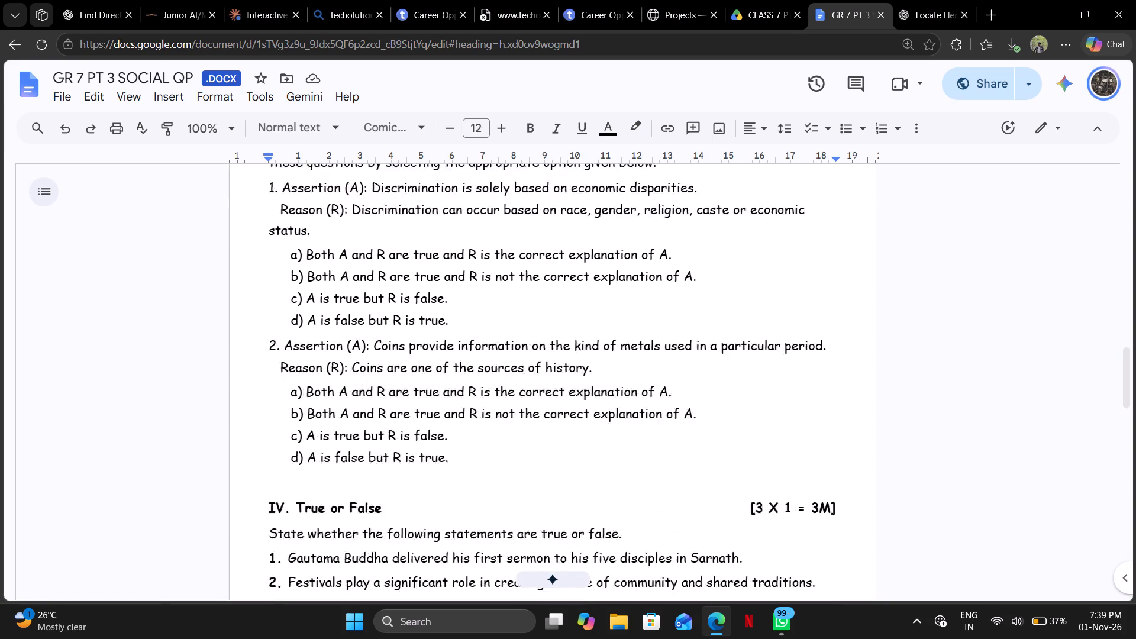
scroll(669, 377, up, 4)
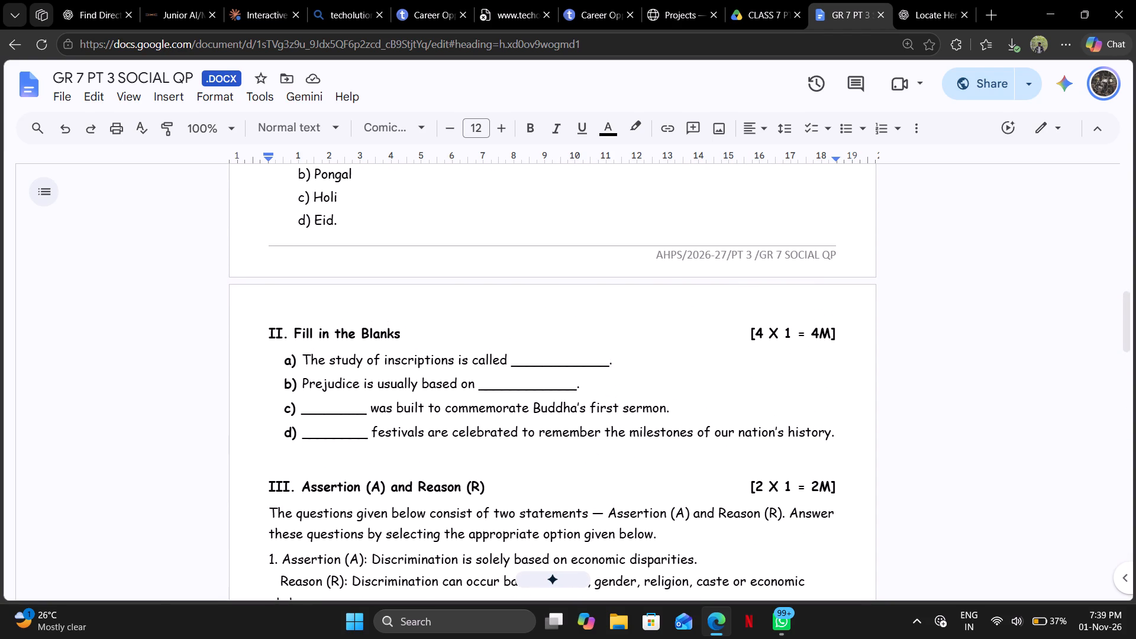
Finish checking the multiple-choice questions and close the Grade 7 social question paper along with the heritage-site reference page.
scroll(669, 377, up, 8)
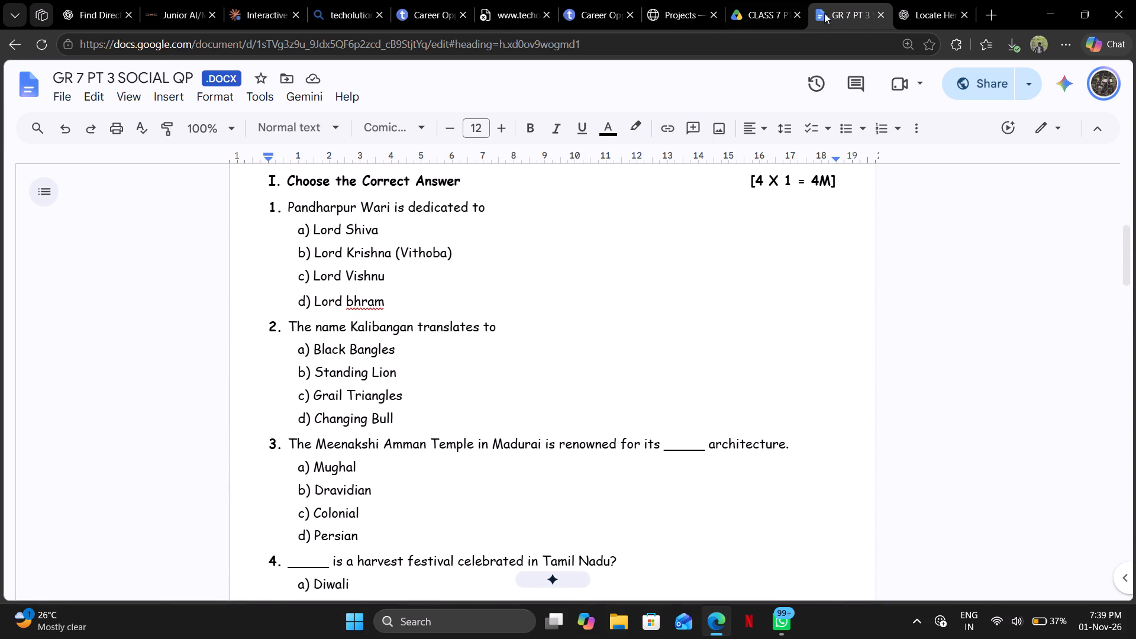
click(879, 19)
click(879, 19)
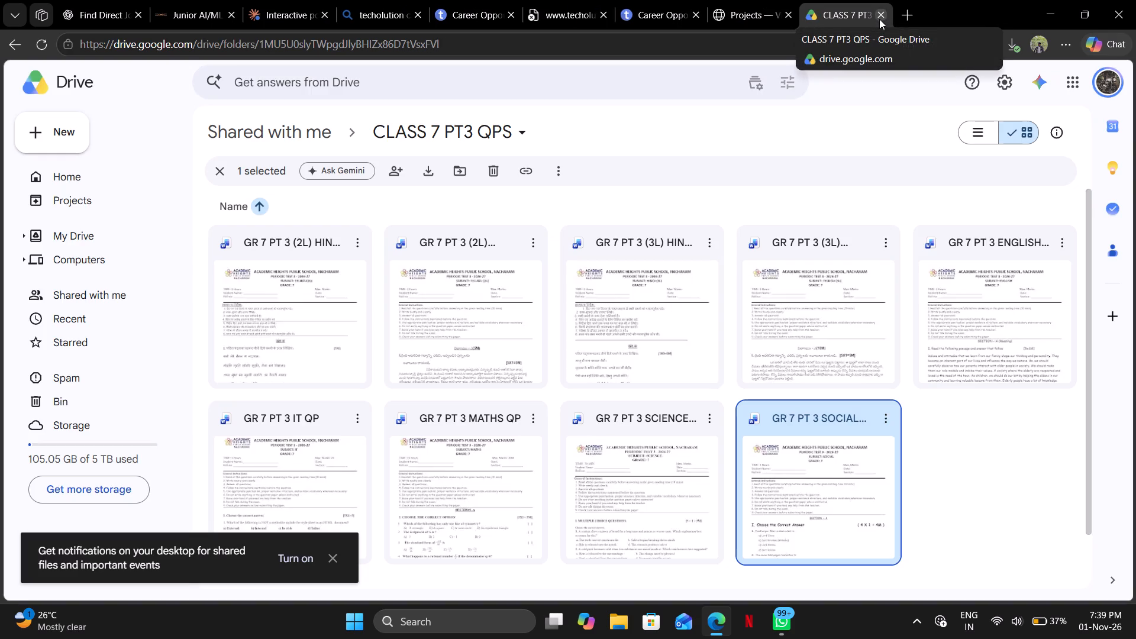
Reopen GR 7 PT 3 SOCIAL QP from the CLASS 7 PT3 QPS folder to check its first page.
double_click(834, 442)
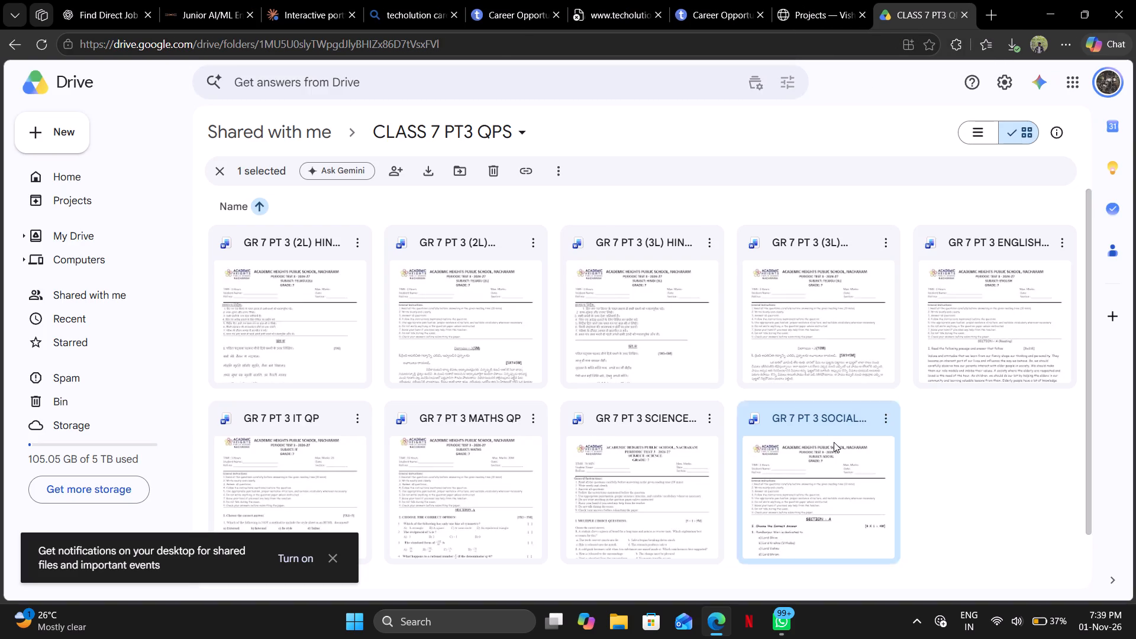
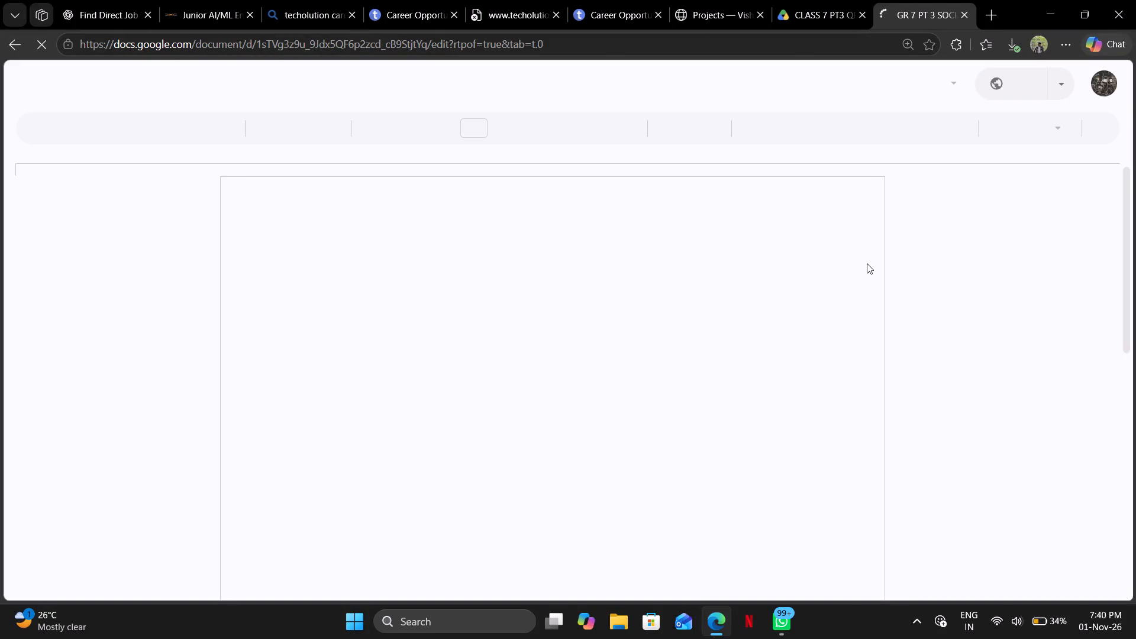
scroll(768, 267, down, 2)
scroll(768, 267, up, 1)
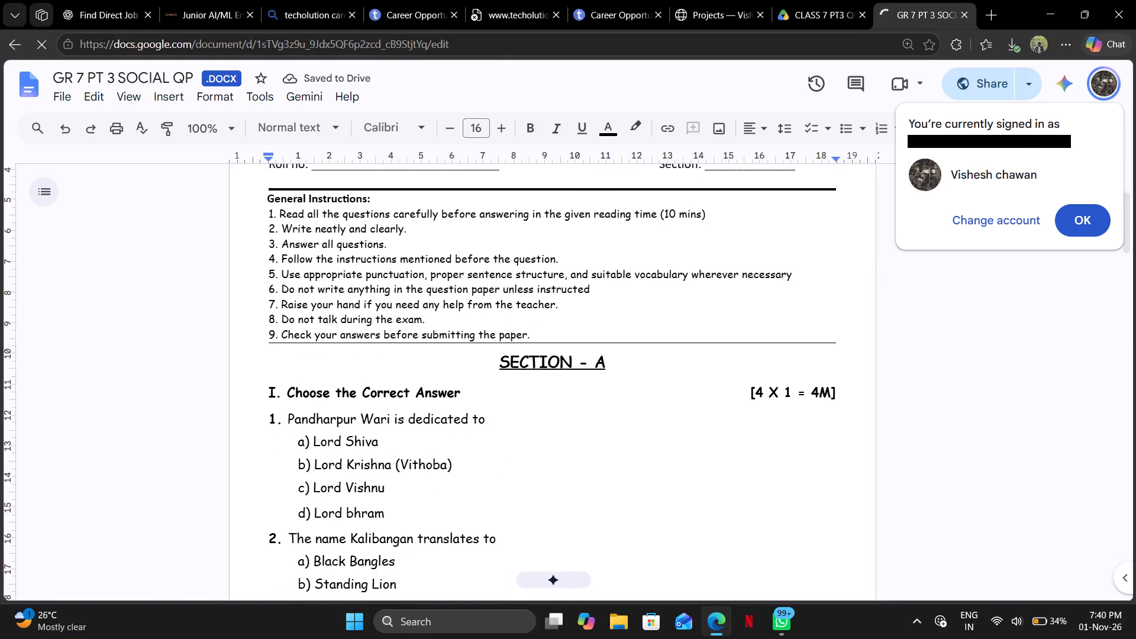
scroll(768, 267, up, 1)
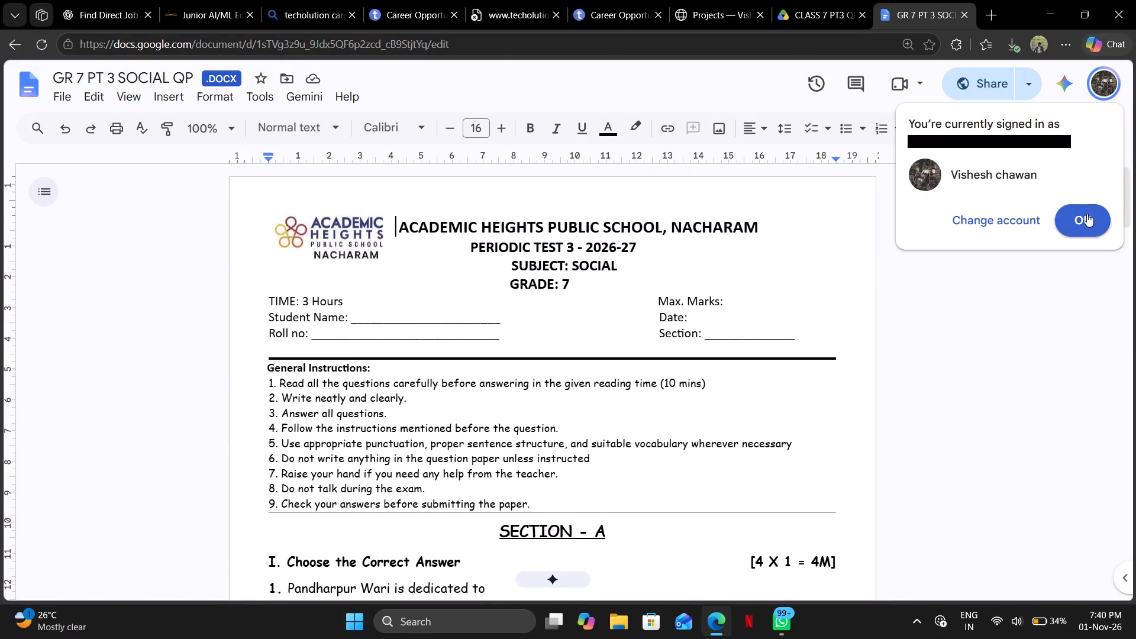
click(1087, 214)
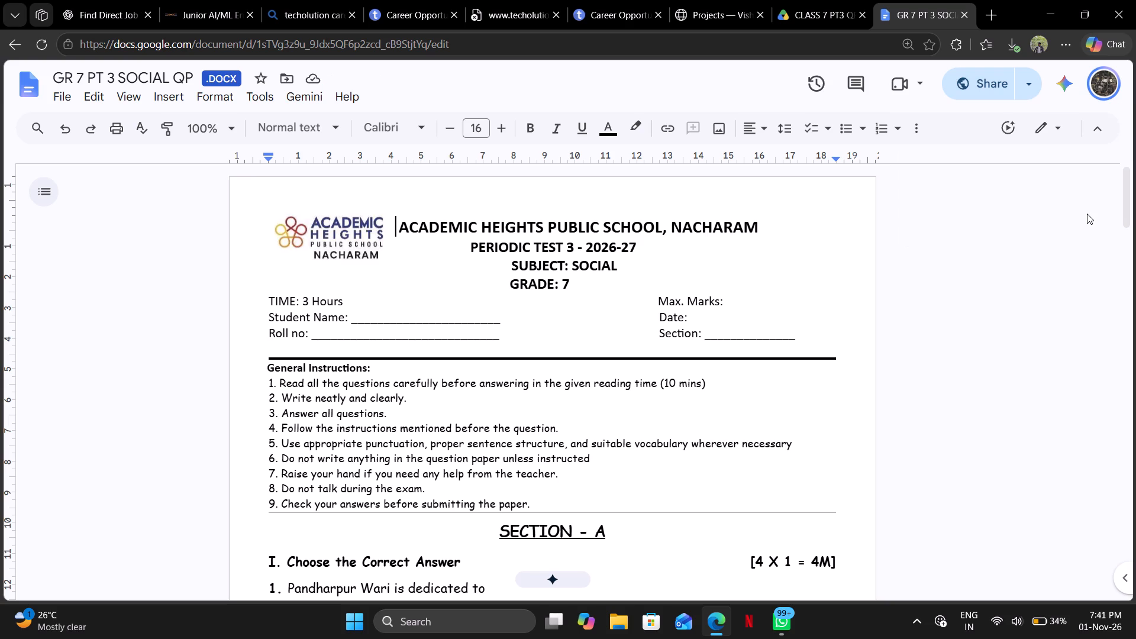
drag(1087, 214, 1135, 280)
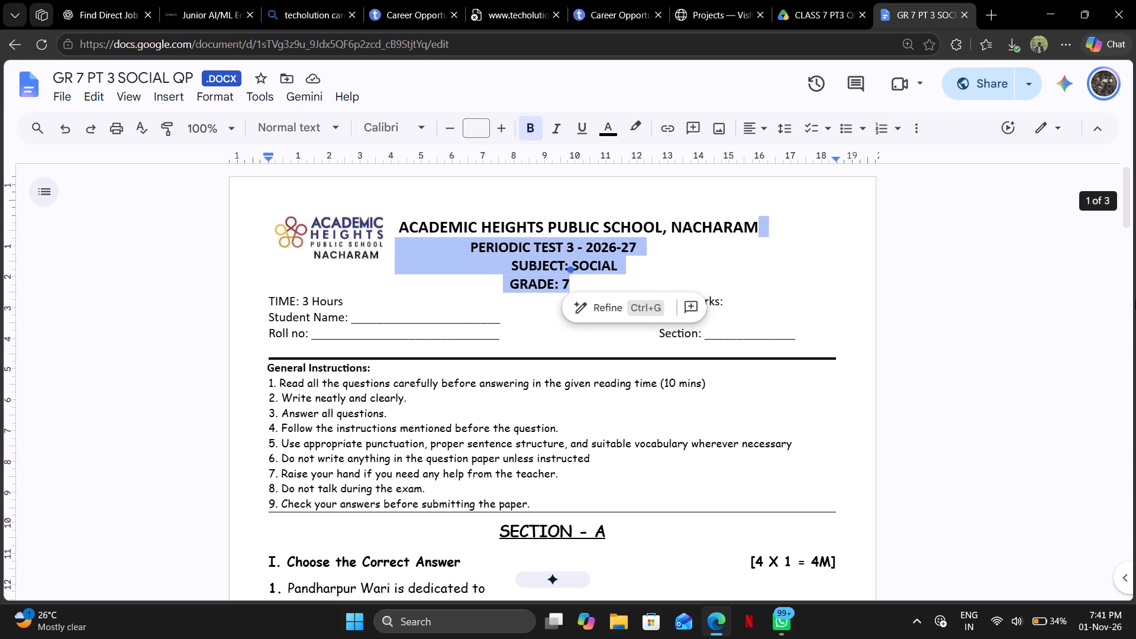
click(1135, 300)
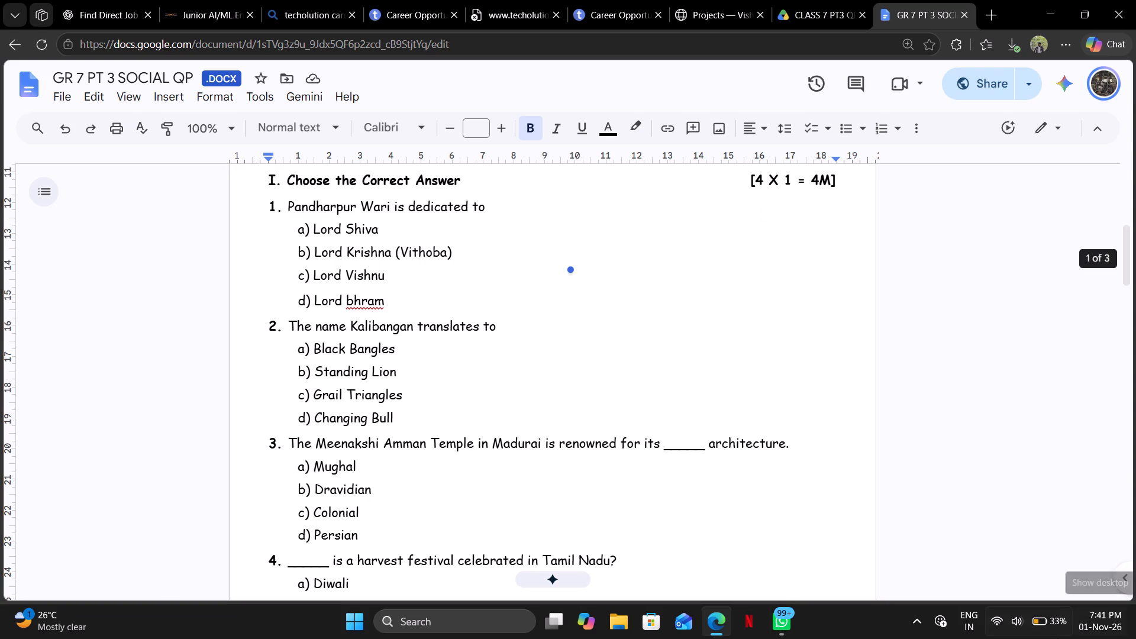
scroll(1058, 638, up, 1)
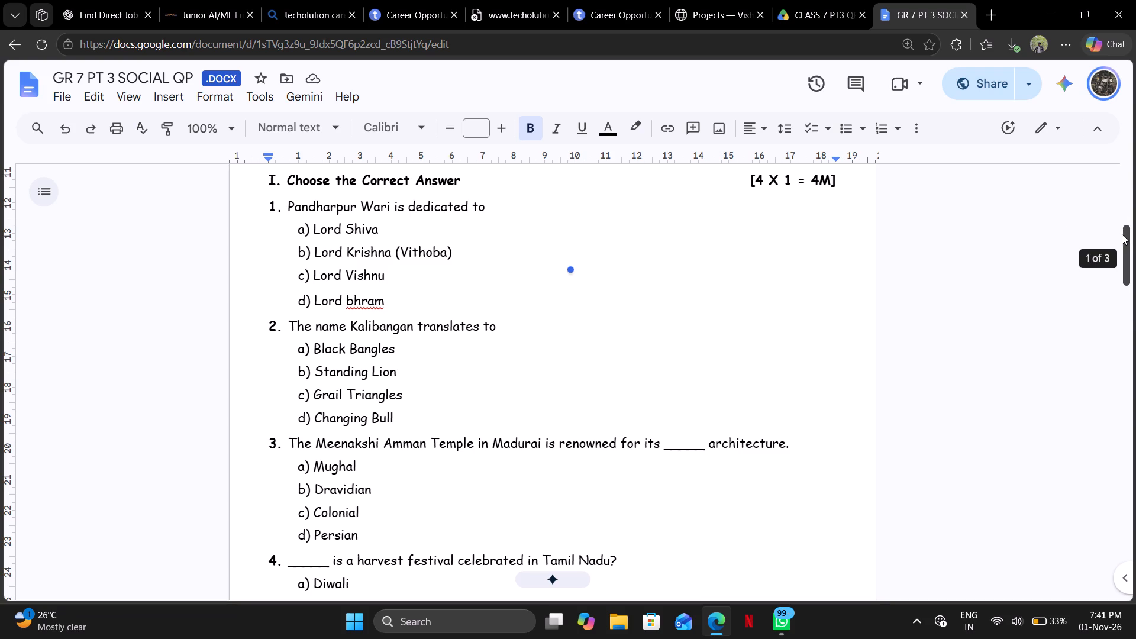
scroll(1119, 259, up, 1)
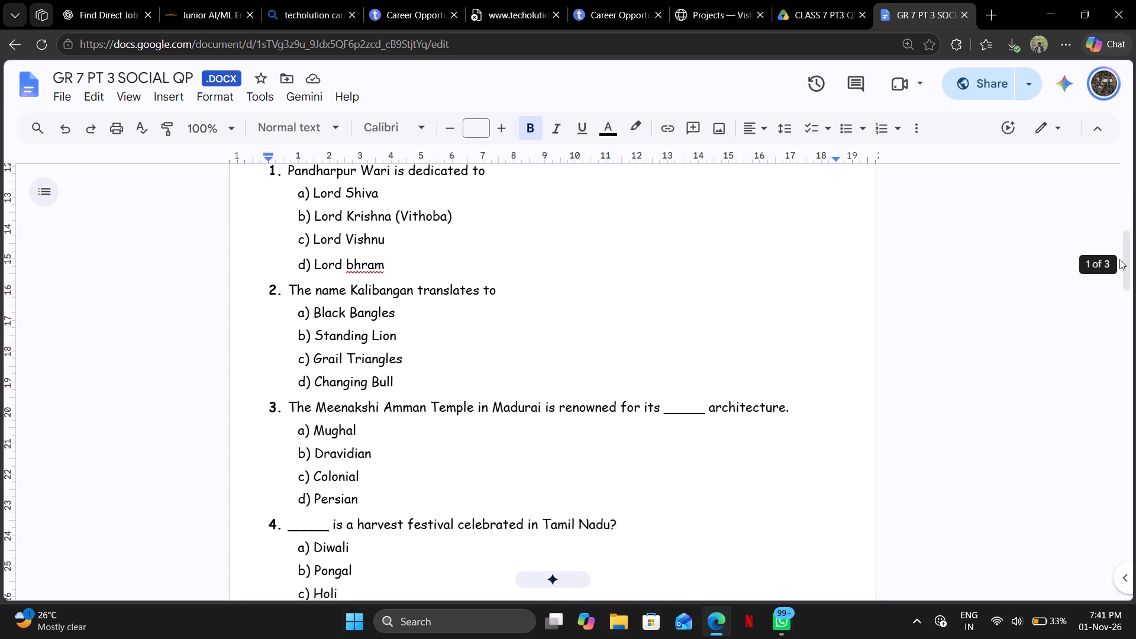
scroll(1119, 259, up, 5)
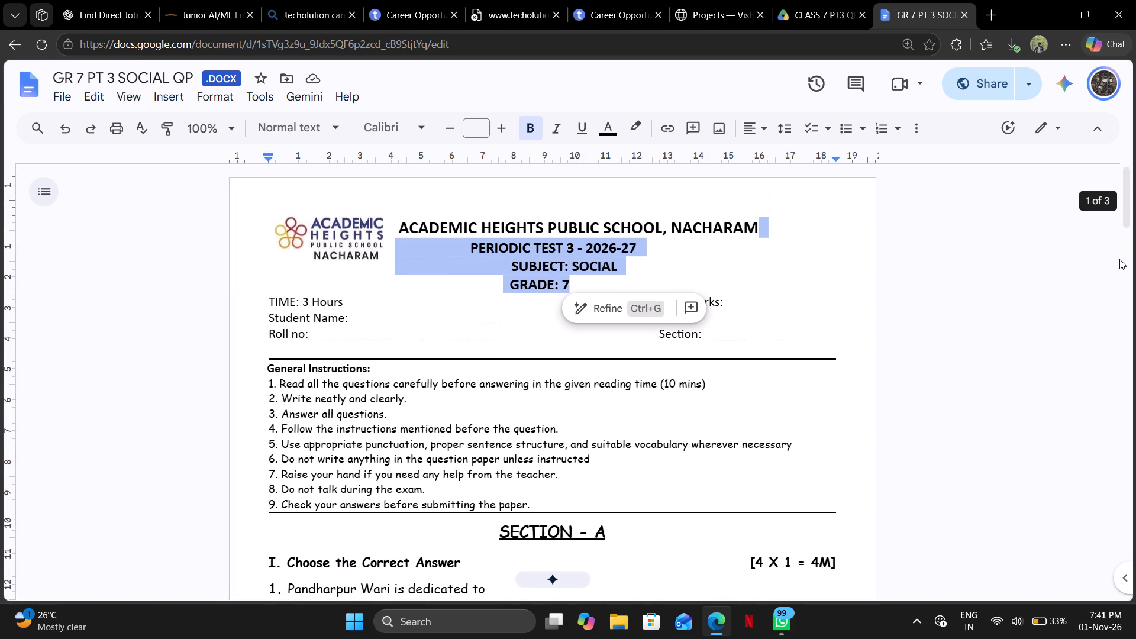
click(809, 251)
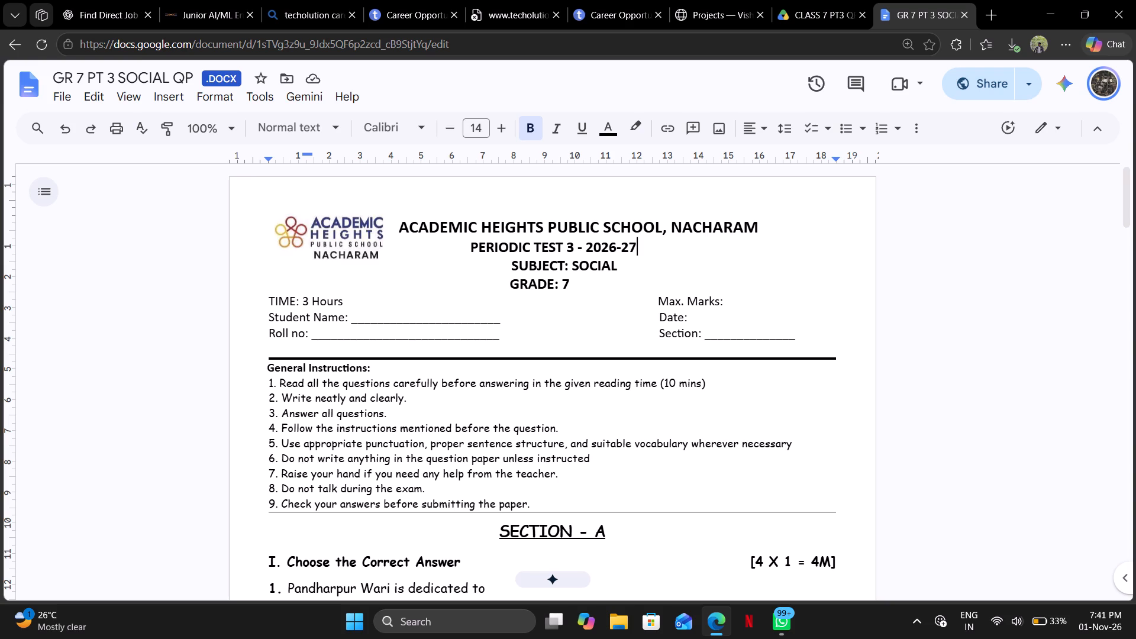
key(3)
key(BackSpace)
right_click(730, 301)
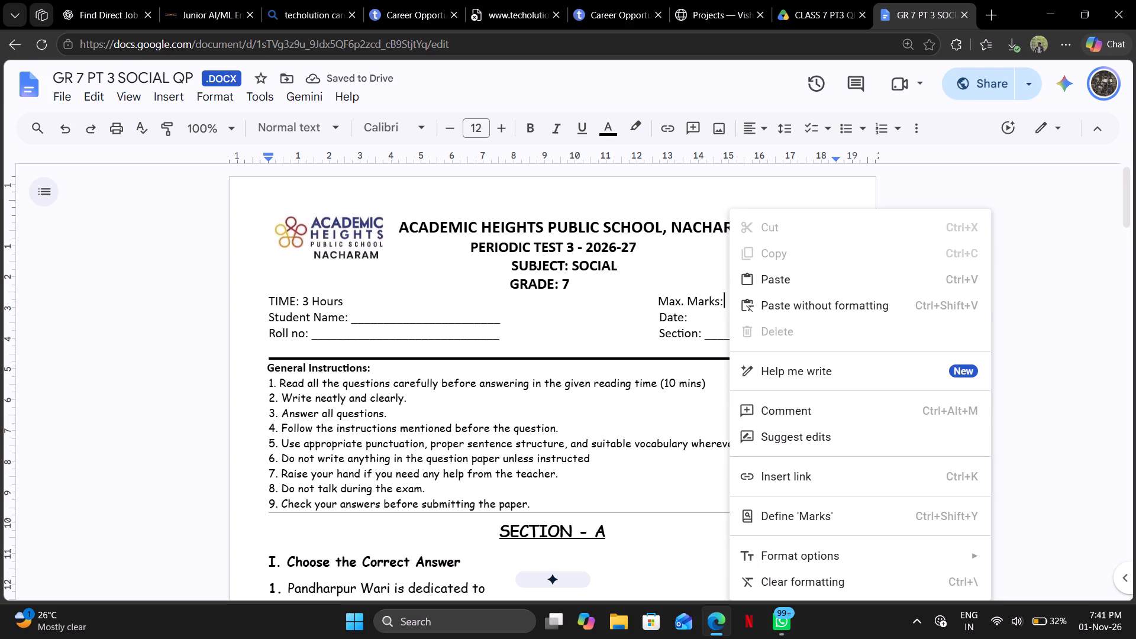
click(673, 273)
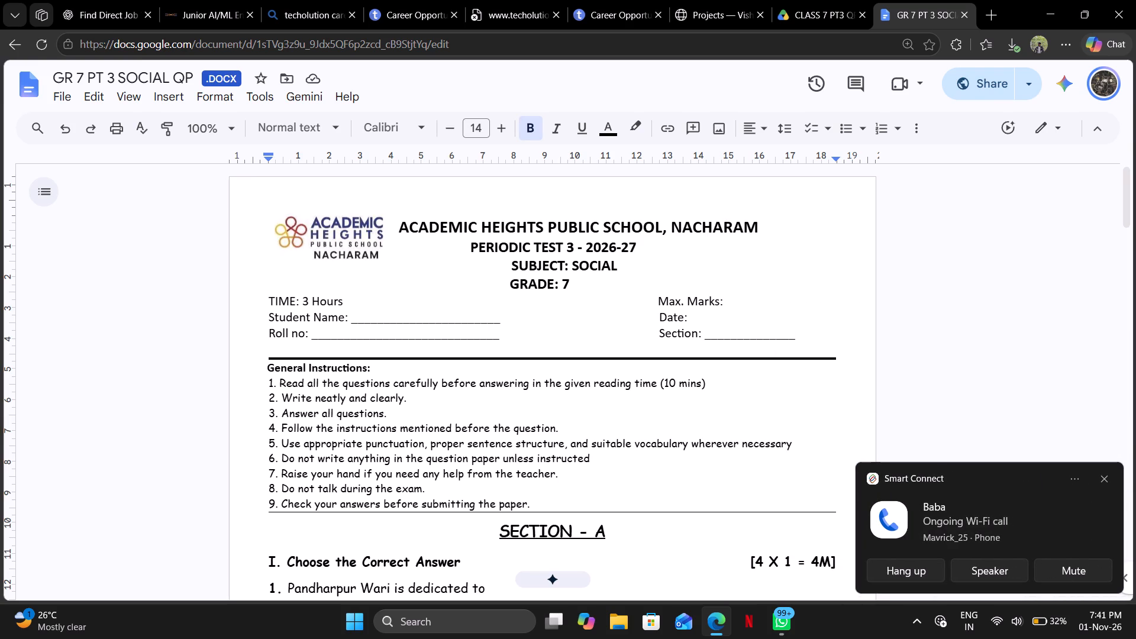
Enter 30 as the value after "Max. Marks:" in the question paper header.
click(727, 301)
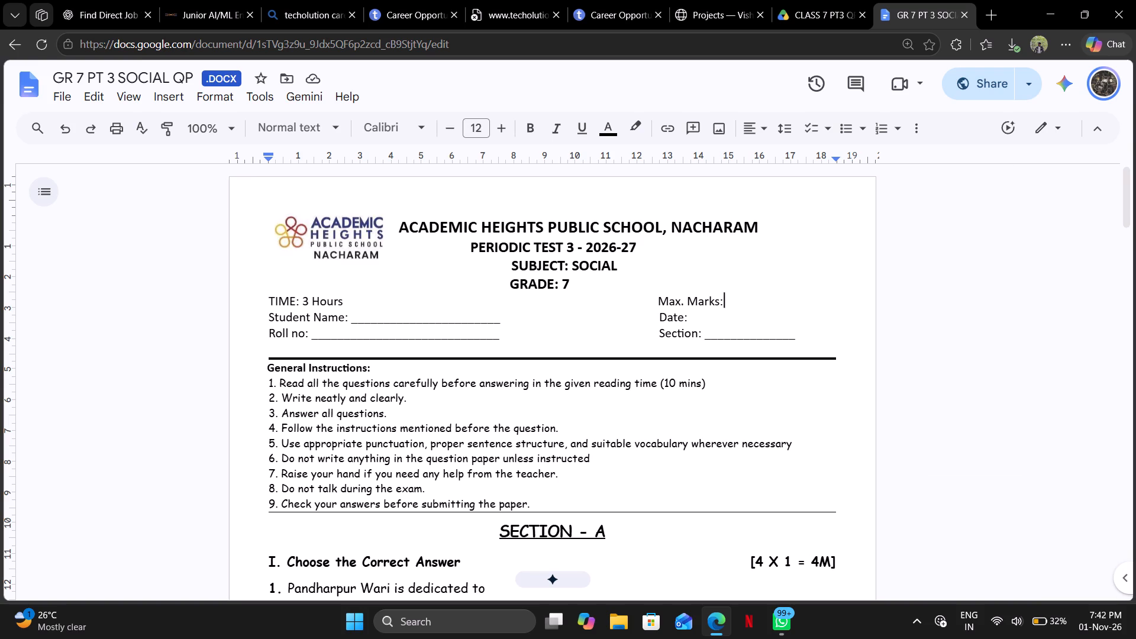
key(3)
key(BackSpace)
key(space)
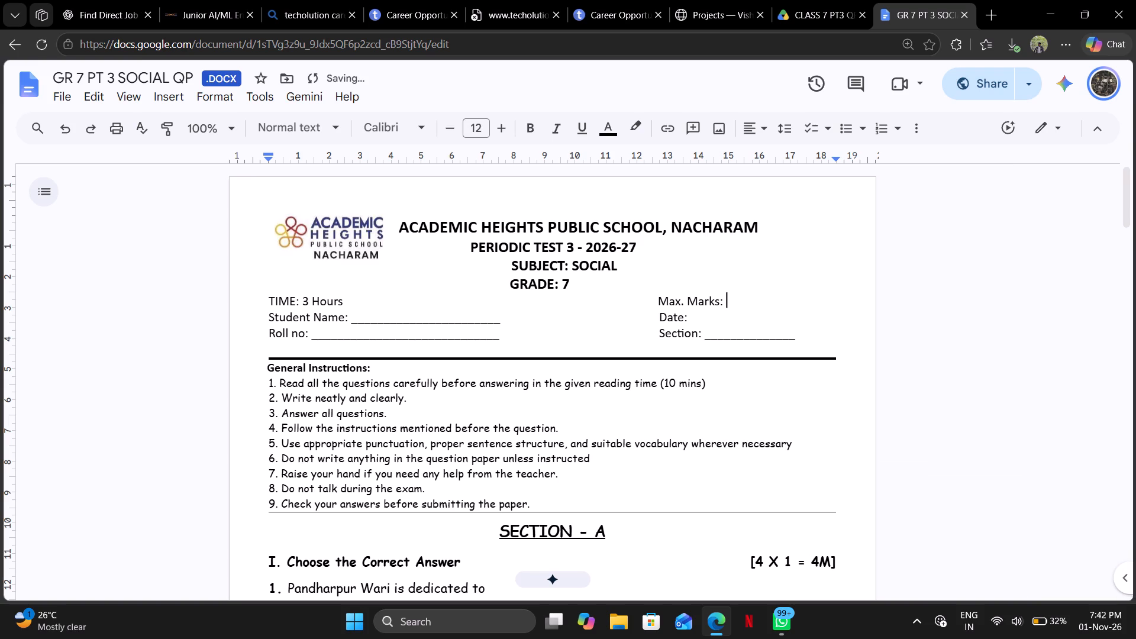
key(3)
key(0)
Delete the "Max." prefix from the marks label in the header so it reads "Marks: 30".
click(684, 302)
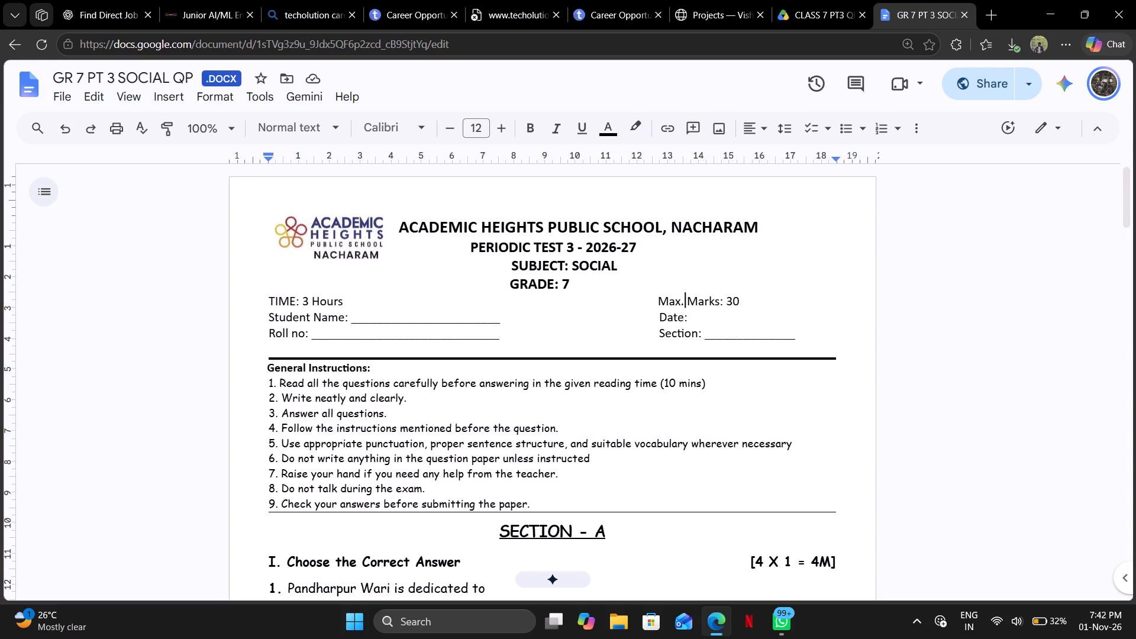
key(BackSpace)
key(BackSpace)
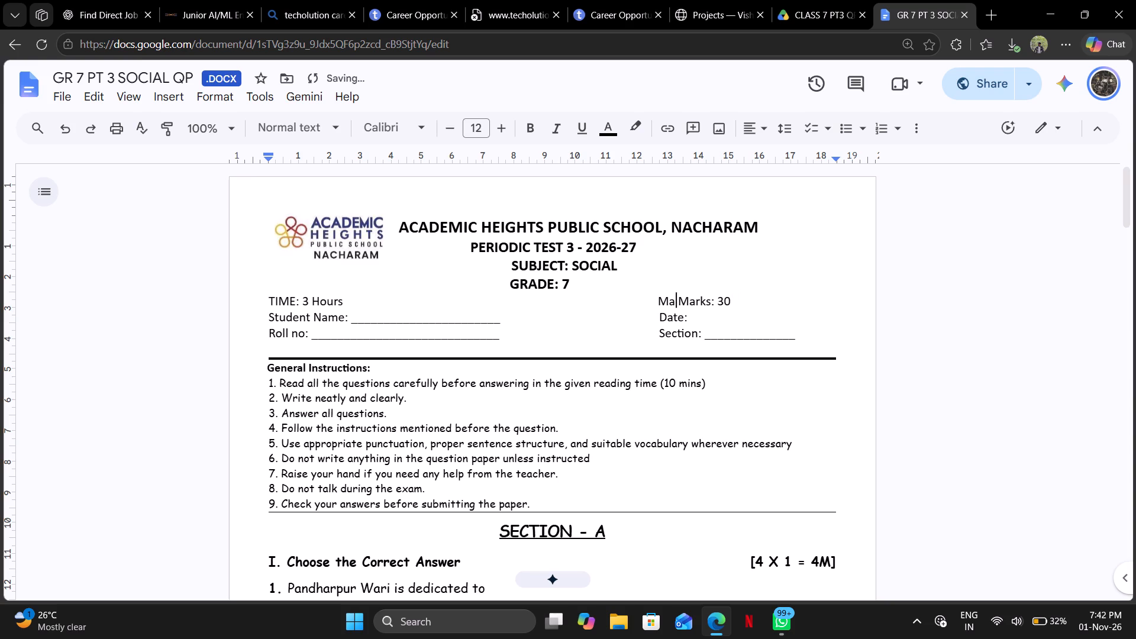
key(BackSpace)
key(BackSpace)
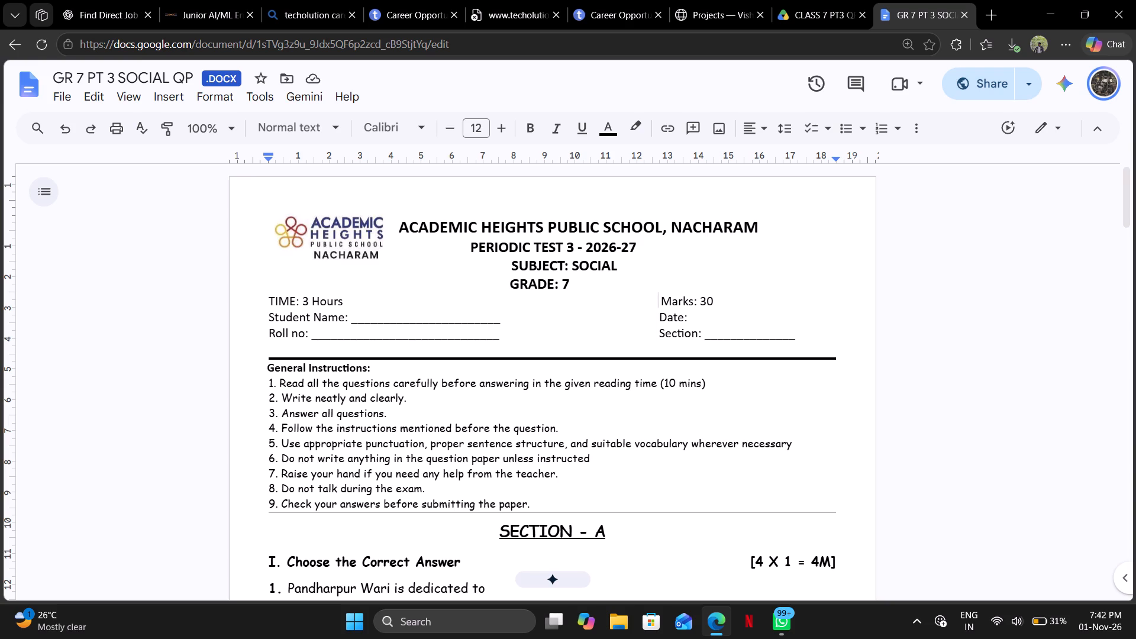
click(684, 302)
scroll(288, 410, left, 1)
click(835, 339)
Delete the final letters "am" of the misspelled "bhram" in option d of question 1 in Section A.
scroll(678, 421, down, 2)
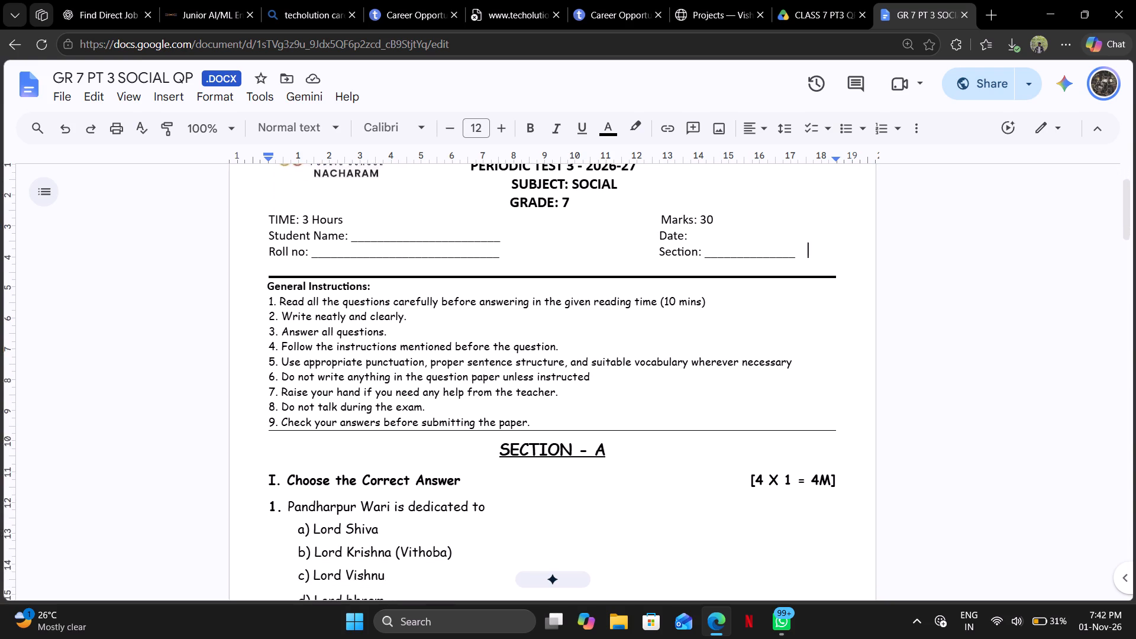
scroll(678, 421, down, 4)
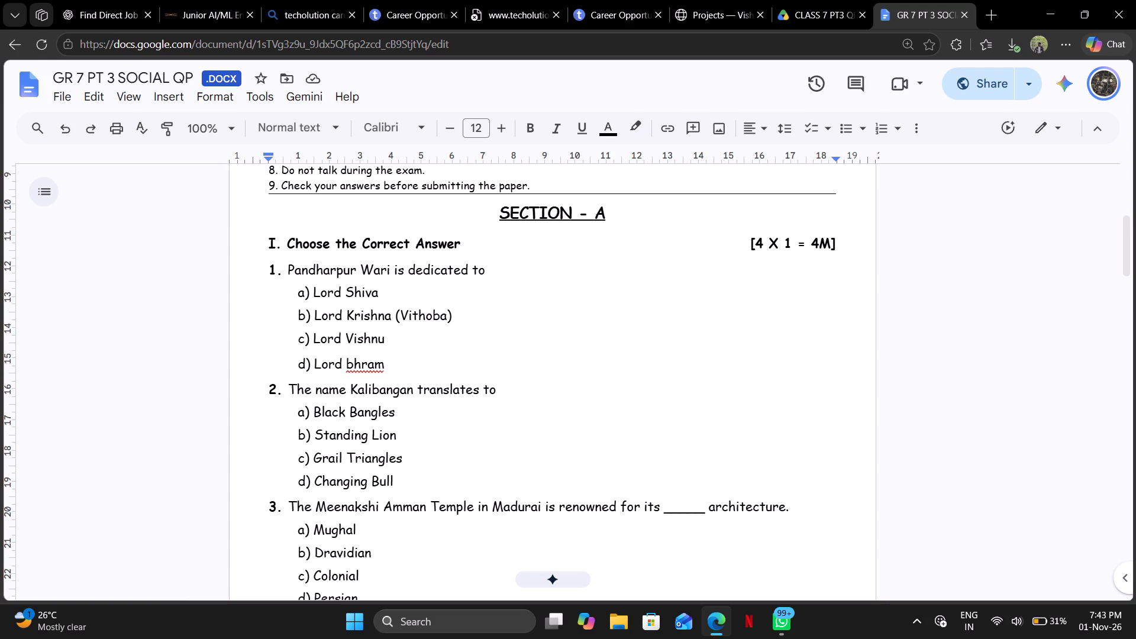
click(384, 366)
key(BackSpace)
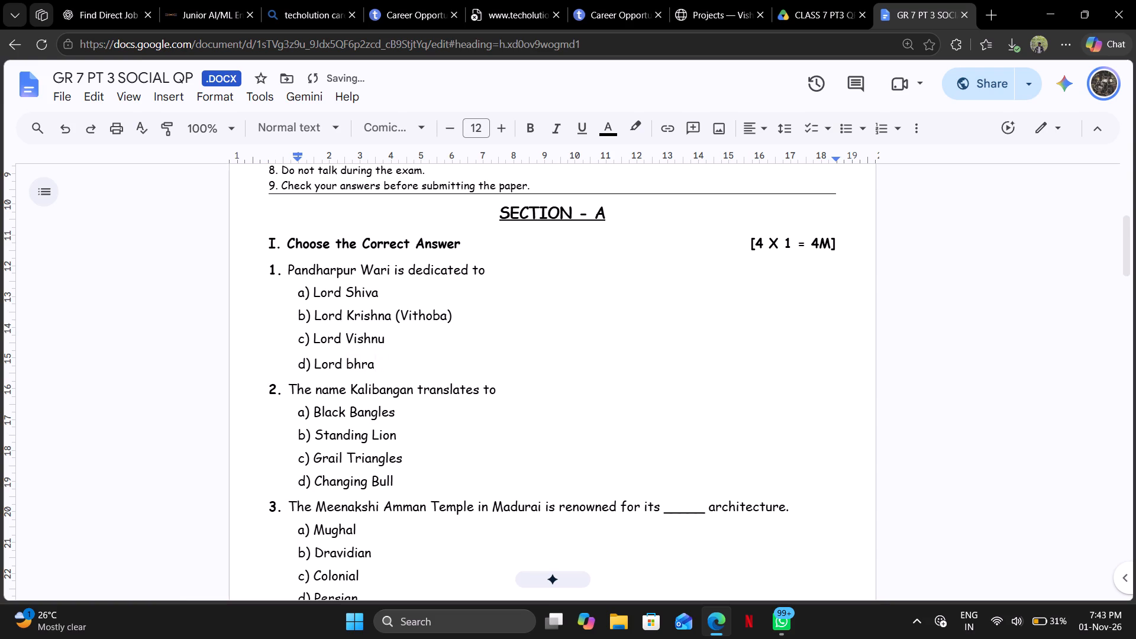
key(BackSpace)
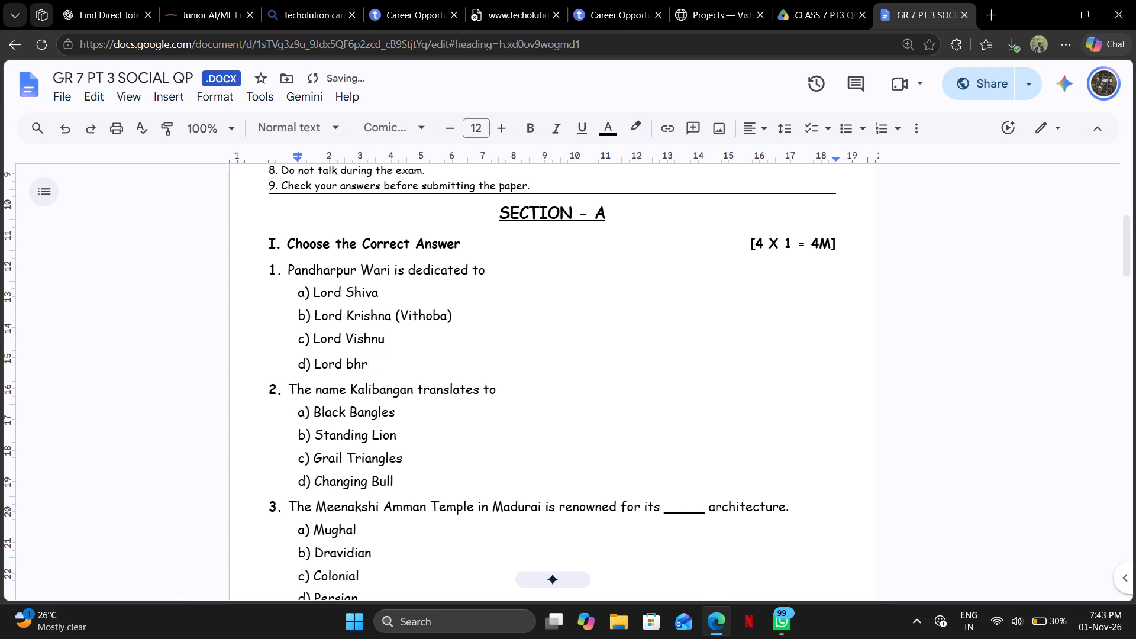
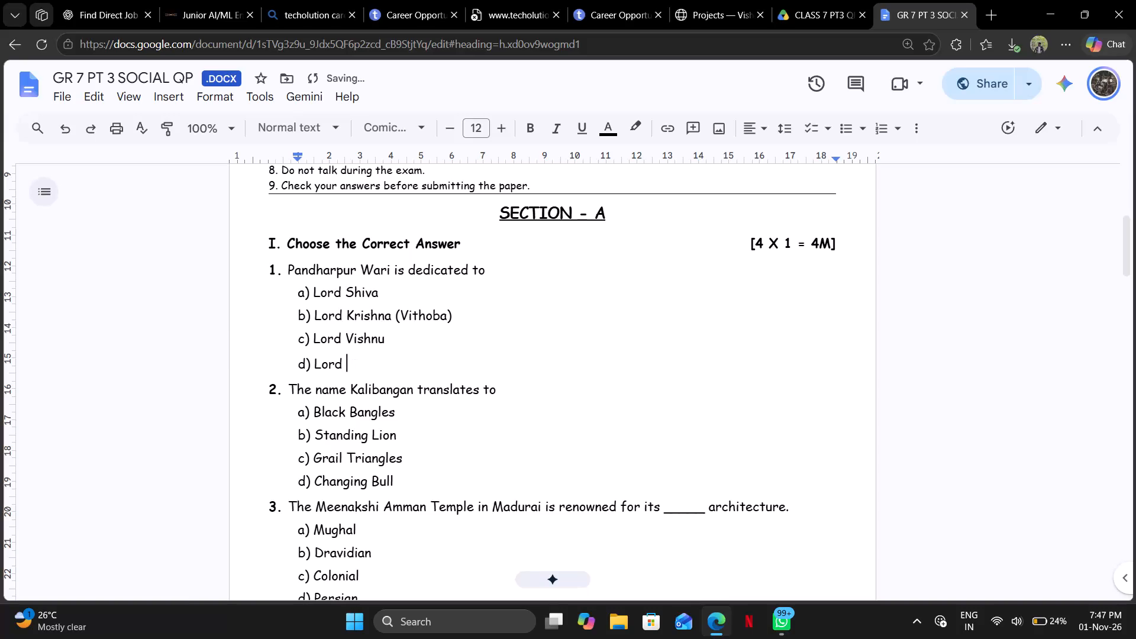
Complete option d of question 1 in Section A with "Brahma." so it reads "Lord Brahma.".
key(b)
text(rah)
text(ma)
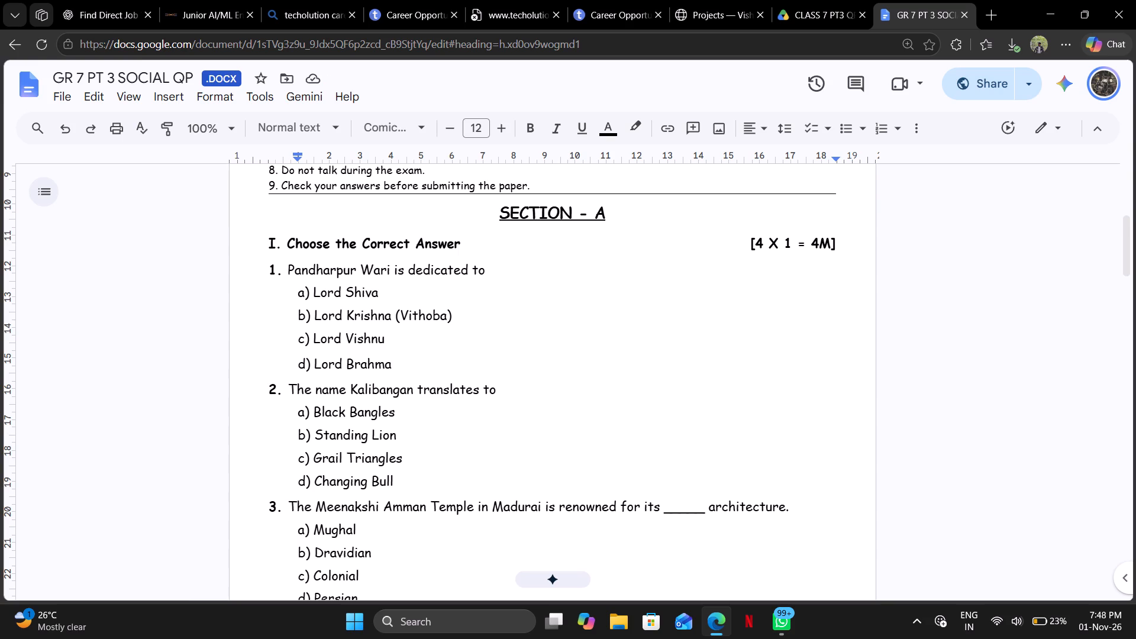
key(period)
Review the question paper from its header and general instructions through Section A to the Assertion and Reason questions.
scroll(375, 382, down, 1)
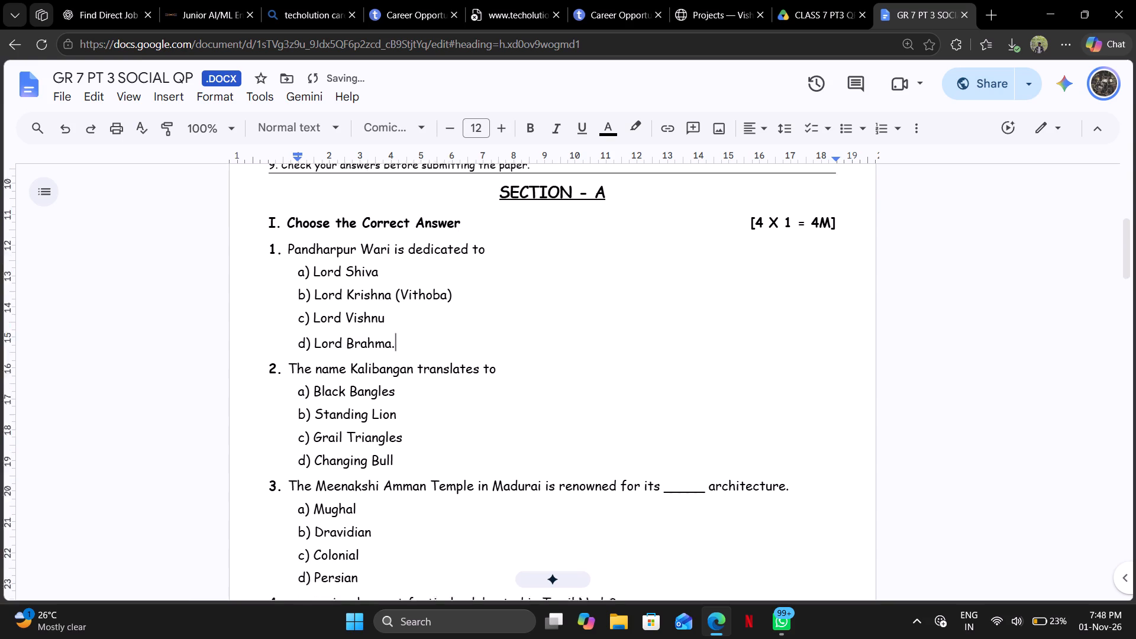
scroll(375, 382, down, 5)
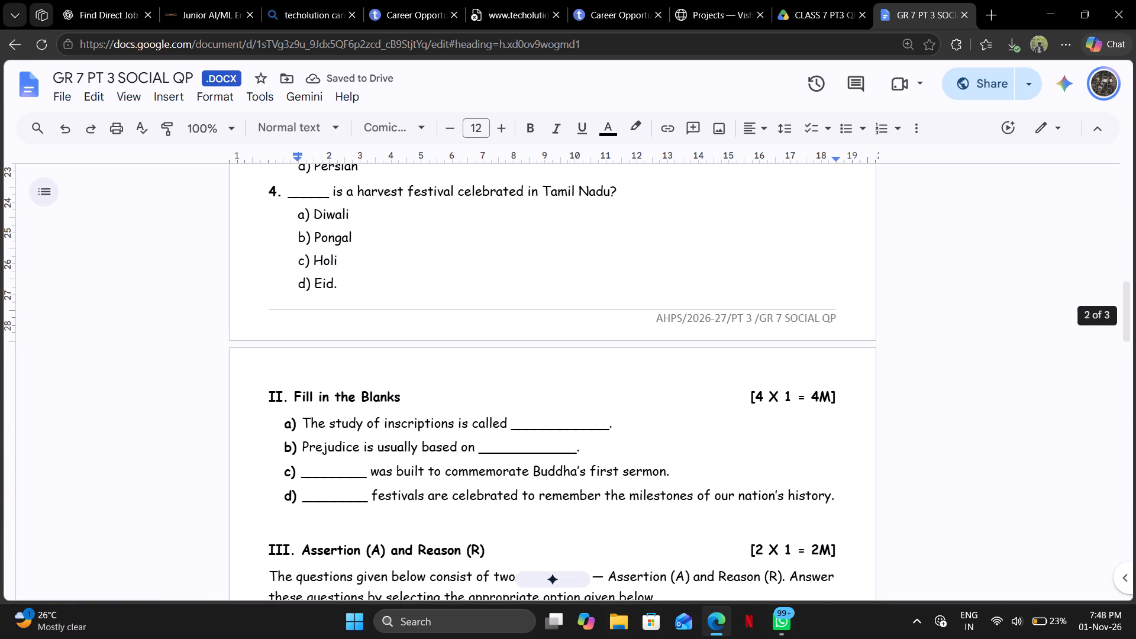
scroll(375, 382, down, 1)
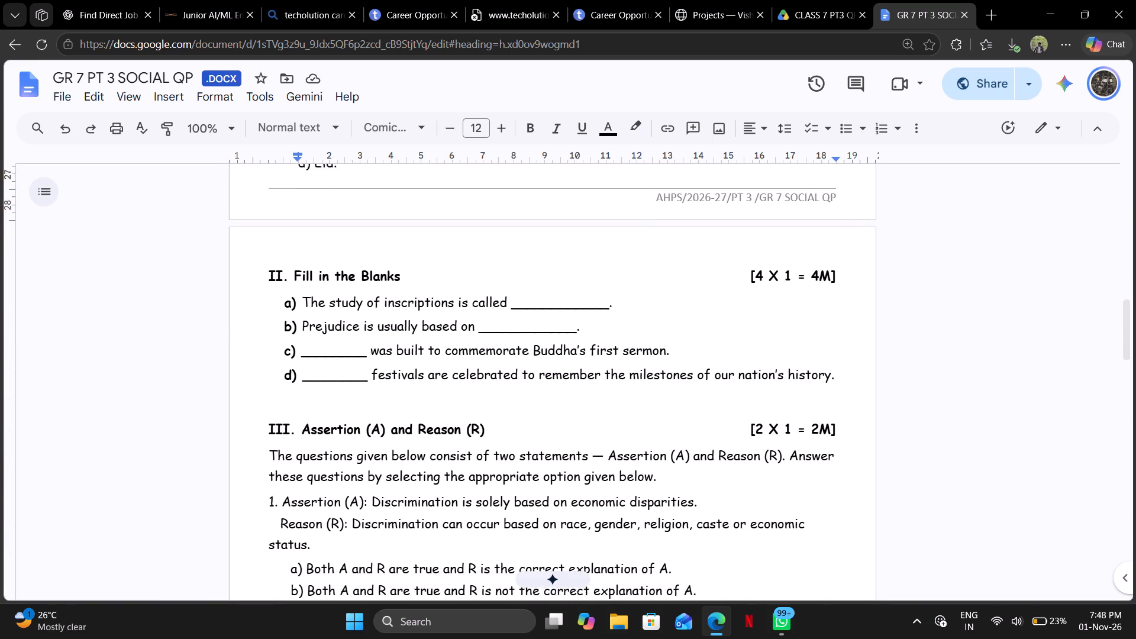
scroll(375, 382, down, 1)
scroll(375, 382, up, 8)
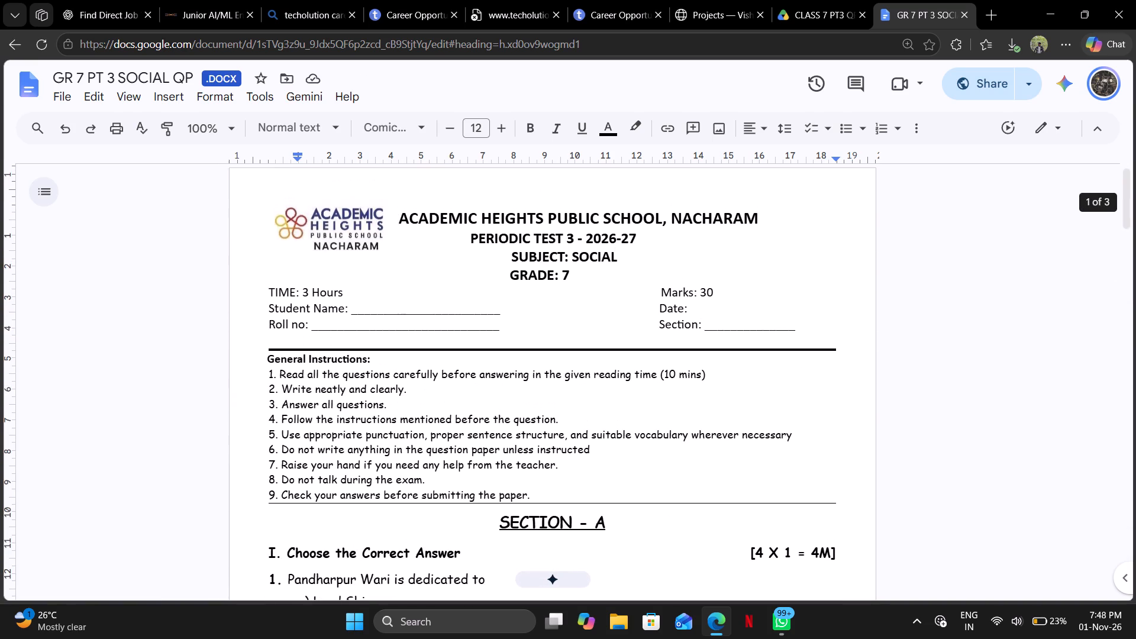
scroll(375, 382, down, 7)
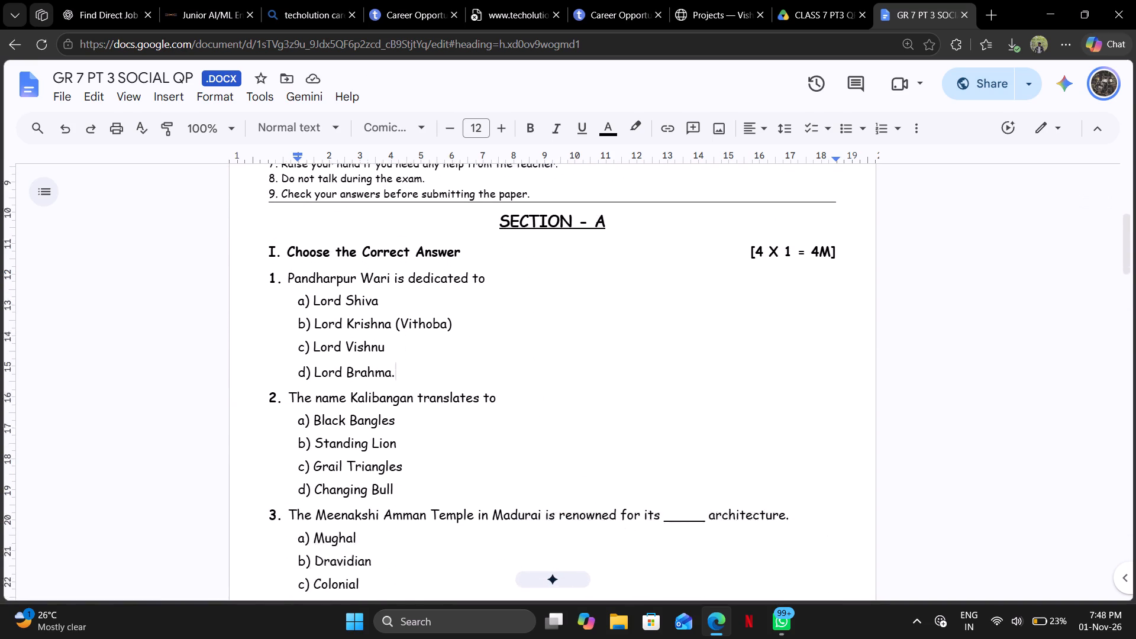
scroll(375, 382, down, 1)
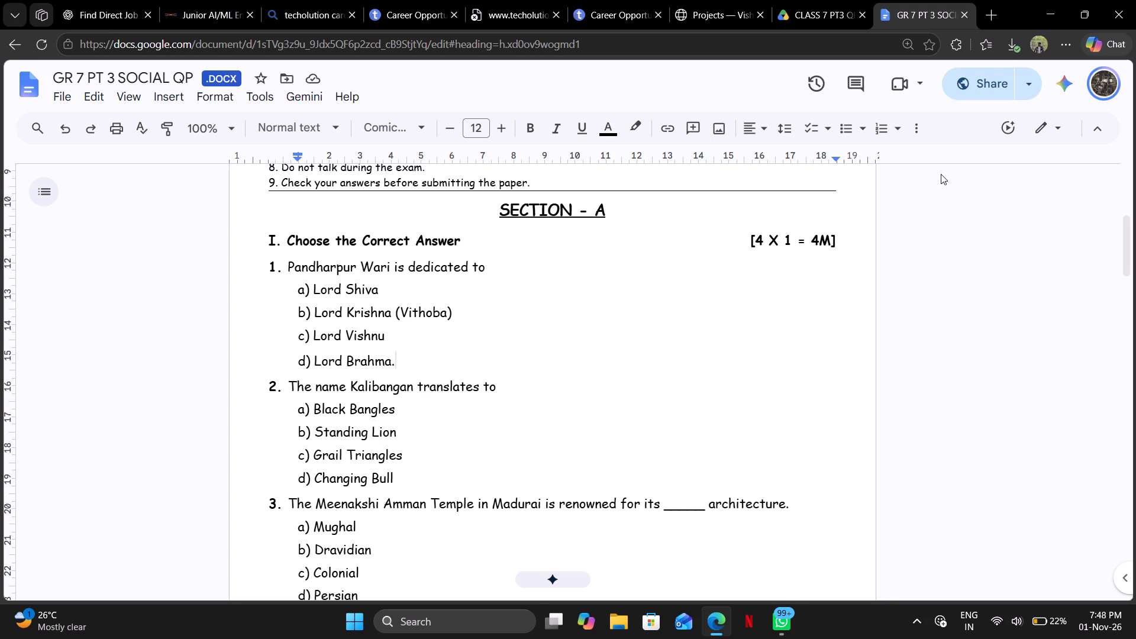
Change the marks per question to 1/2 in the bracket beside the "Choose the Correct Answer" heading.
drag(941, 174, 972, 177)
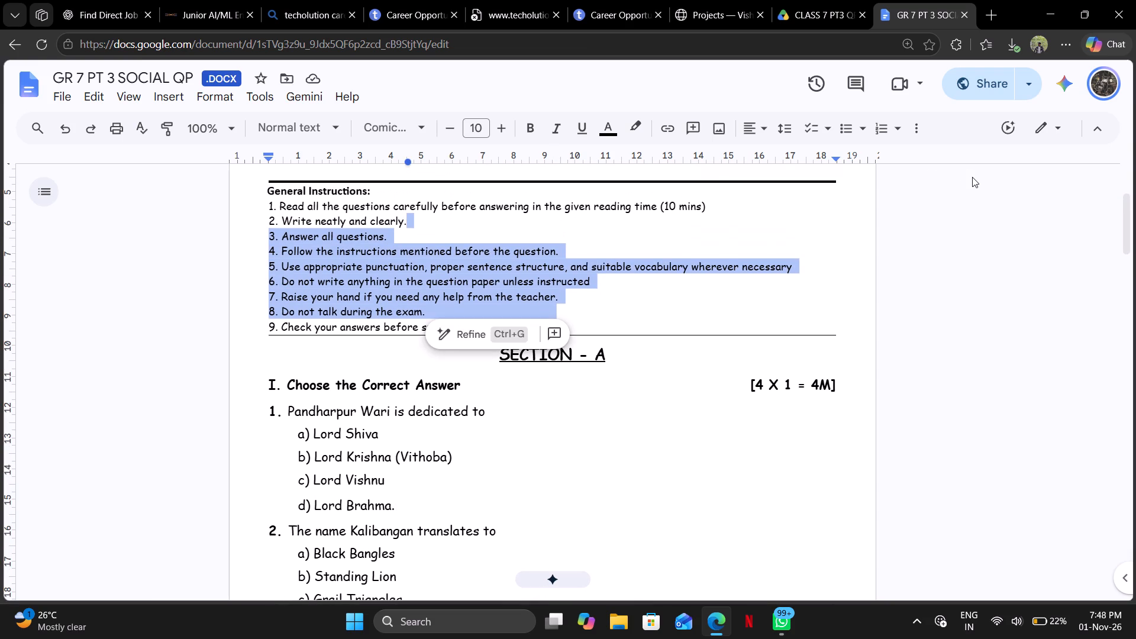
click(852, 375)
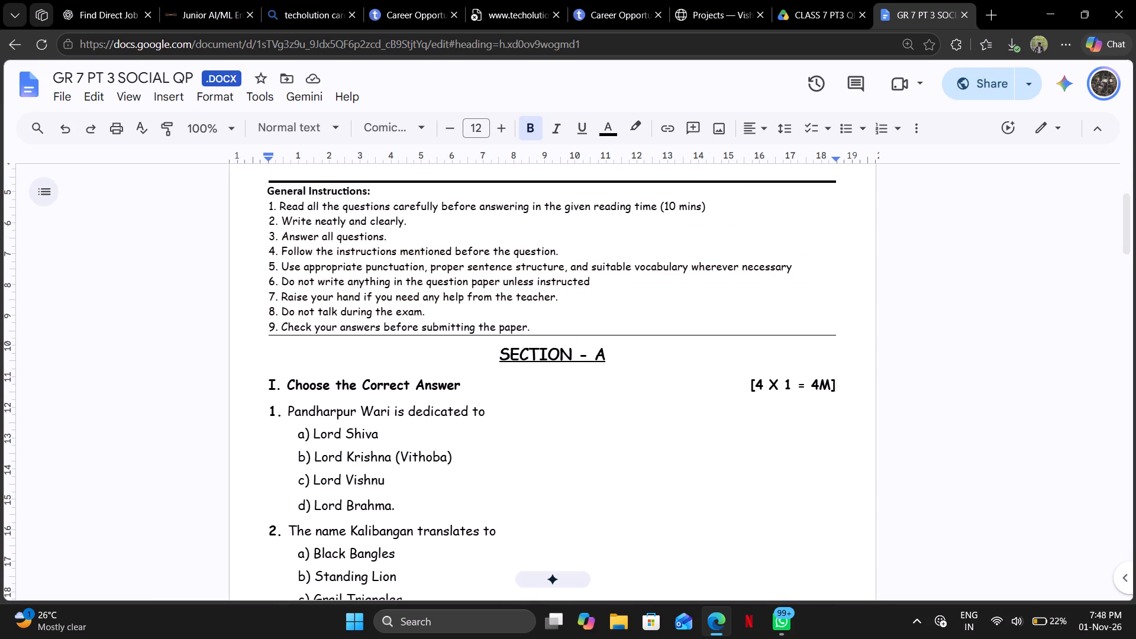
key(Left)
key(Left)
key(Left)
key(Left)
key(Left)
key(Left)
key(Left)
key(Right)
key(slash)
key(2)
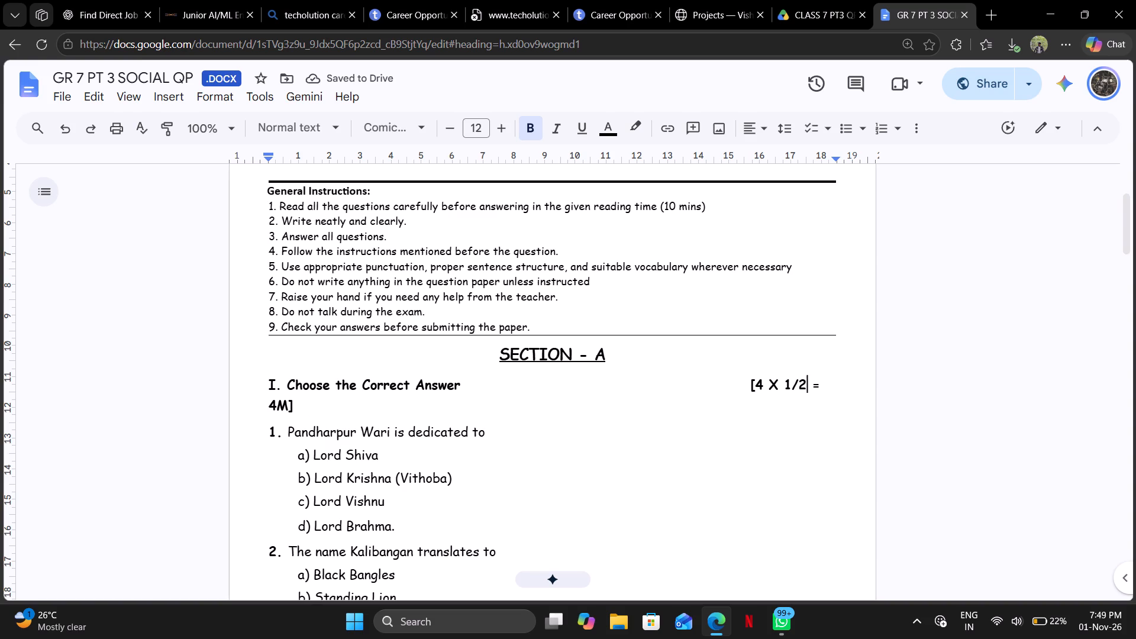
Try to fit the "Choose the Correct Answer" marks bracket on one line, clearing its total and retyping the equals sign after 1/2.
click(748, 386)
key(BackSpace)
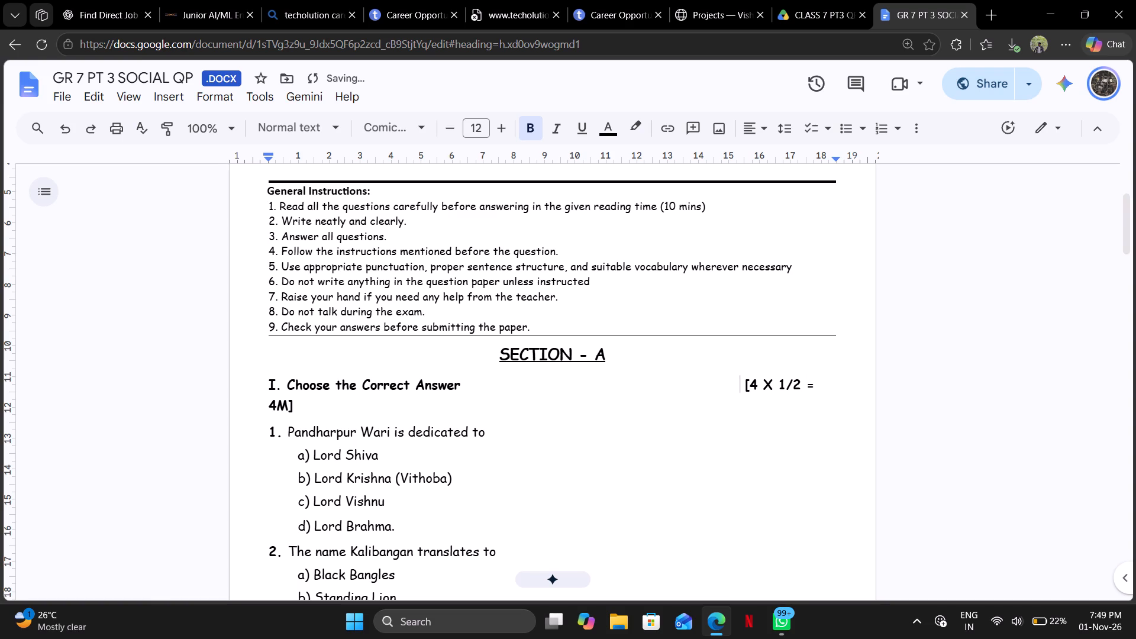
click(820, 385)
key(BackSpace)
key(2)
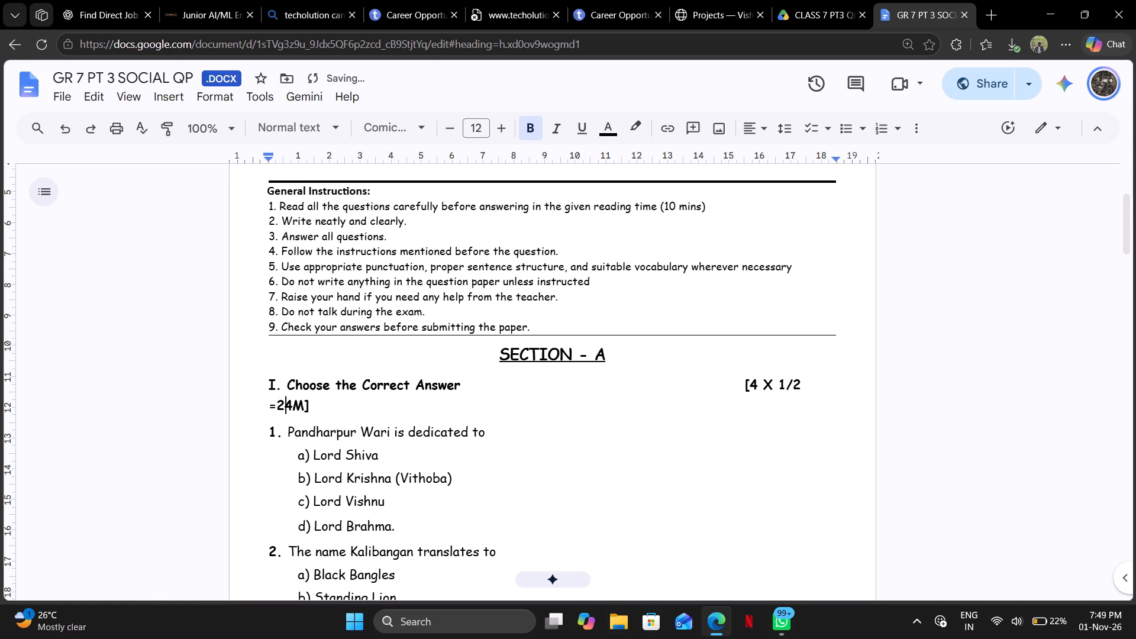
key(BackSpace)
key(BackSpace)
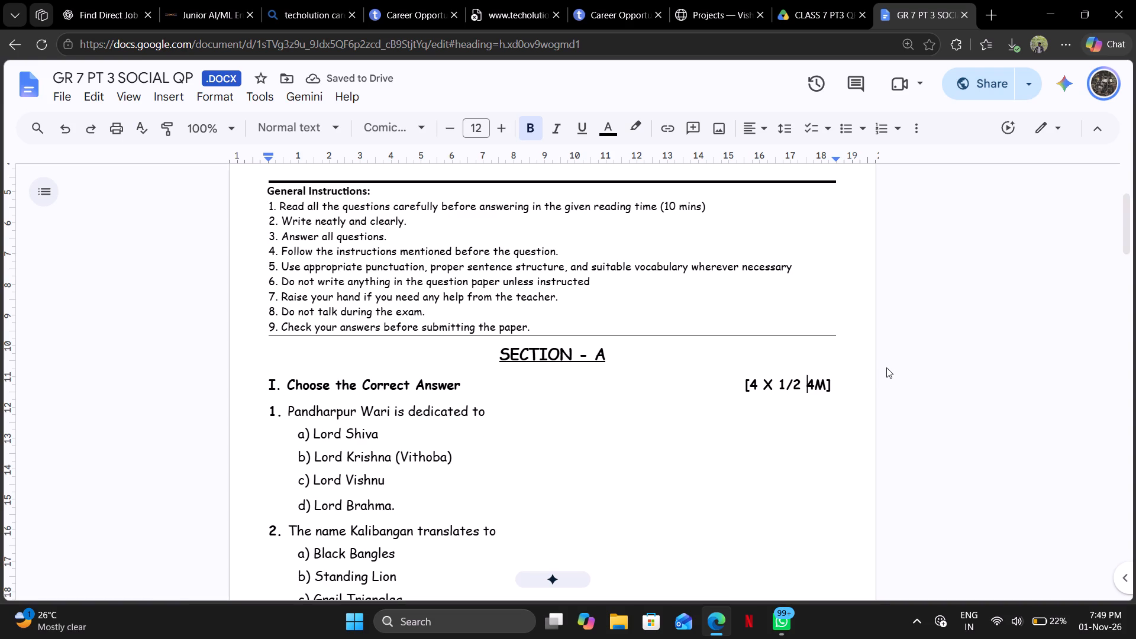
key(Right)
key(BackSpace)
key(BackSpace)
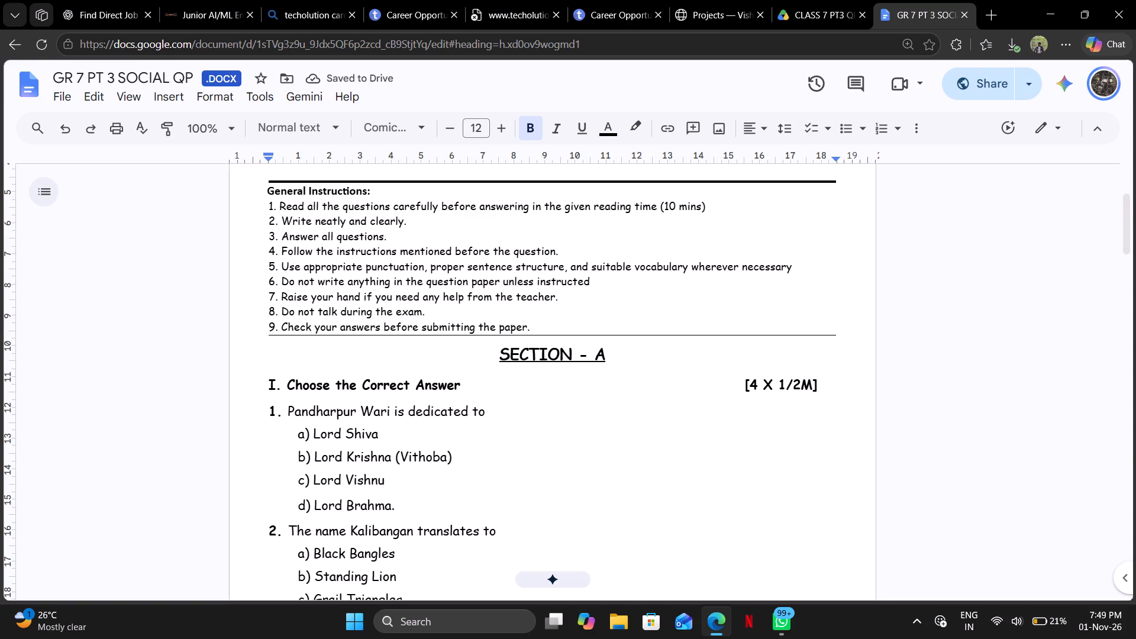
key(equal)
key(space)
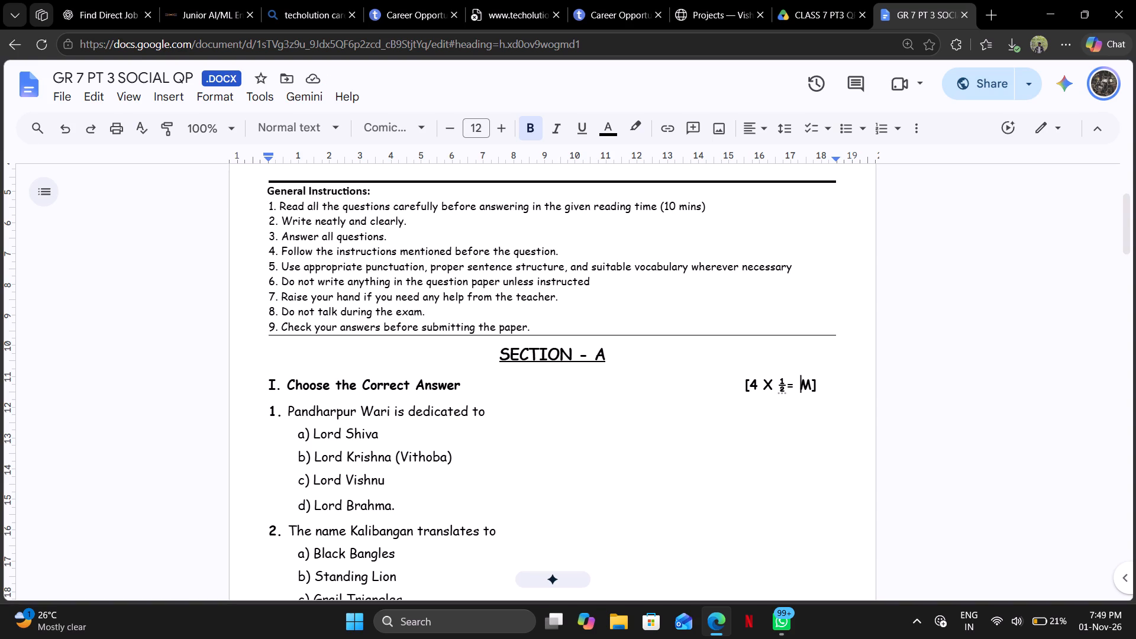
Replace the contents of the marks bracket beside "Choose the Correct Answer" so it reads "[1/2X4=2M]".
key(BackSpace)
key(BackSpace)
key(BackSpace)
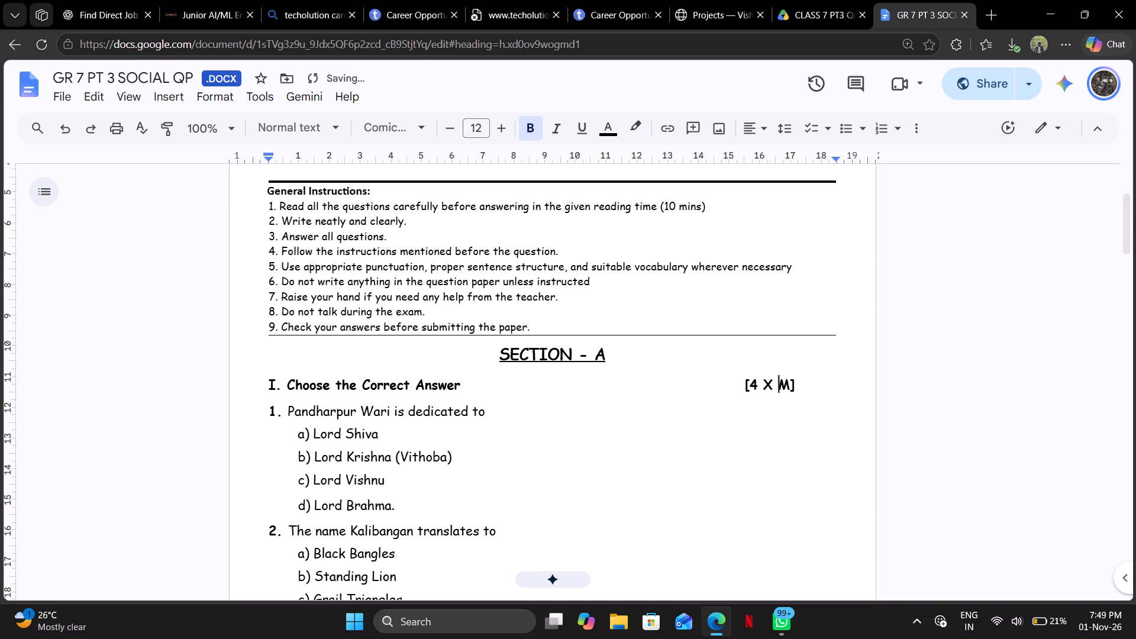
key(BackSpace)
key(BackSpace)
key(BackSpace)
key(BackSpace)
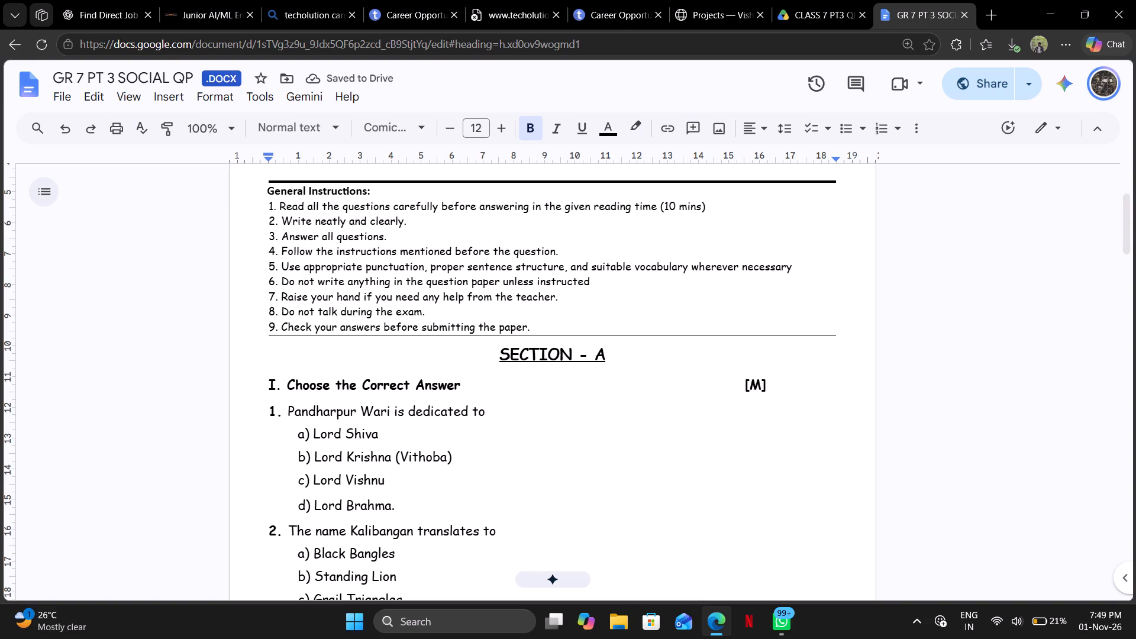
key(1)
key(slash)
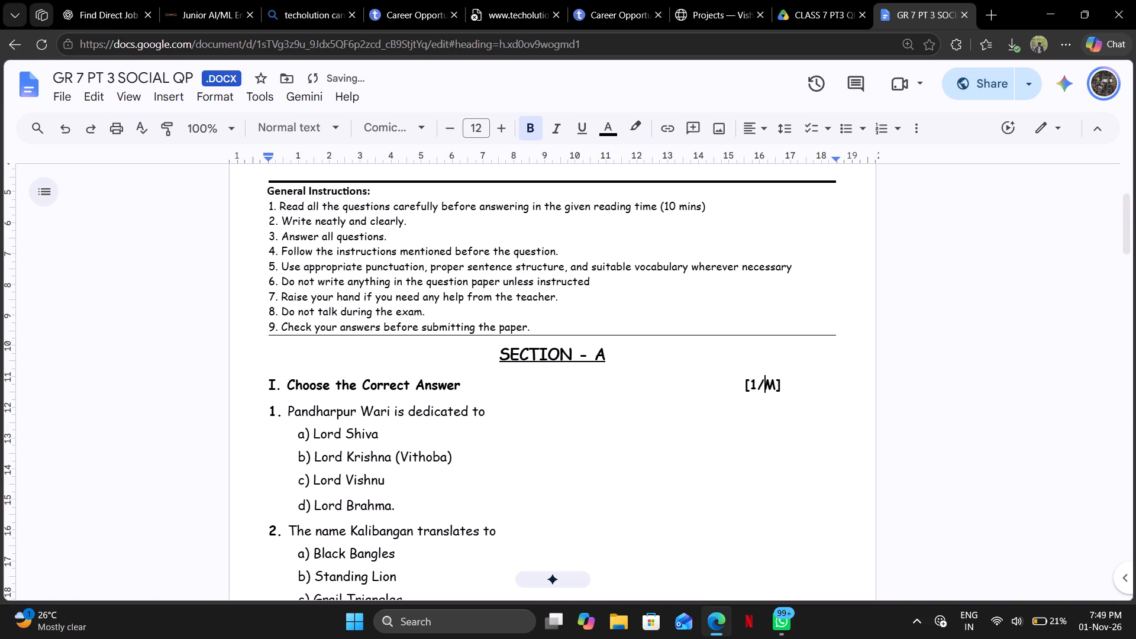
key(2)
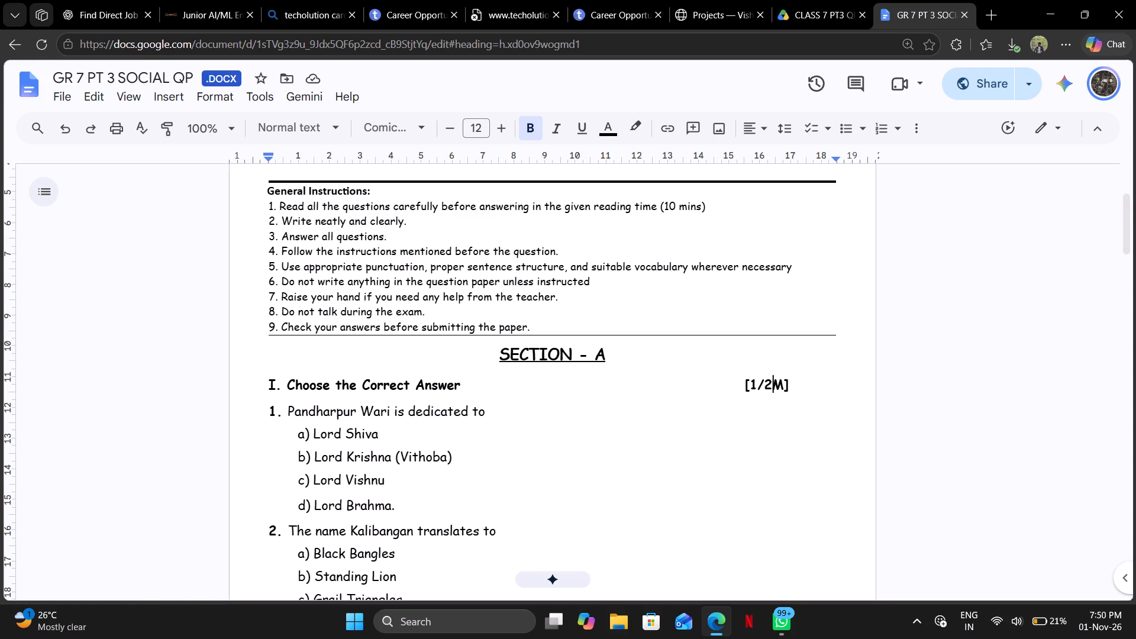
key(shift+x)
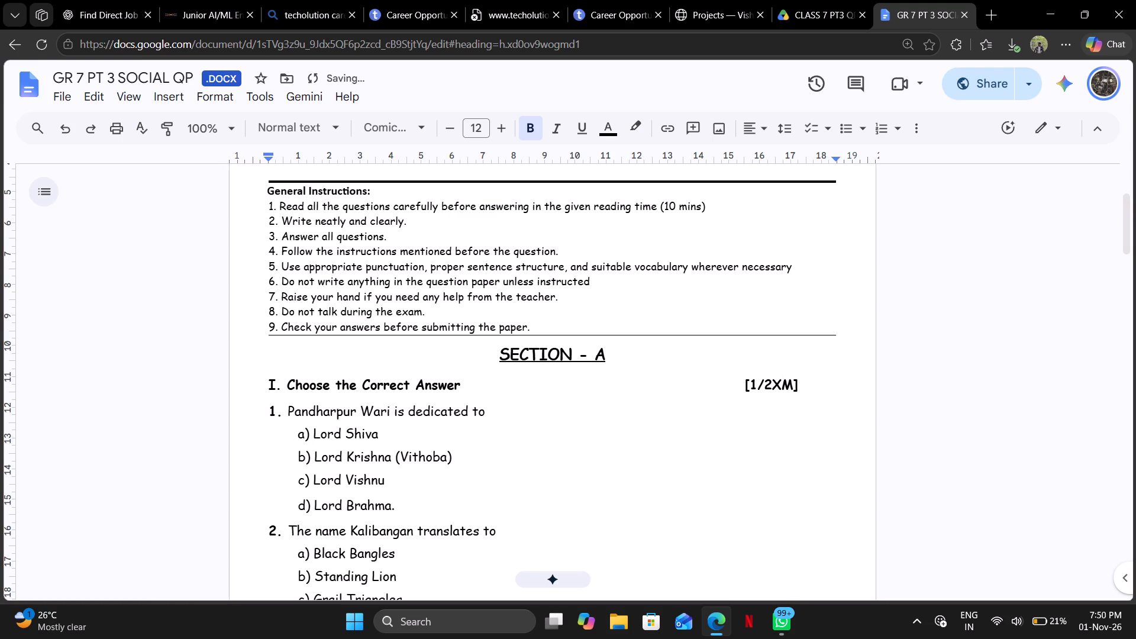
key(4)
key(equal)
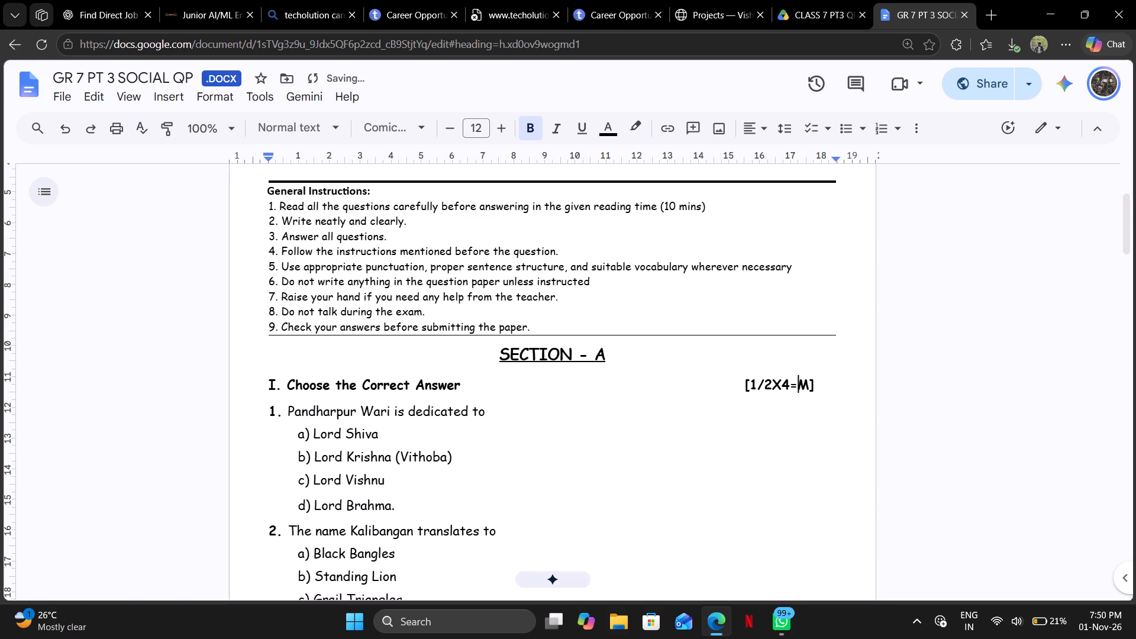
key(2)
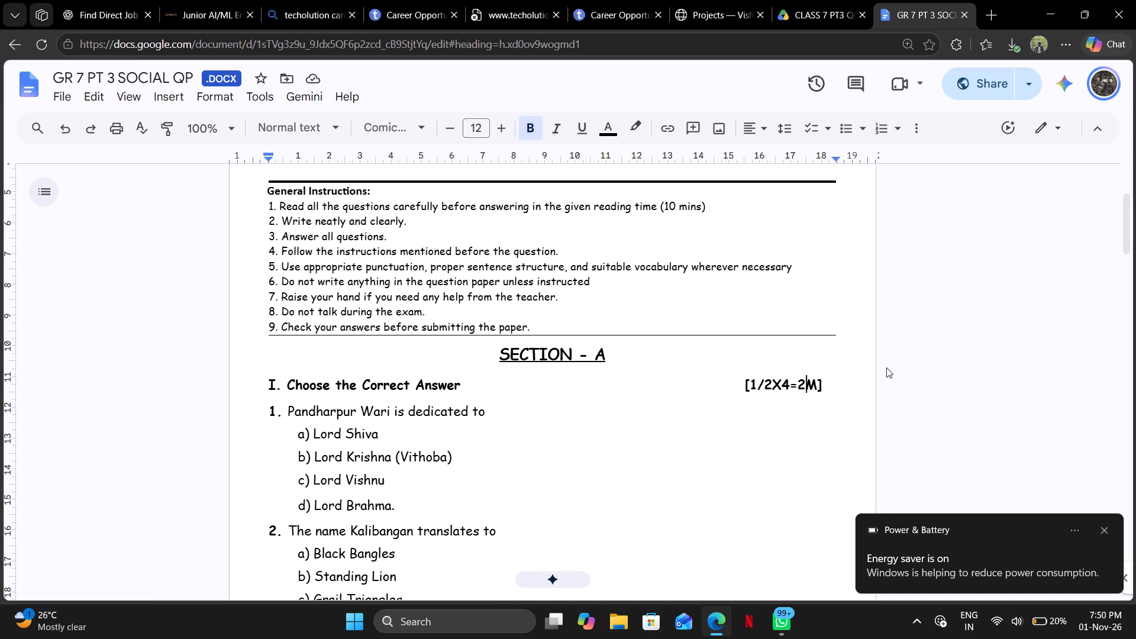
Review the questions and marks brackets from the end of Section A's multiple choice through Section B to the Section C case study.
scroll(886, 367, down, 8)
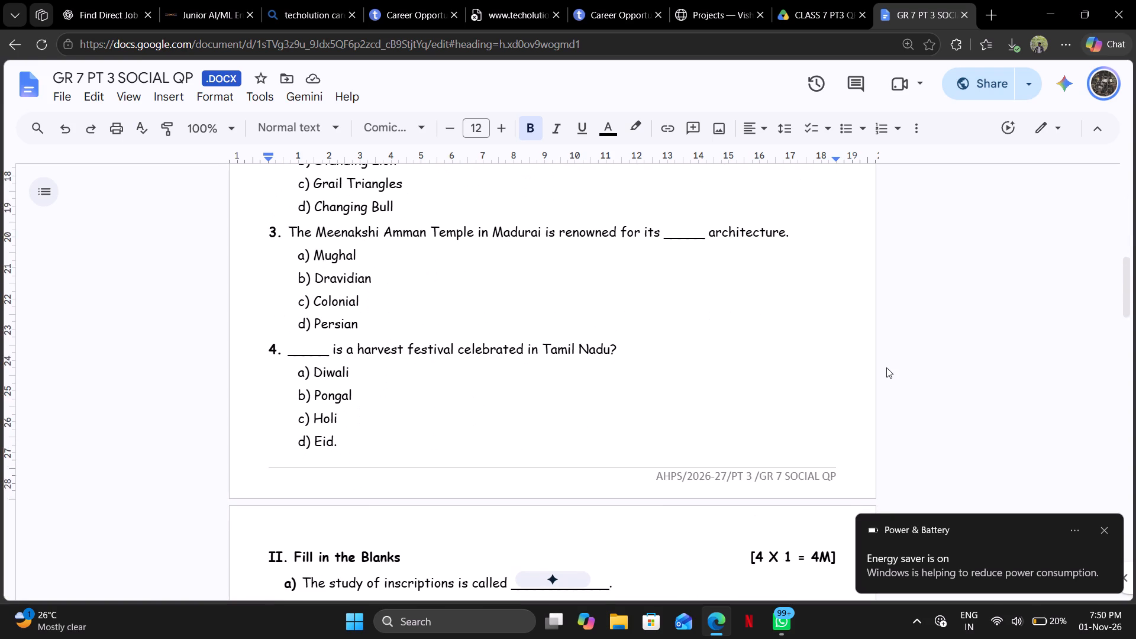
scroll(905, 163, down, 5)
scroll(459, 593, down, 6)
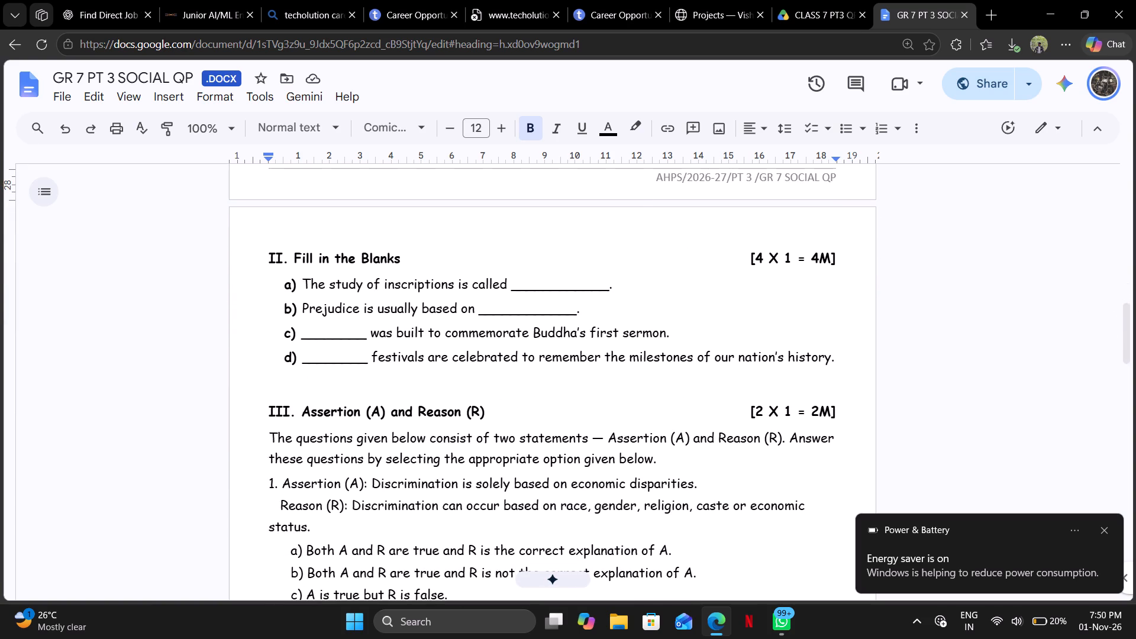
scroll(459, 593, down, 3)
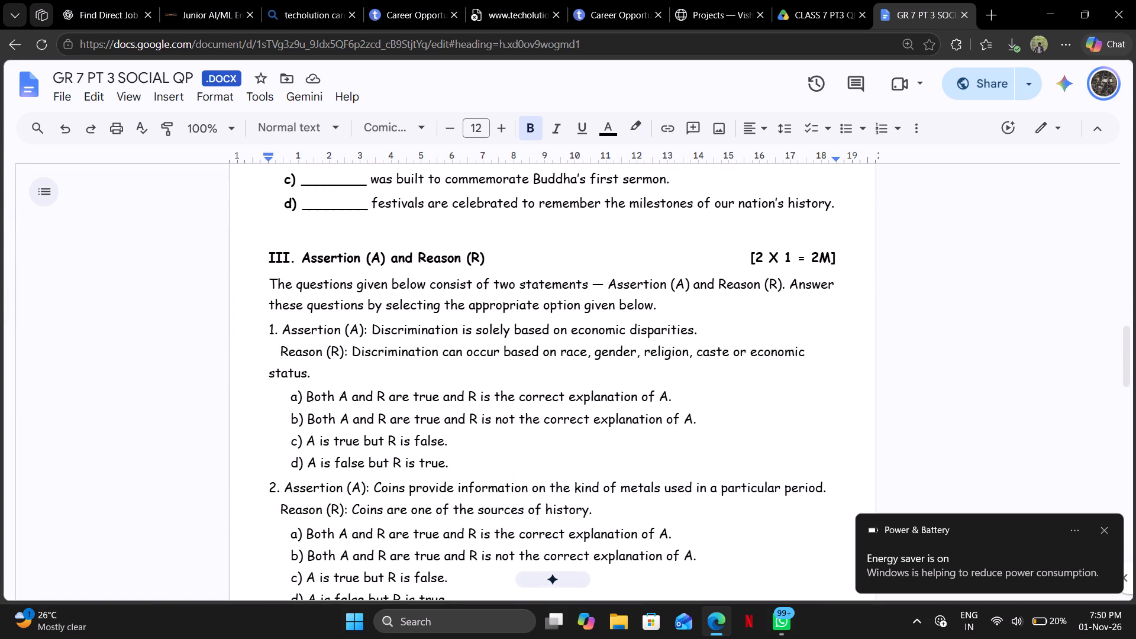
scroll(459, 593, down, 4)
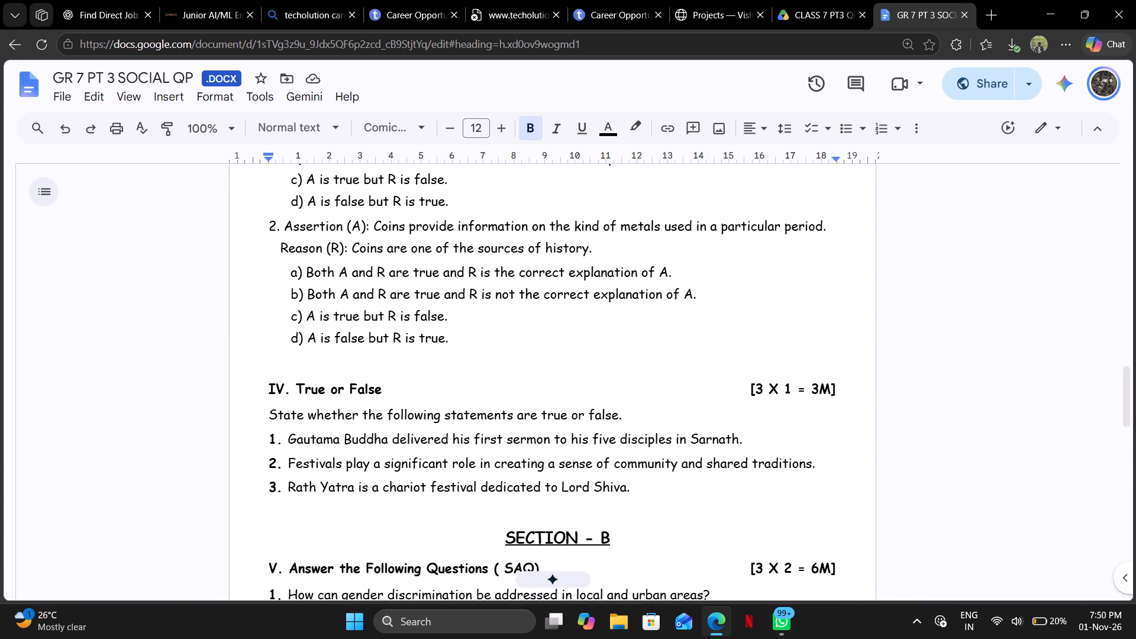
scroll(459, 593, down, 1)
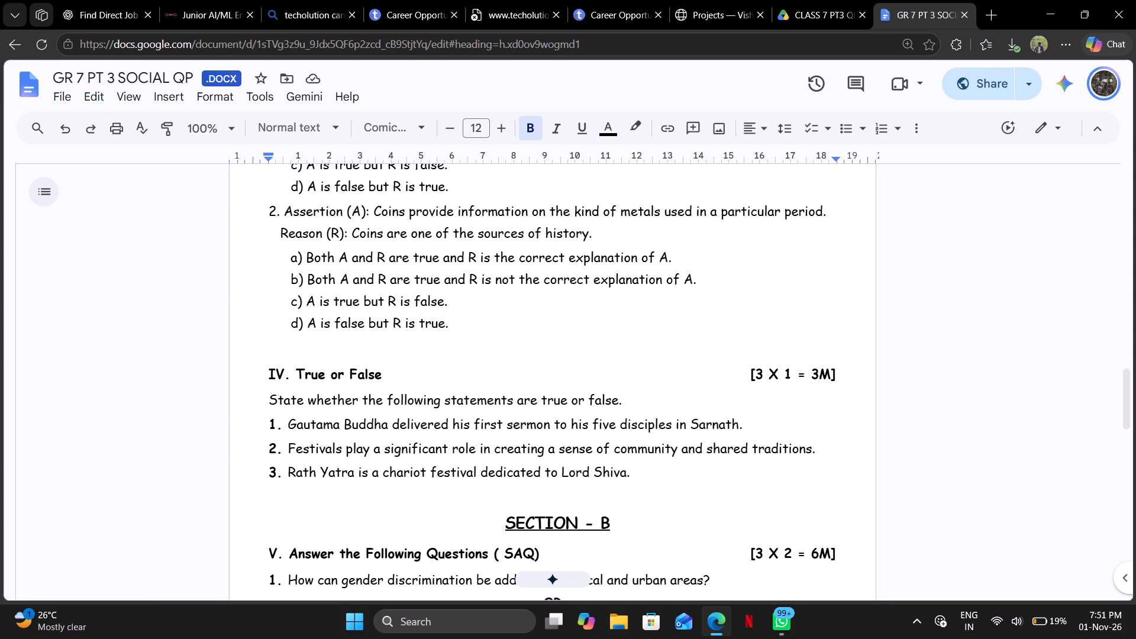
scroll(455, 437, down, 4)
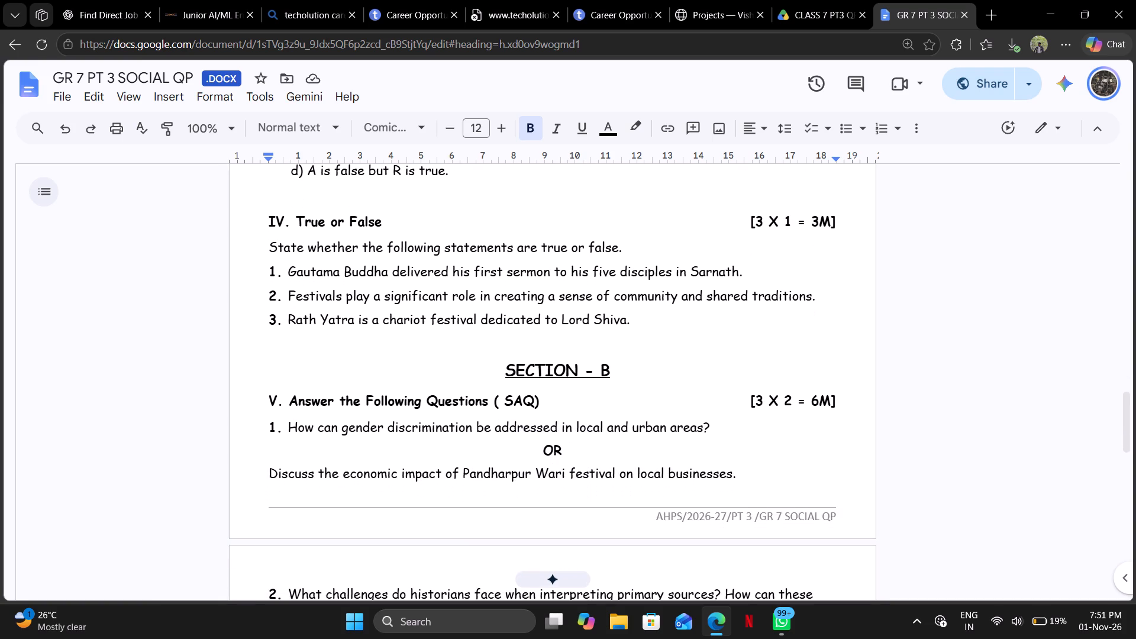
scroll(455, 437, down, 2)
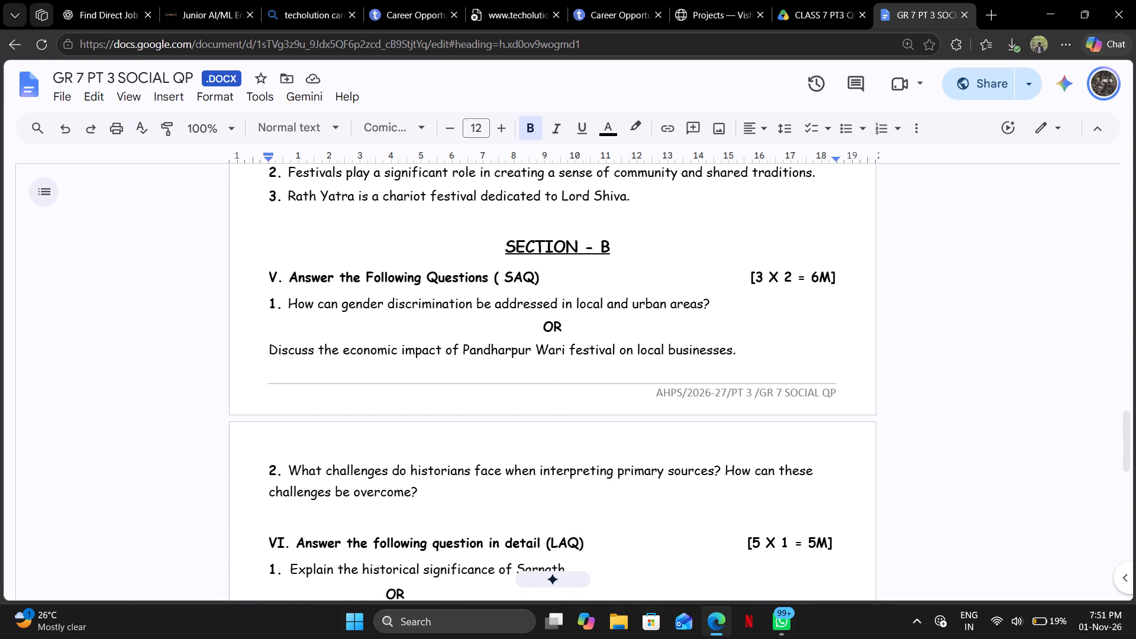
scroll(455, 437, down, 5)
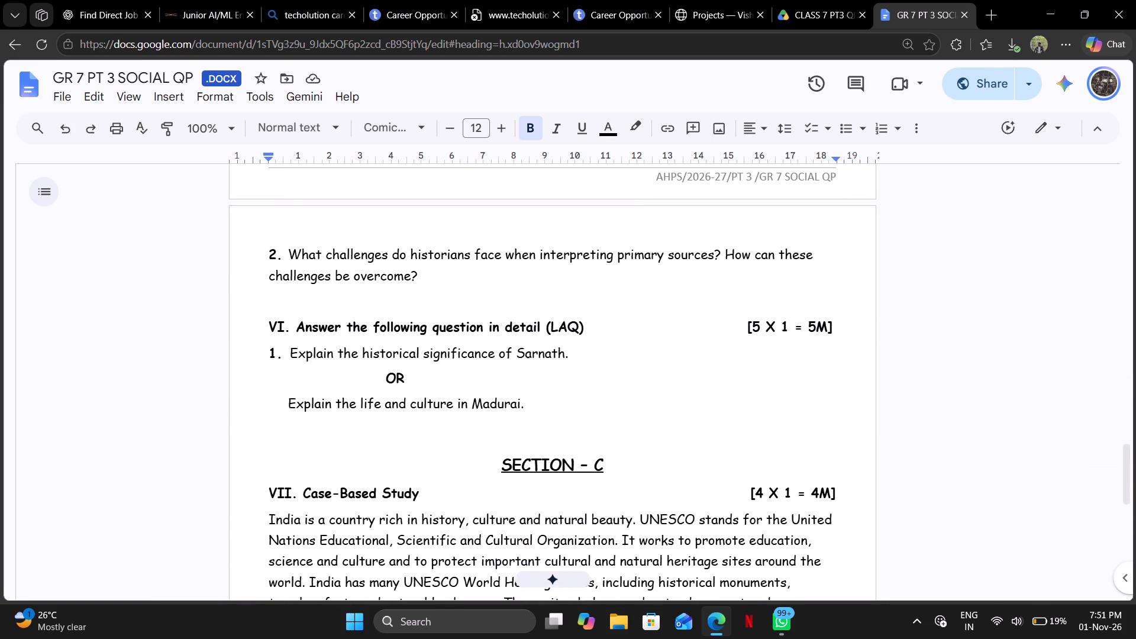
scroll(455, 437, down, 3)
scroll(455, 437, up, 2)
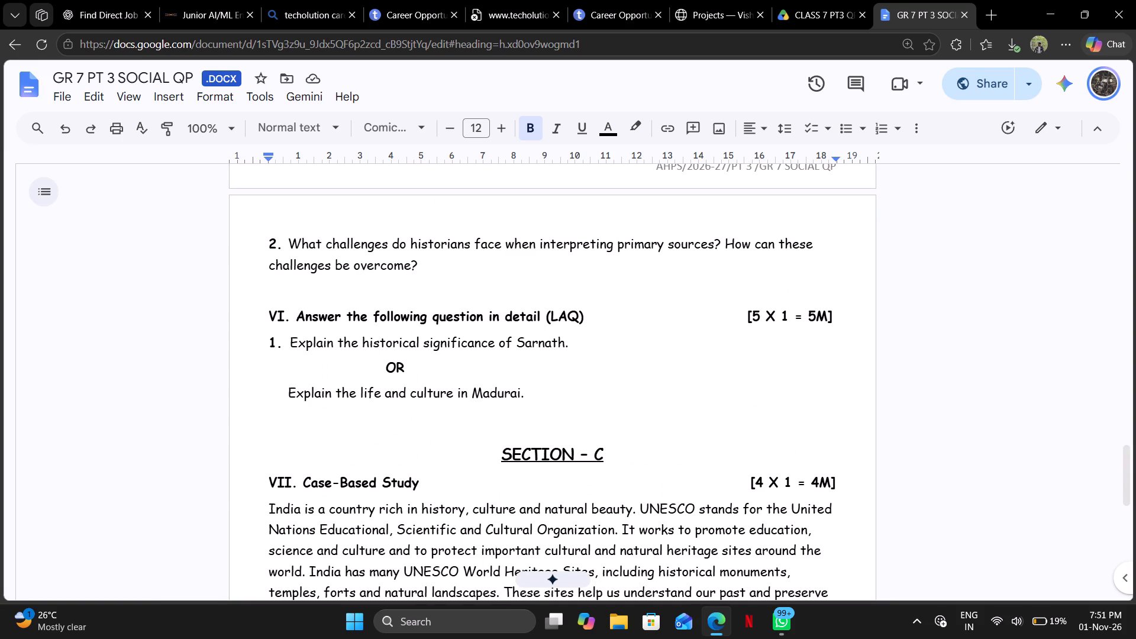
scroll(455, 437, up, 3)
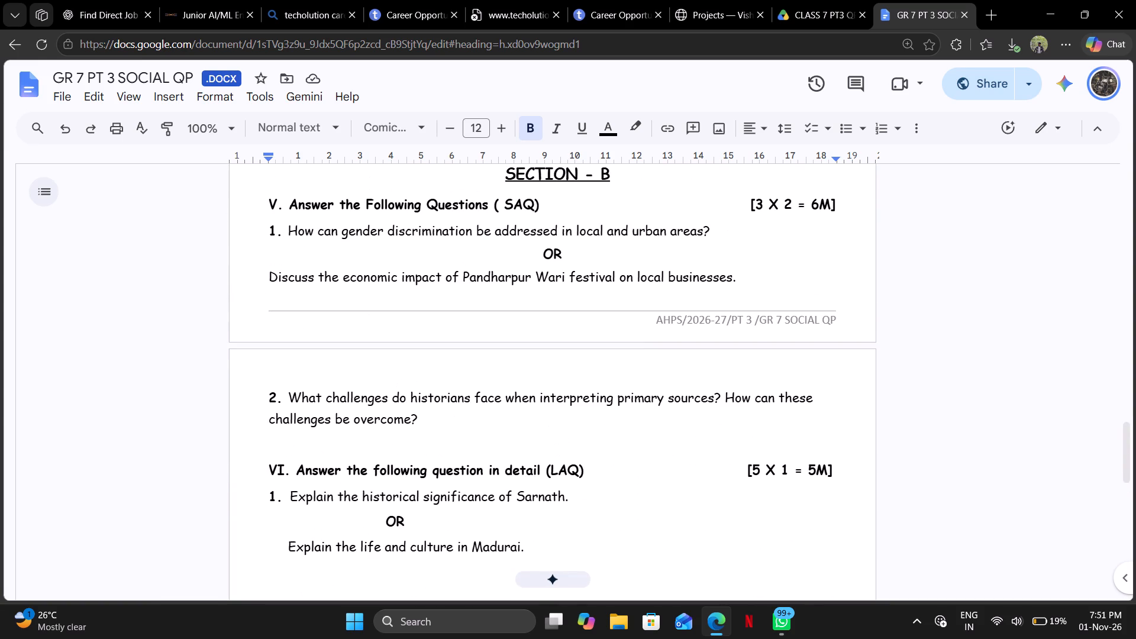
scroll(455, 437, up, 6)
scroll(455, 437, down, 3)
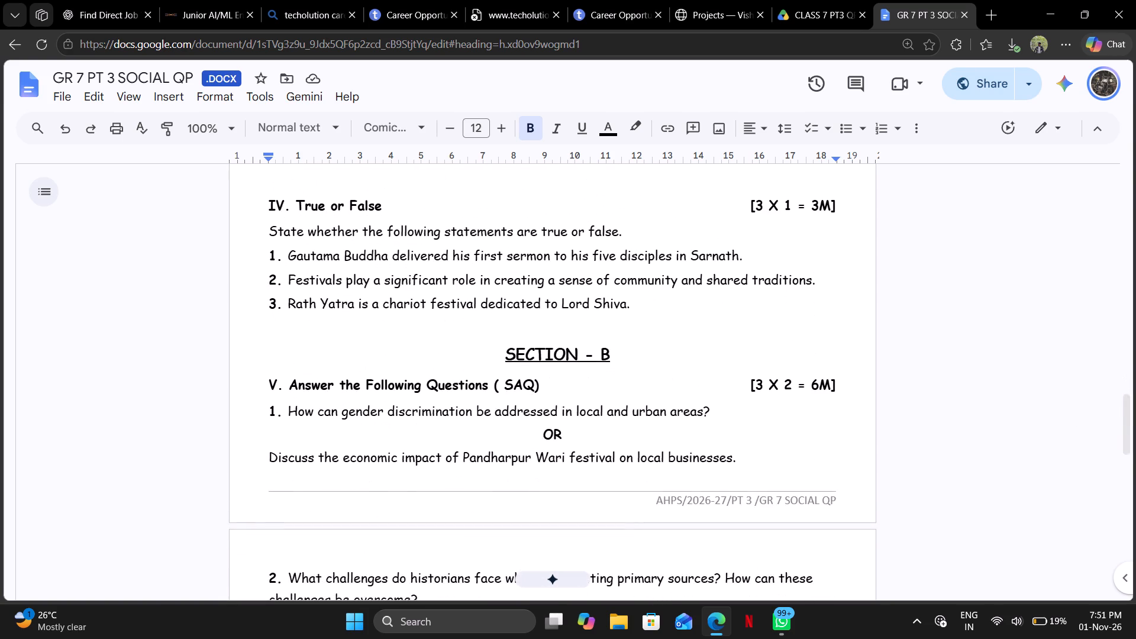
scroll(455, 437, down, 1)
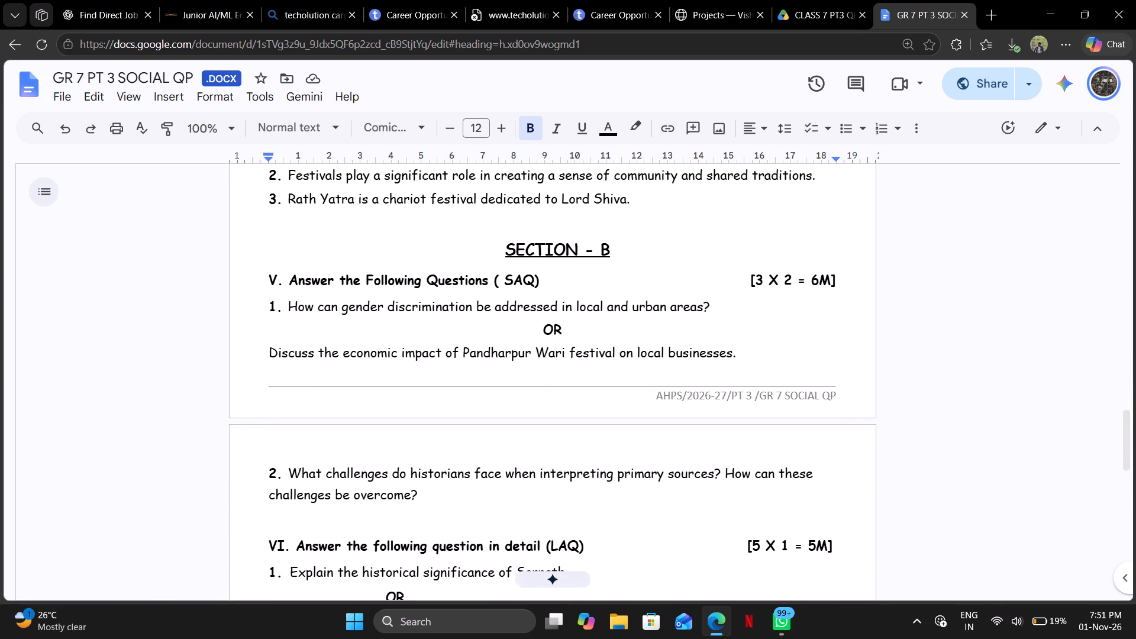
scroll(456, 426, down, 1)
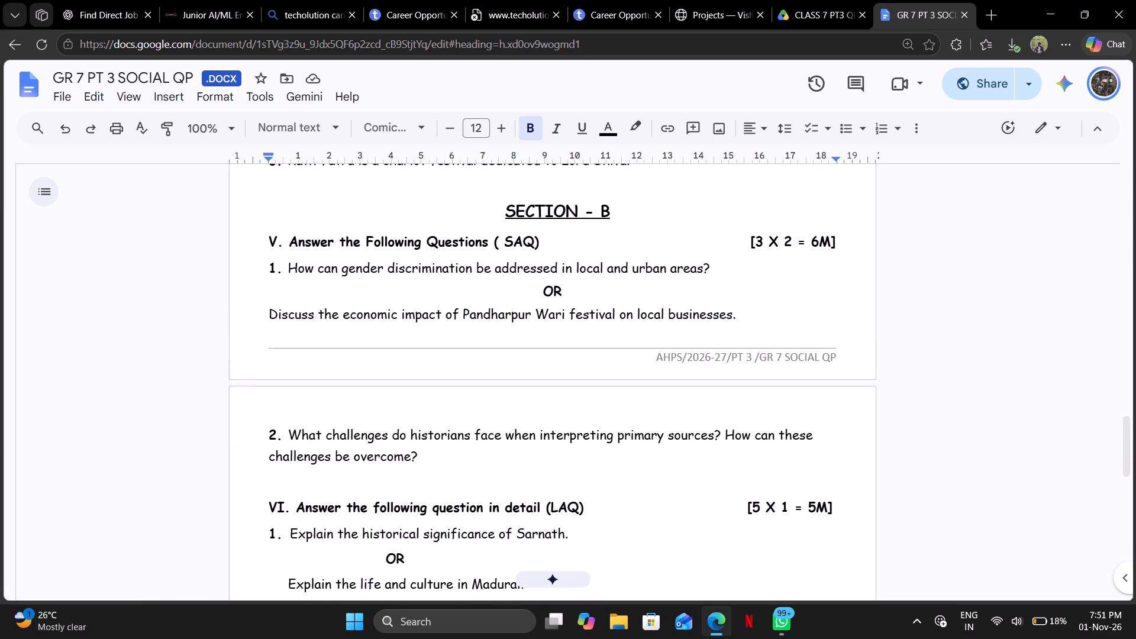
scroll(456, 426, down, 1)
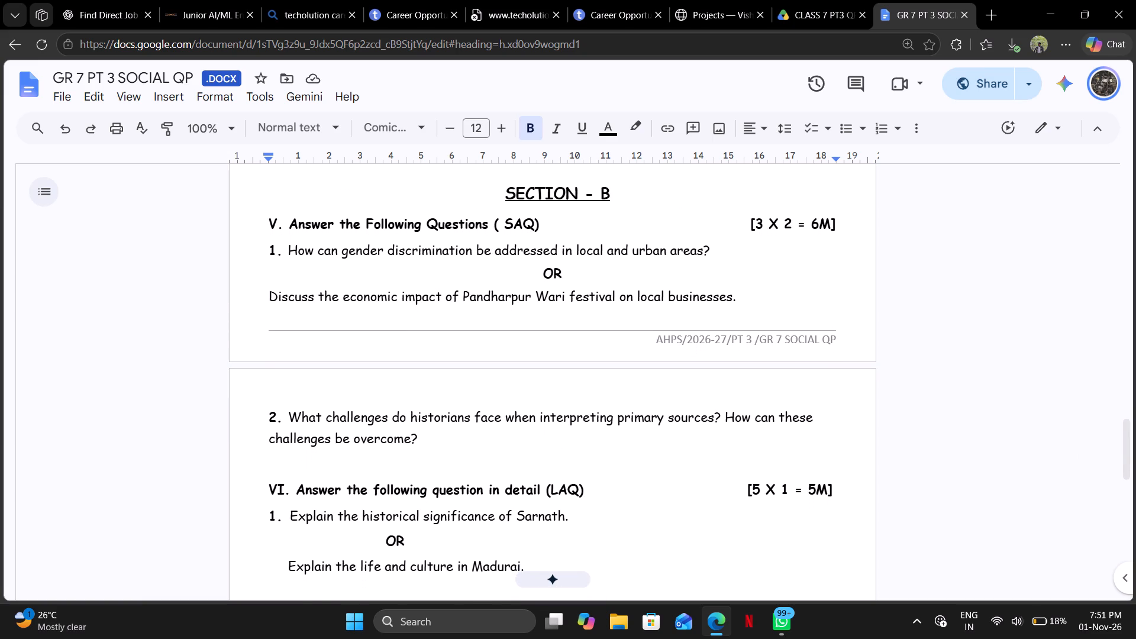
scroll(456, 426, down, 2)
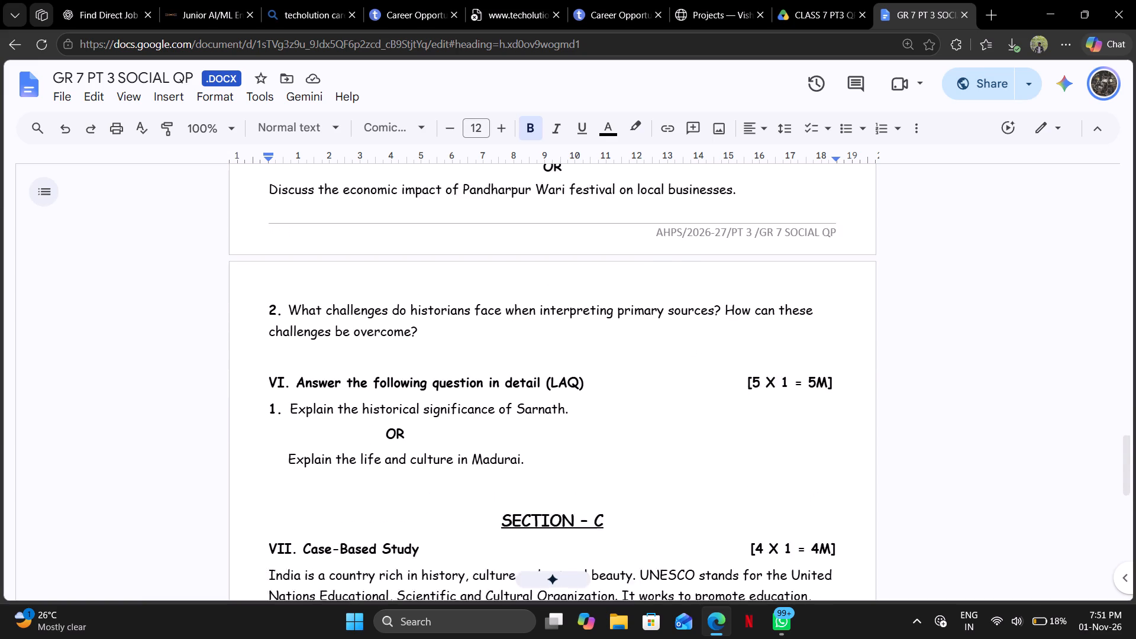
scroll(456, 426, down, 1)
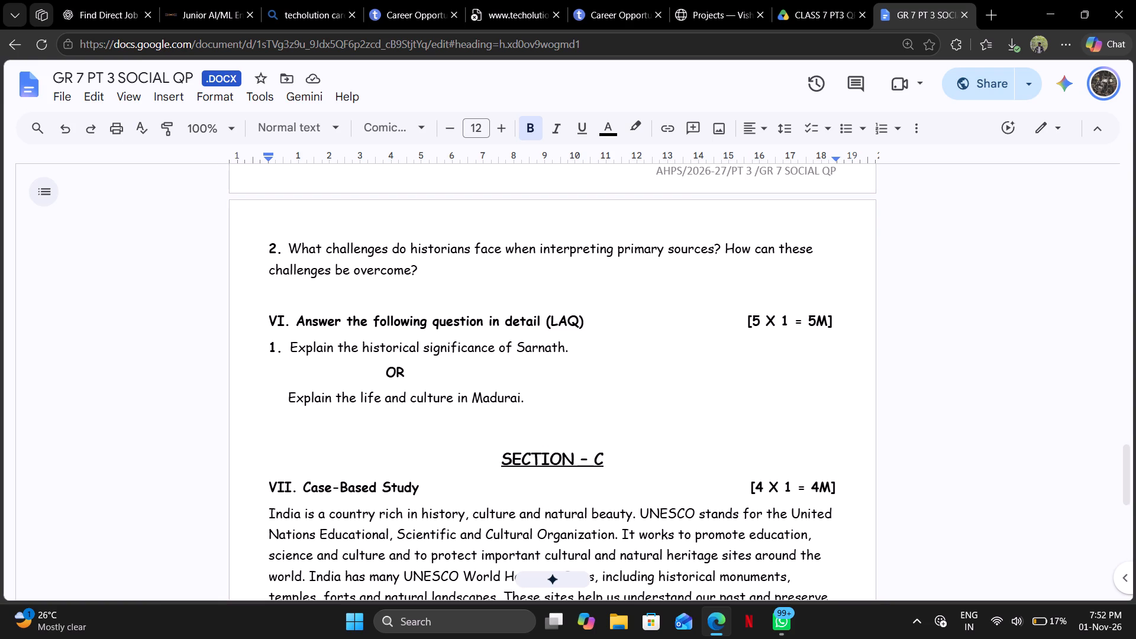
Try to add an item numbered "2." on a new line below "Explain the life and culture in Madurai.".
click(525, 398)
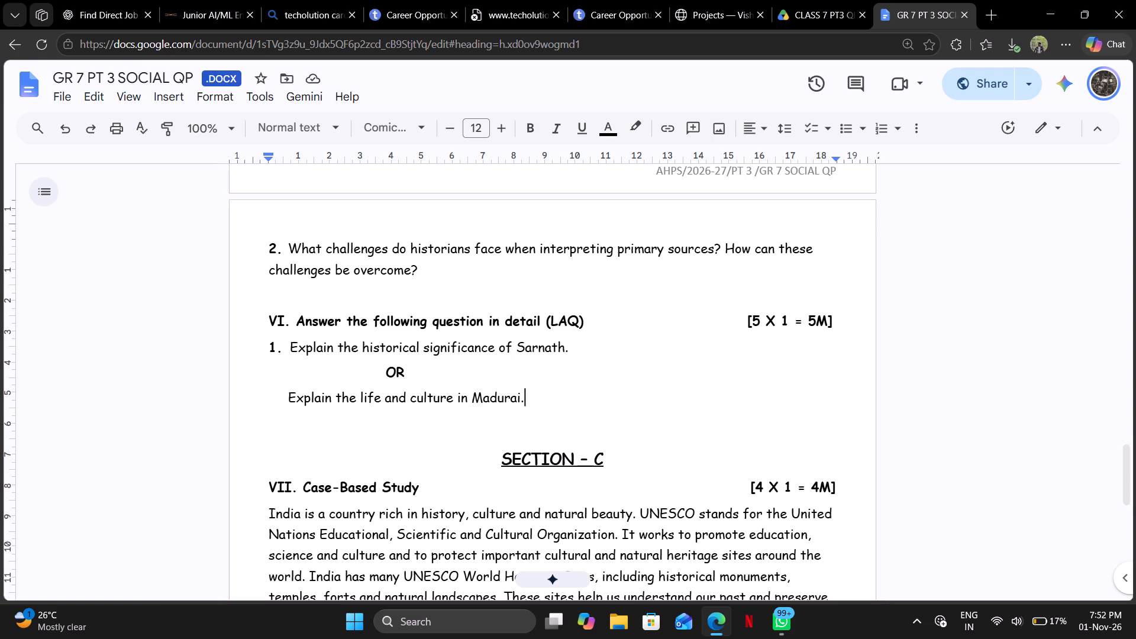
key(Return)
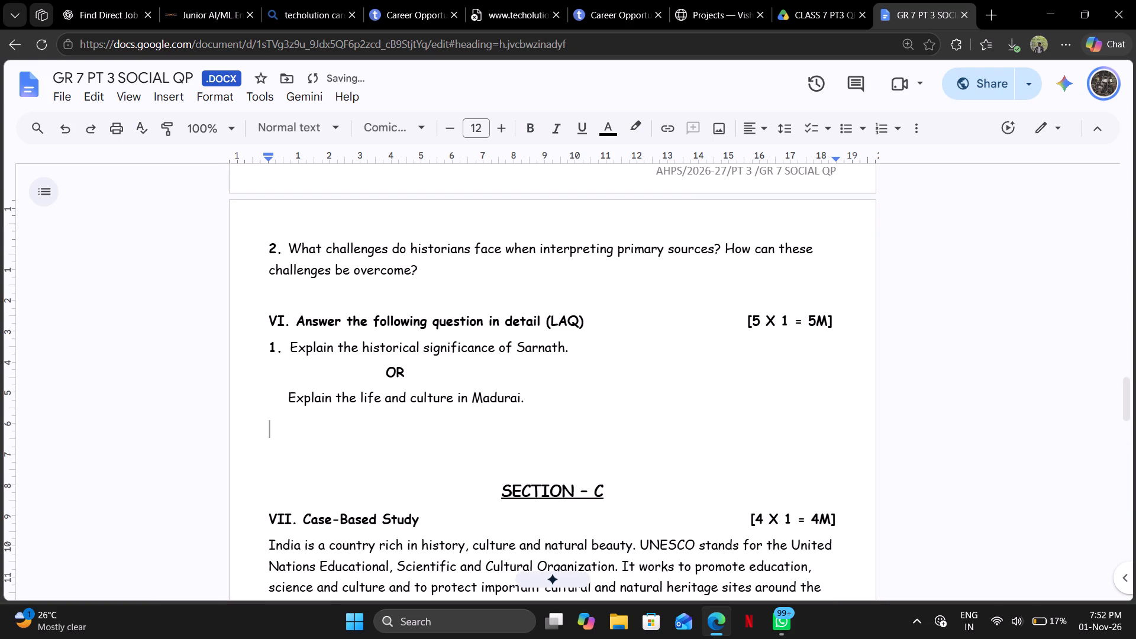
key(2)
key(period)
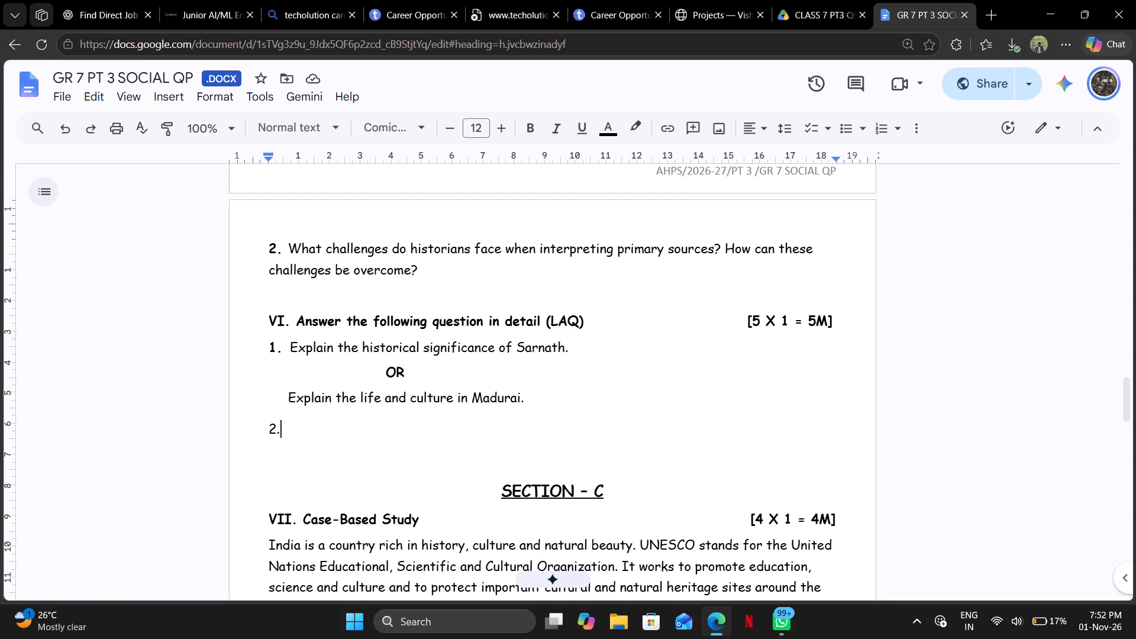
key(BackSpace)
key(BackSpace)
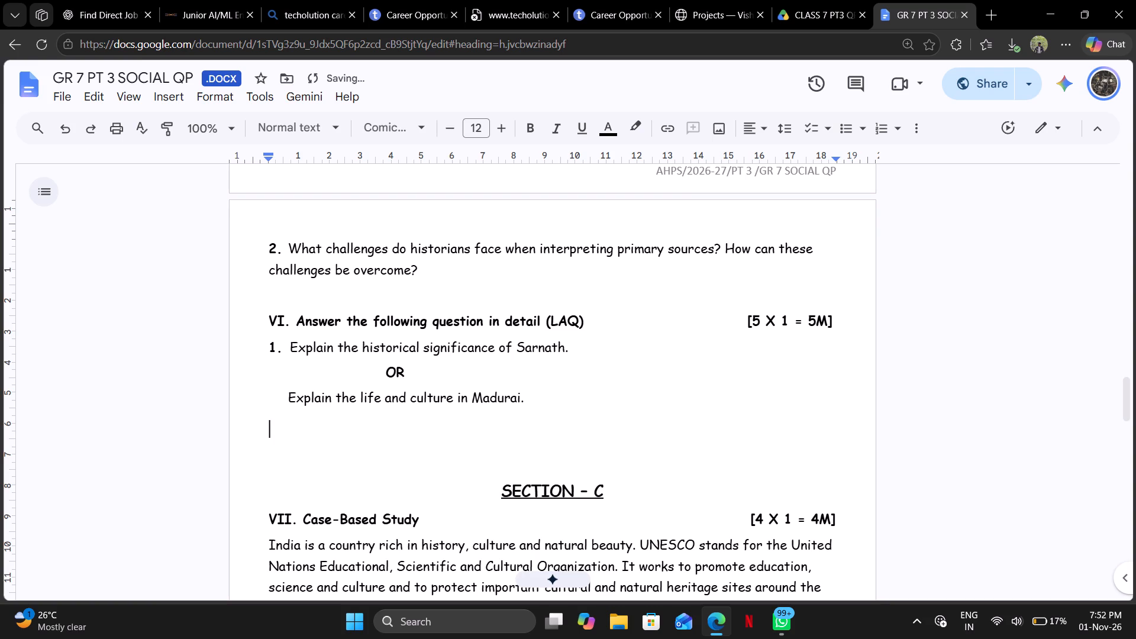
Delete the "OR" between the Sarnath and Madurai questions in section VI.
click(406, 376)
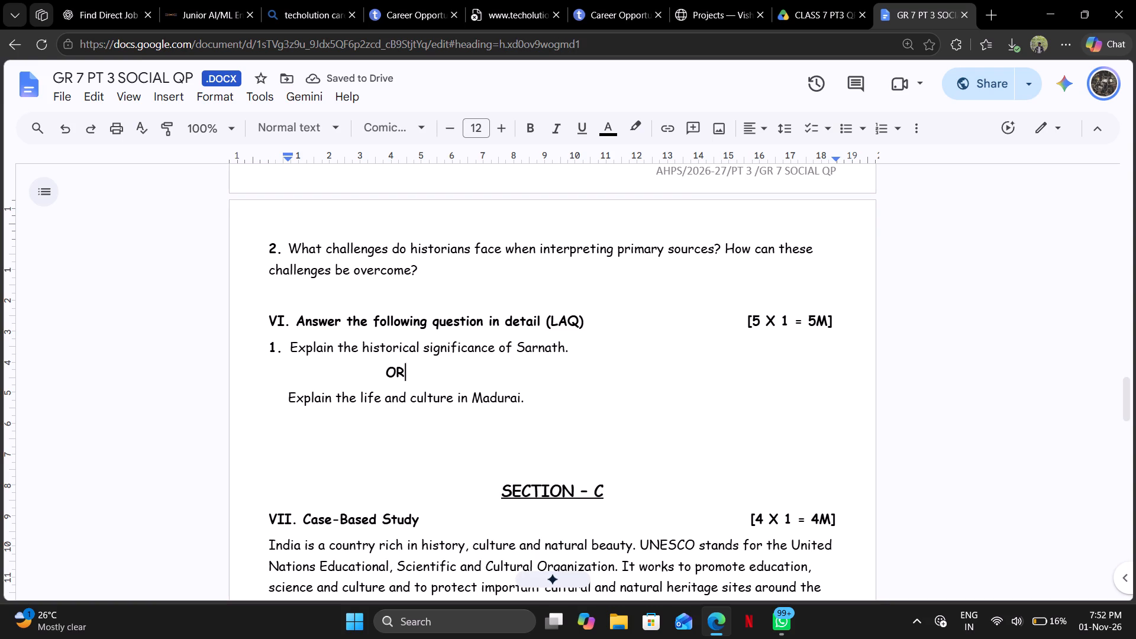
key(BackSpace)
key(BackSpace)
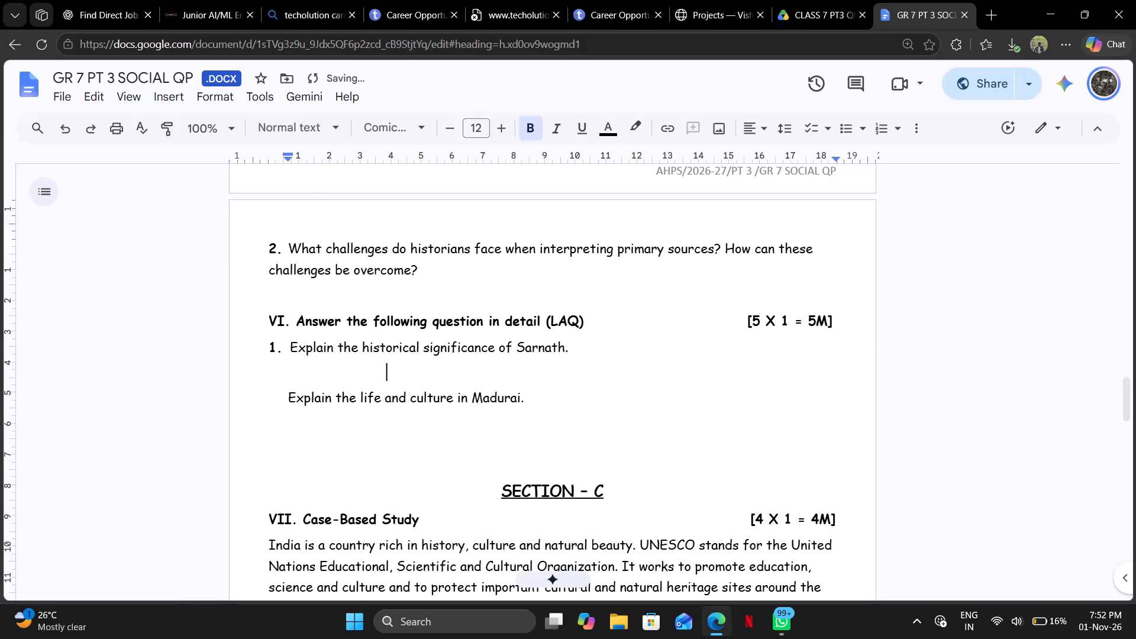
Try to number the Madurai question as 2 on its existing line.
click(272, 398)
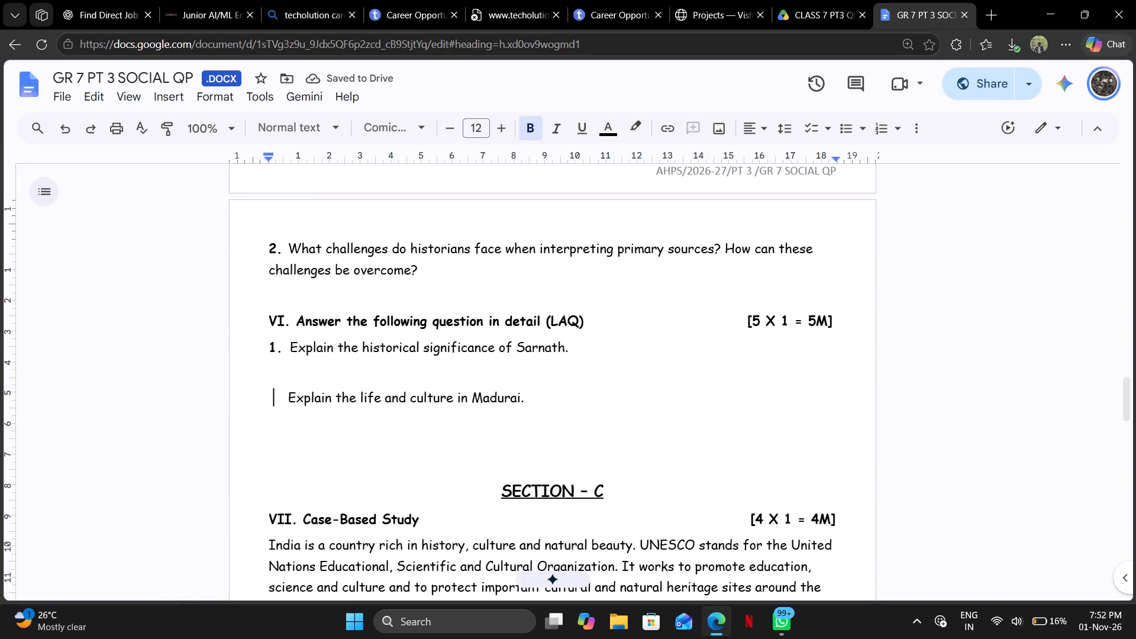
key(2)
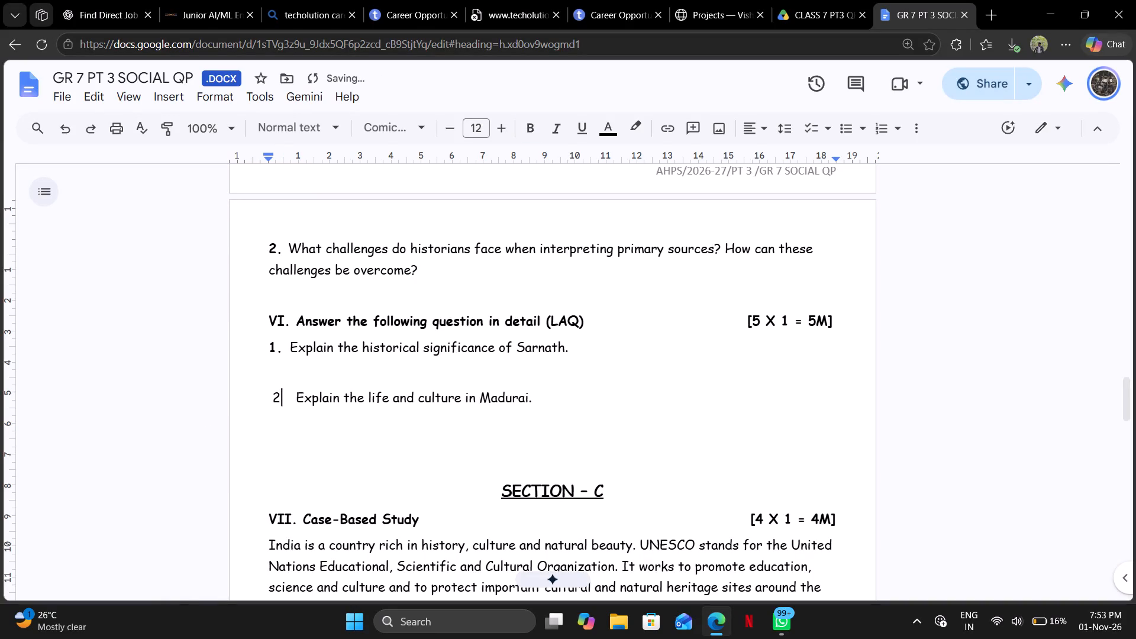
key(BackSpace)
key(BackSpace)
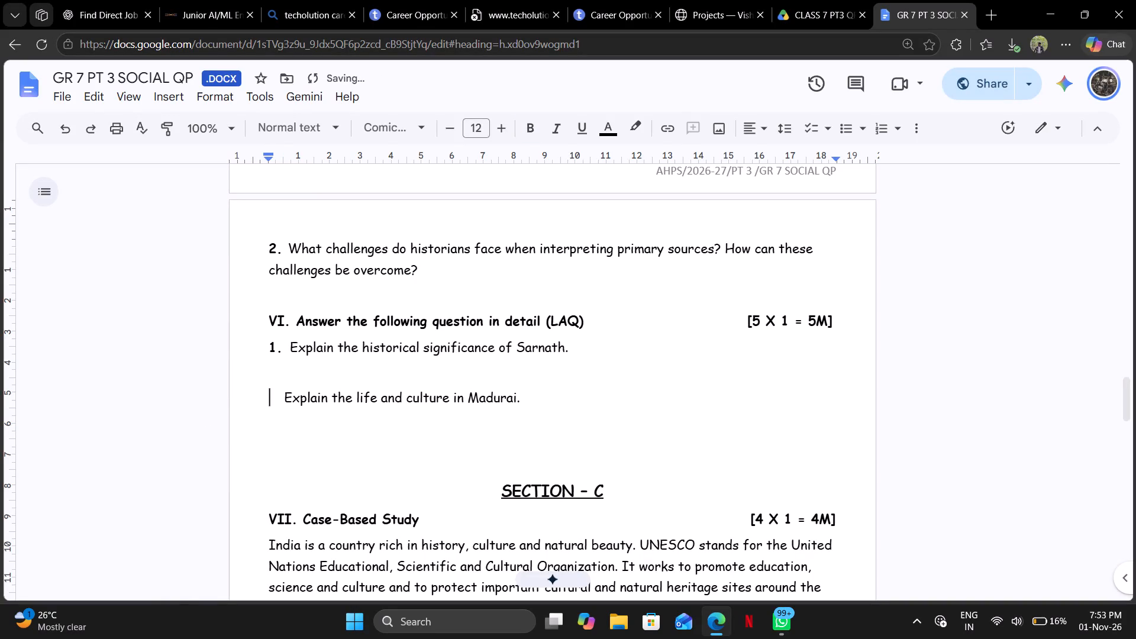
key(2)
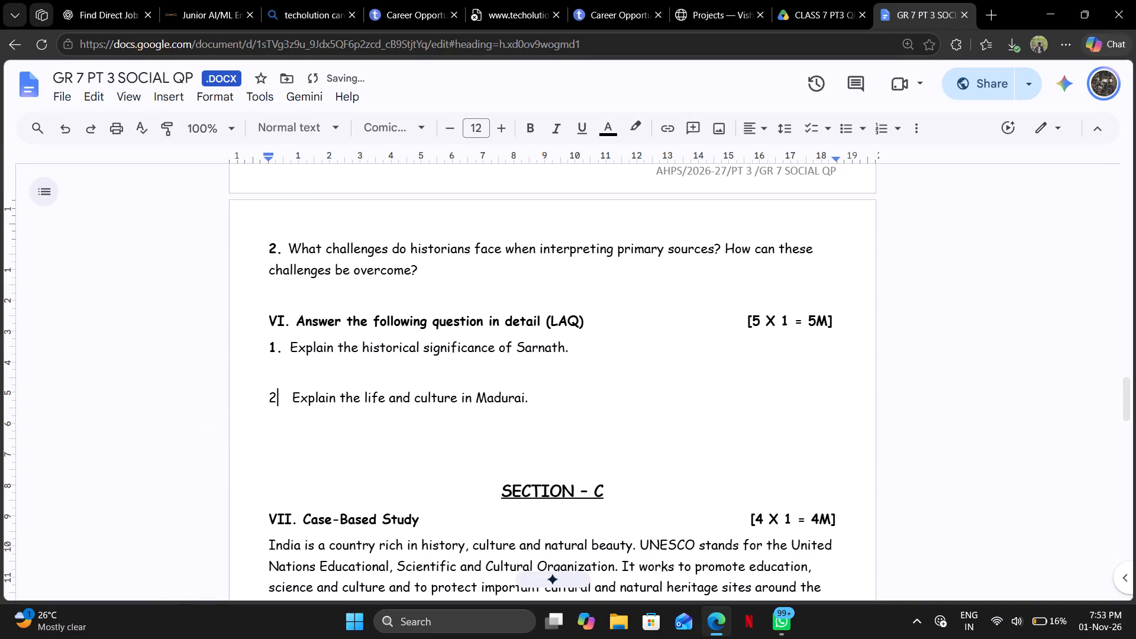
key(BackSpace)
Remove the gap above the Madurai question and place it directly below the Sarnath question, numbered "2." with tidied spacing.
key(BackSpace)
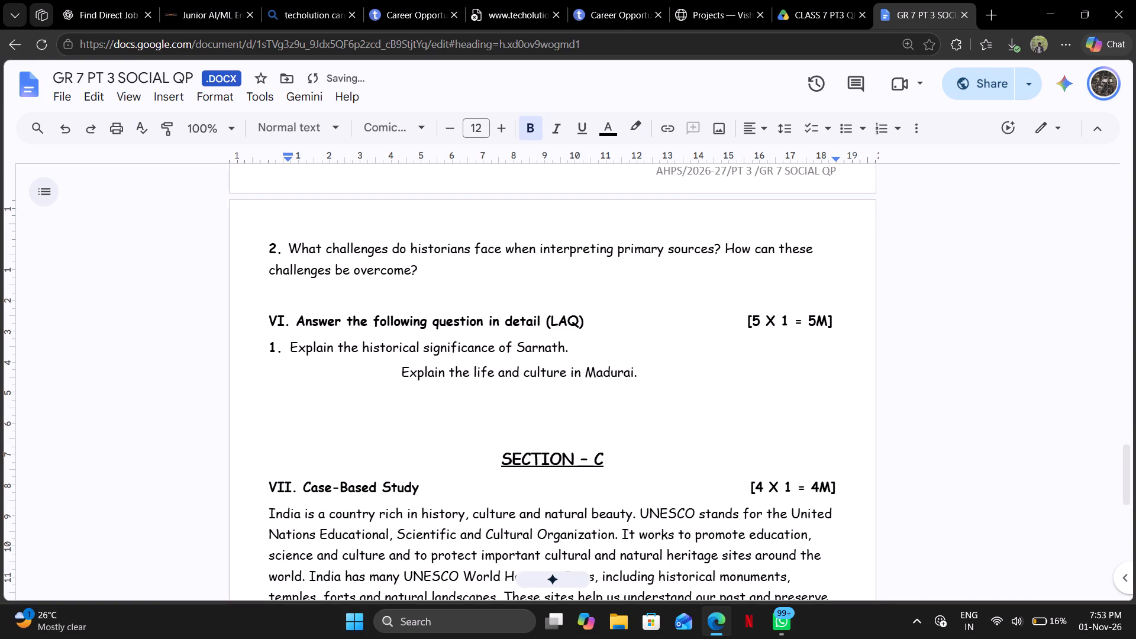
key(BackSpace)
key(BackSpace)
key(BackSpace)
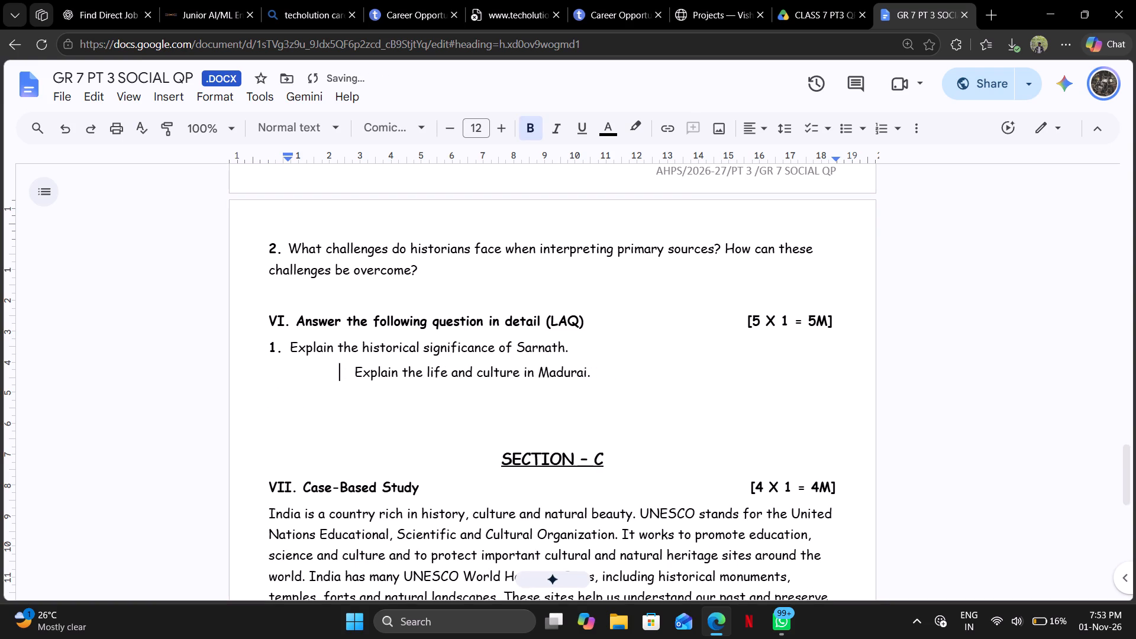
key(BackSpace)
key(BackSpace)
key(BackSpace)
key(BackSpace)
key(BackSpace)
key(BackSpace)
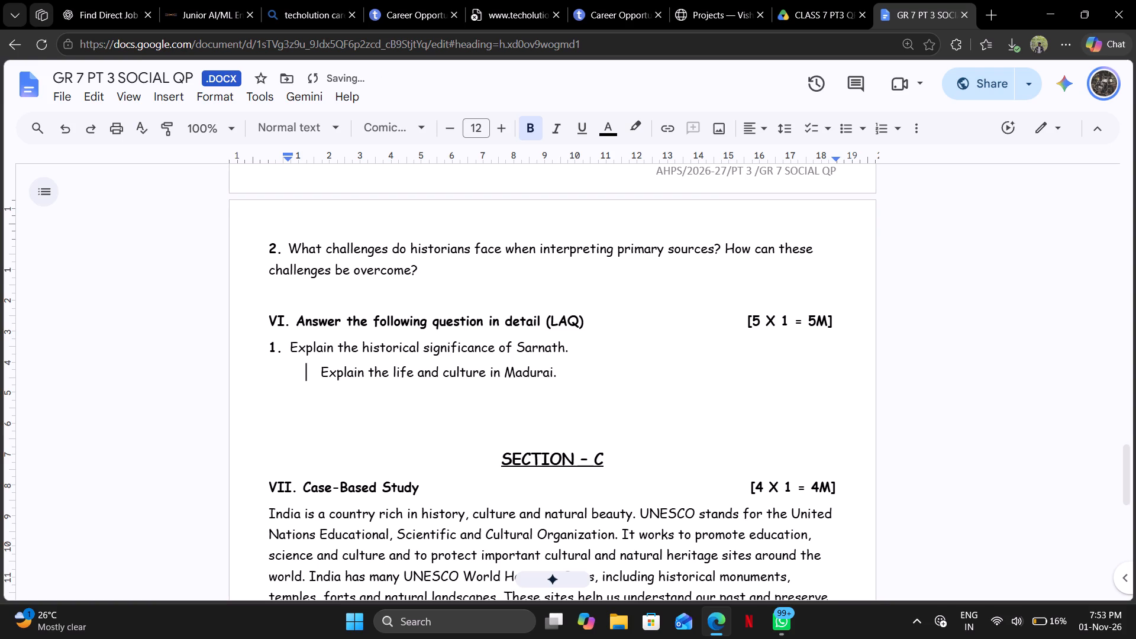
key(BackSpace)
key(BackSpace)
key(BackSpace)
key(BackSpace)
key(BackSpace)
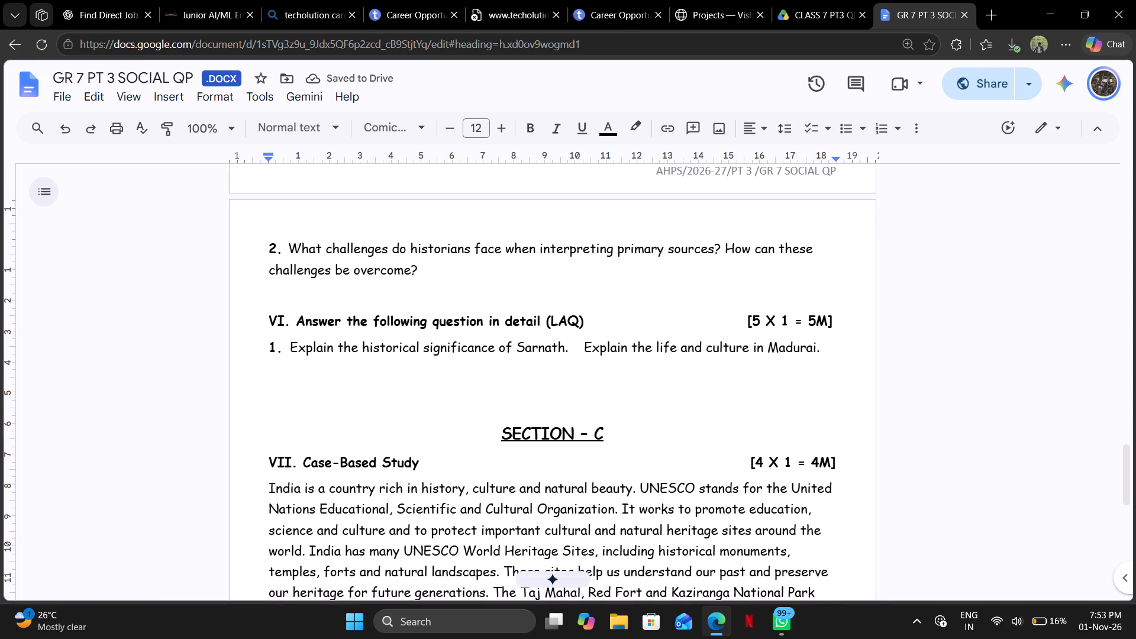
key(Return)
key(2)
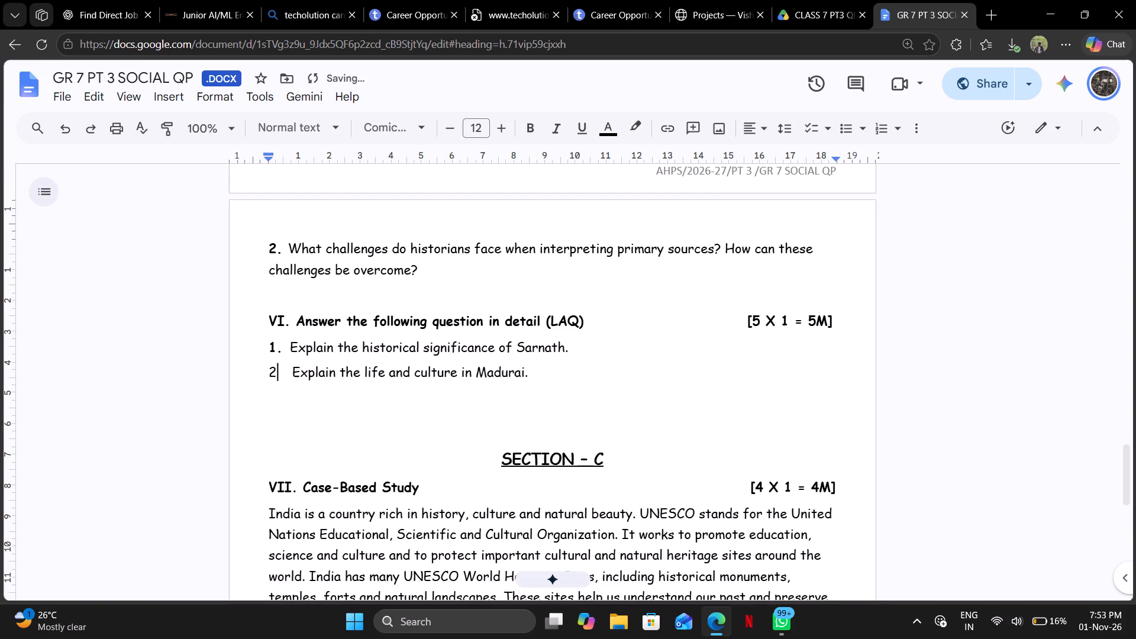
key(period)
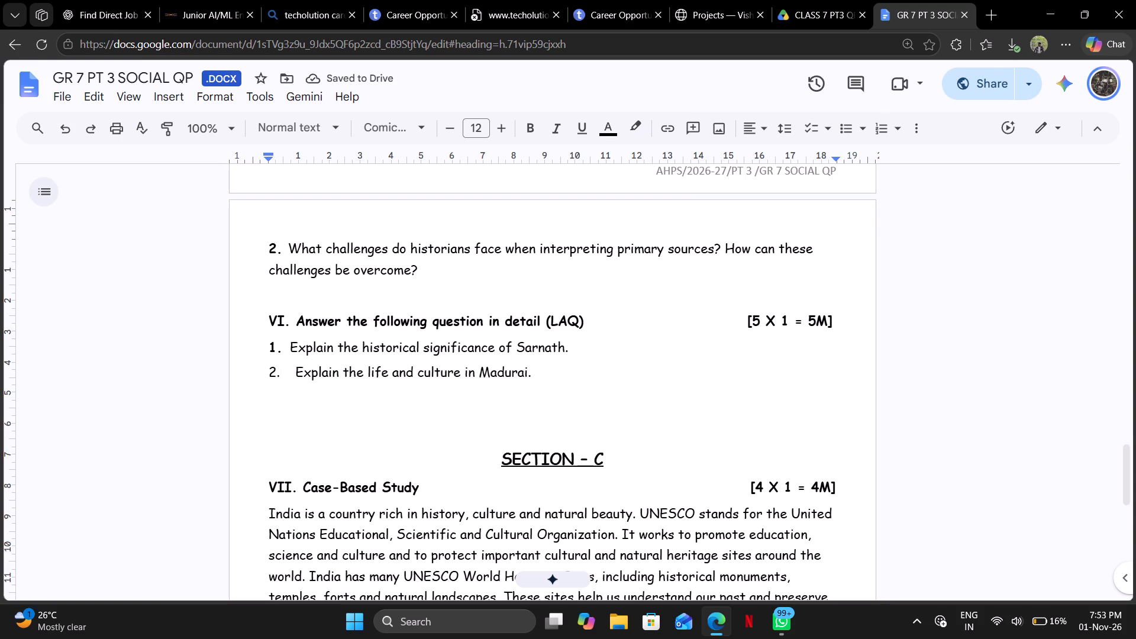
click(292, 372)
key(BackSpace)
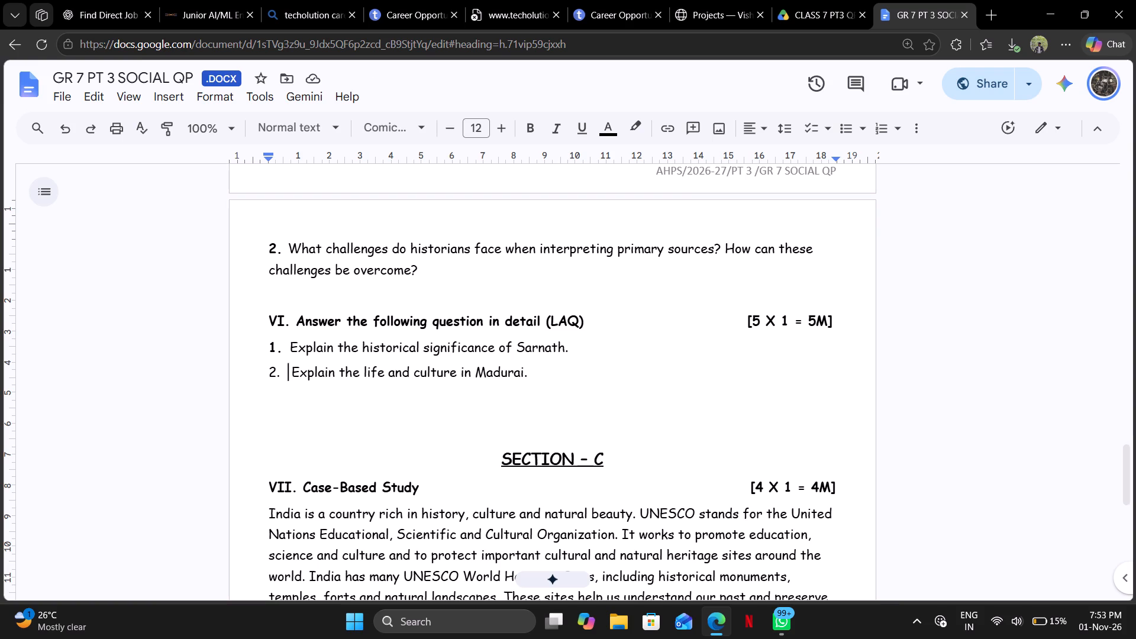
Change the multiplier in the marks bracket beside "Answer the following question in detail (LAQ)" so it reads 5 X 2.
click(789, 319)
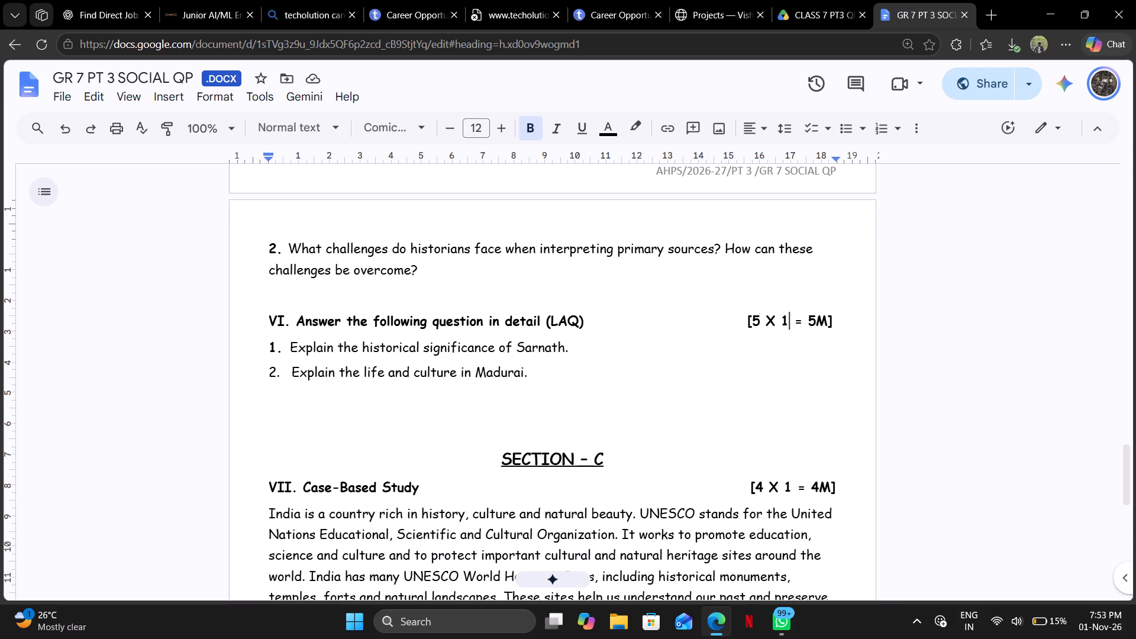
key(BackSpace)
key(2)
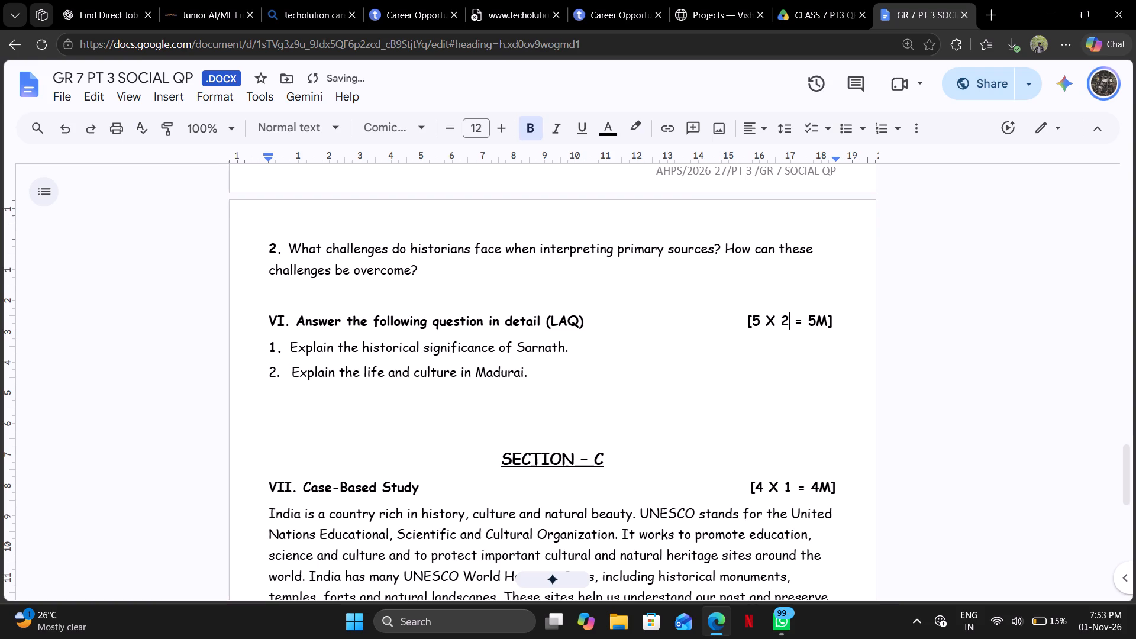
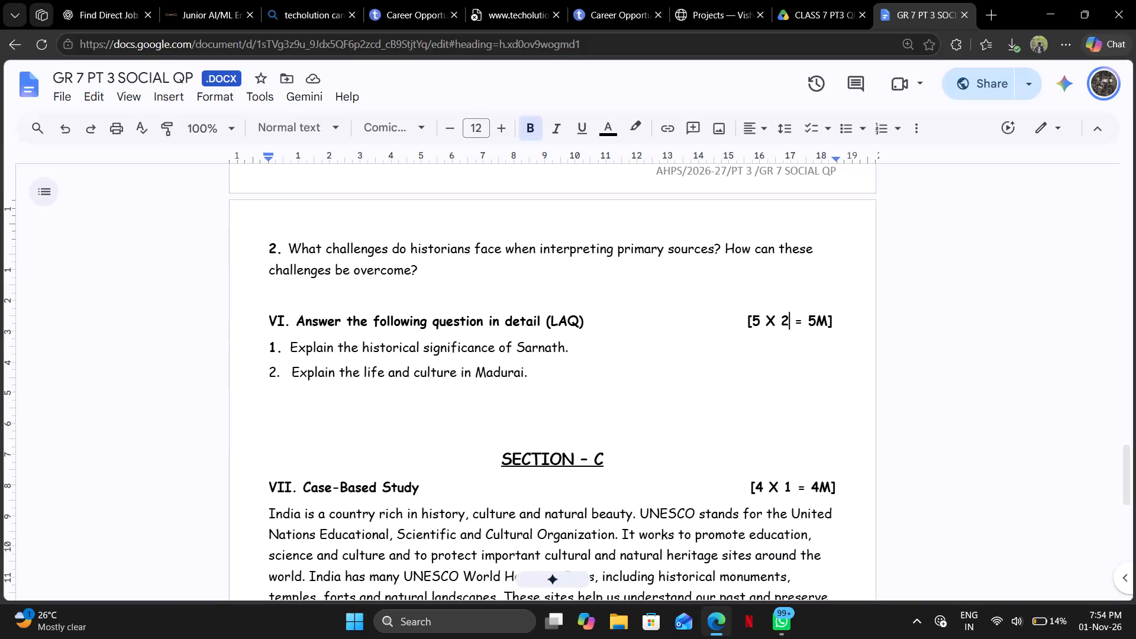
Remove the "2." numbering from the Madurai question and indent its text to line up with the Sarnath question.
click(279, 370)
key(BackSpace)
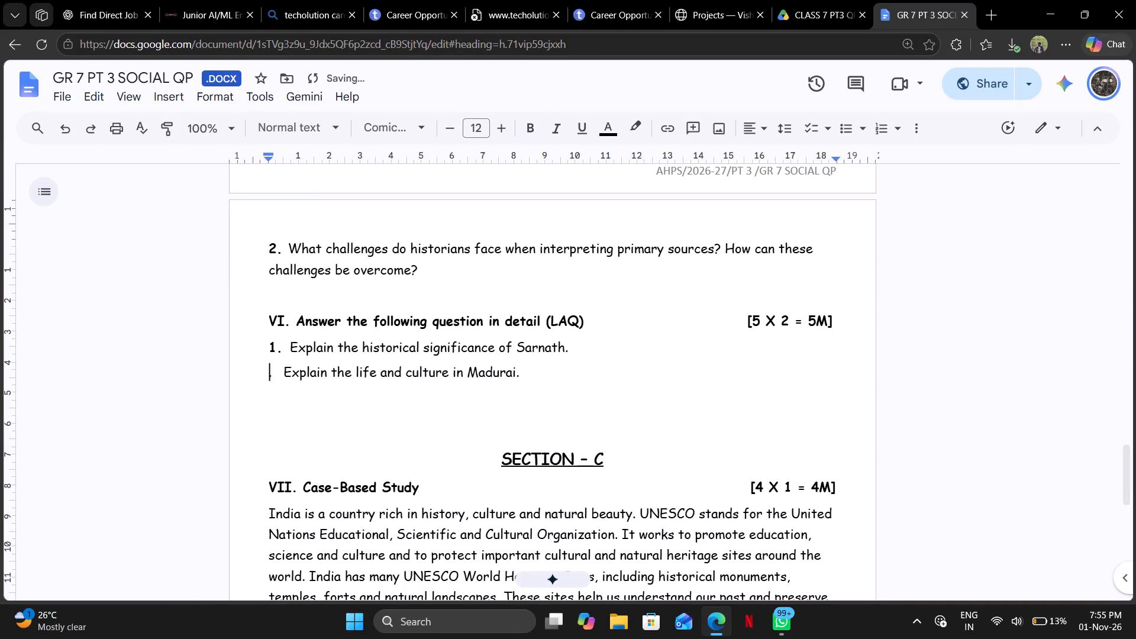
click(271, 374)
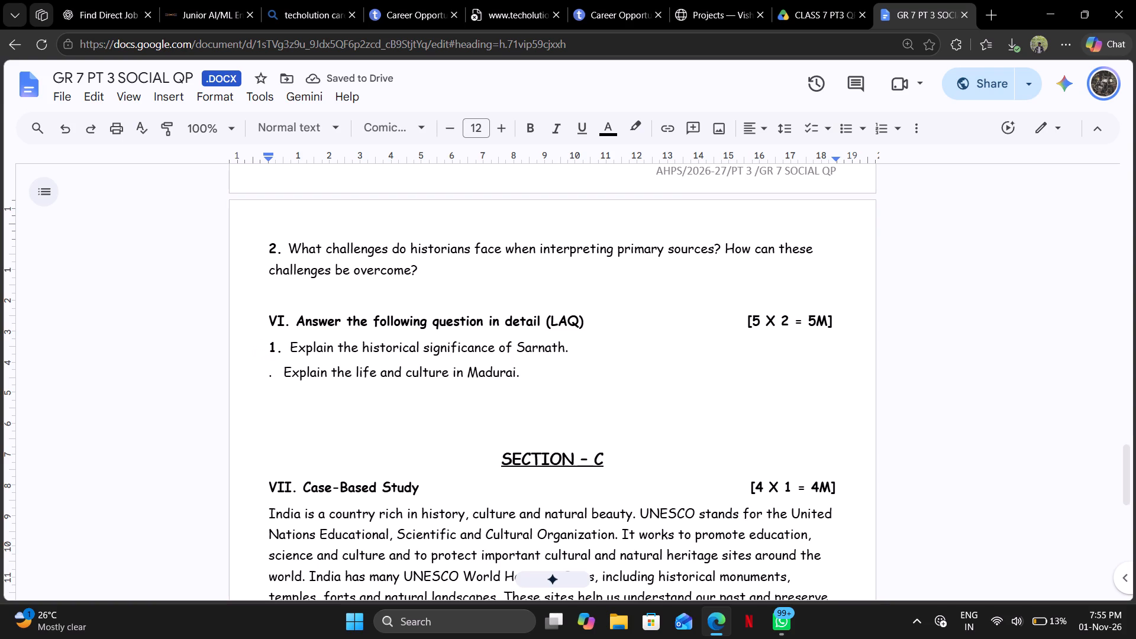
key(BackSpace)
key(space)
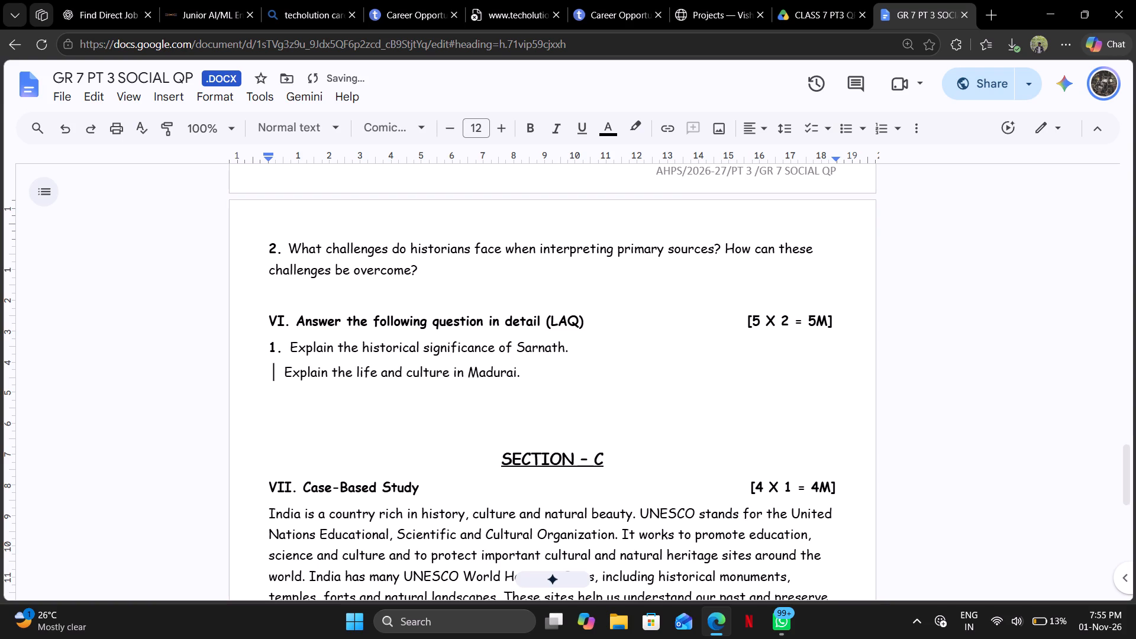
key(space)
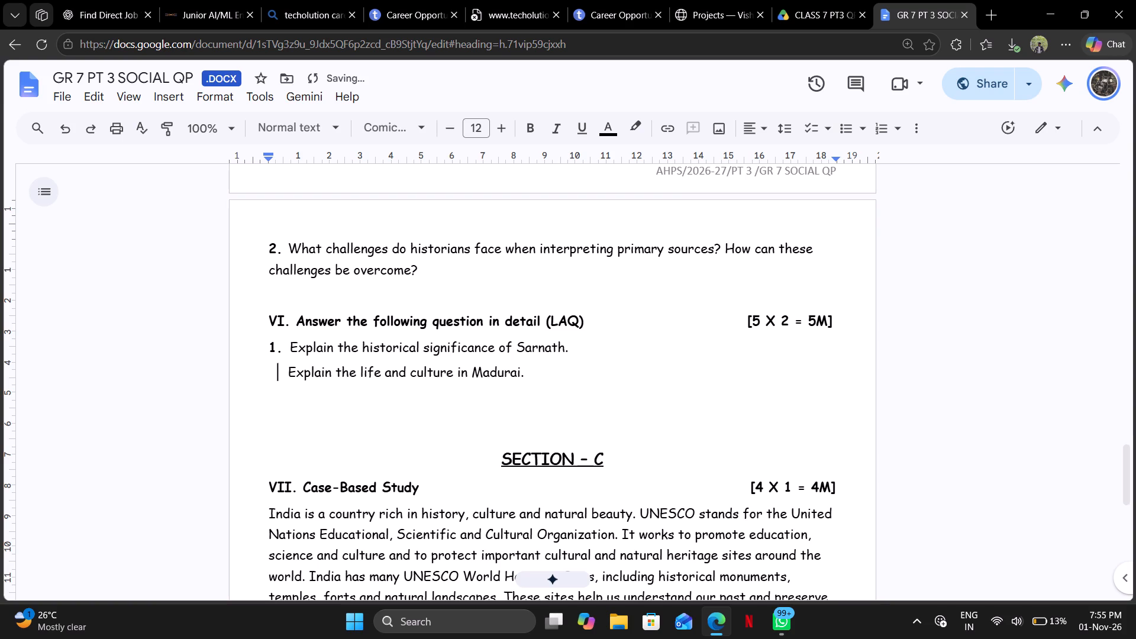
Add a new line between the Sarnath and Madurai questions containing "0r", indented with spaces well in from the margin.
click(575, 344)
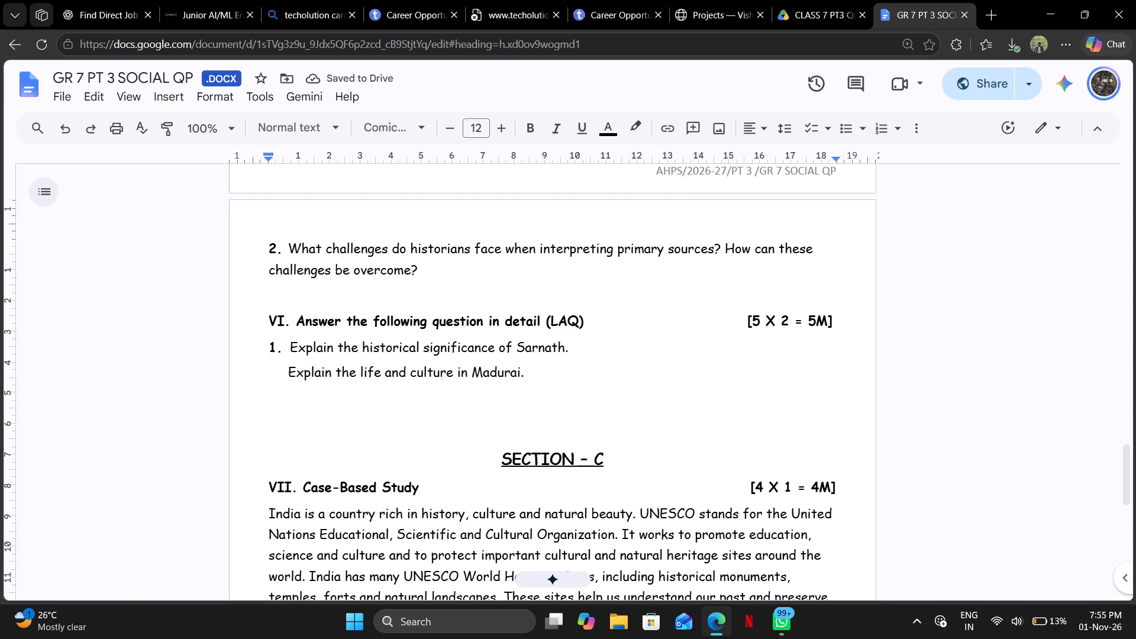
key(Return)
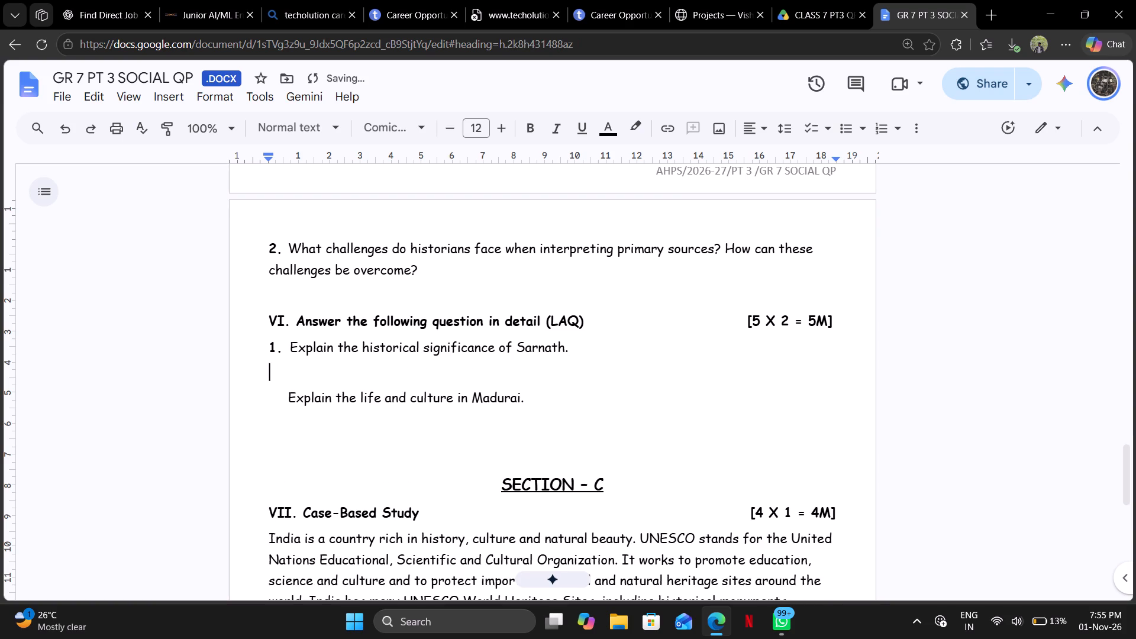
drag(575, 344, 607, 356)
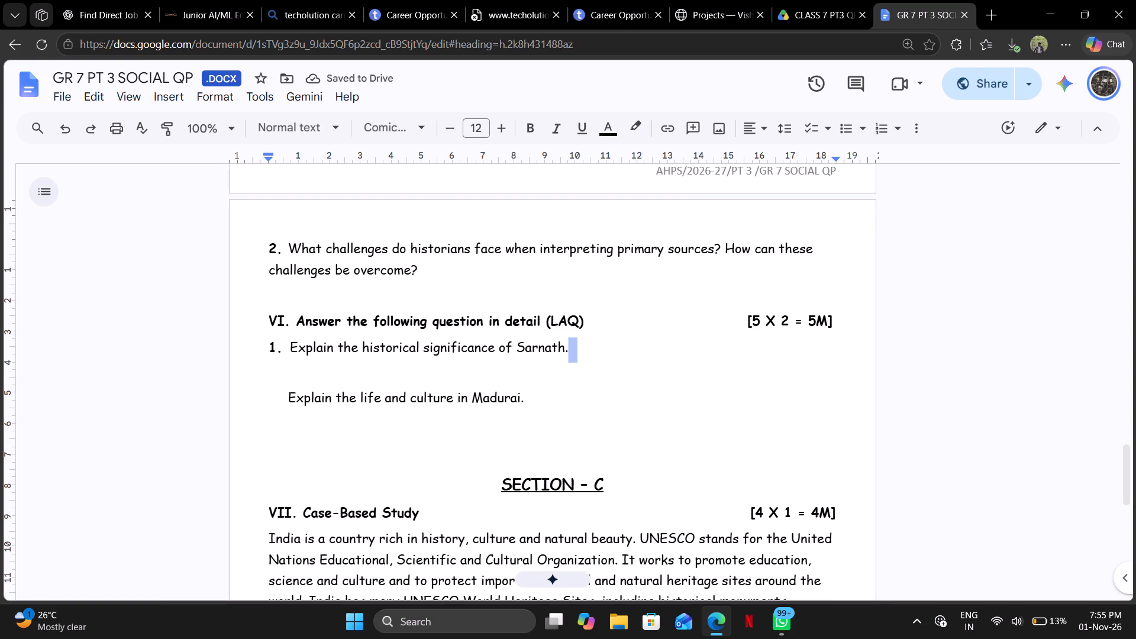
drag(607, 356, 507, 372)
click(509, 372)
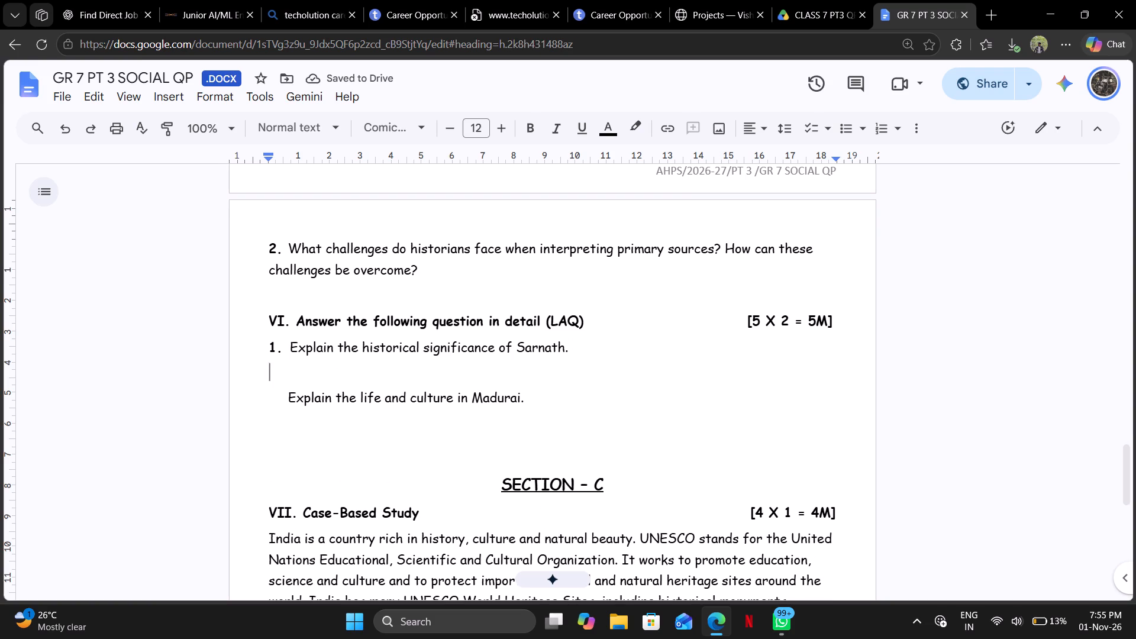
key(space)
key(space)
key(space)
key(space)
key(space)
key(space)
key(space)
key(space)
key(space)
key(space)
key(space)
key(space)
key(space)
key(space)
key(space)
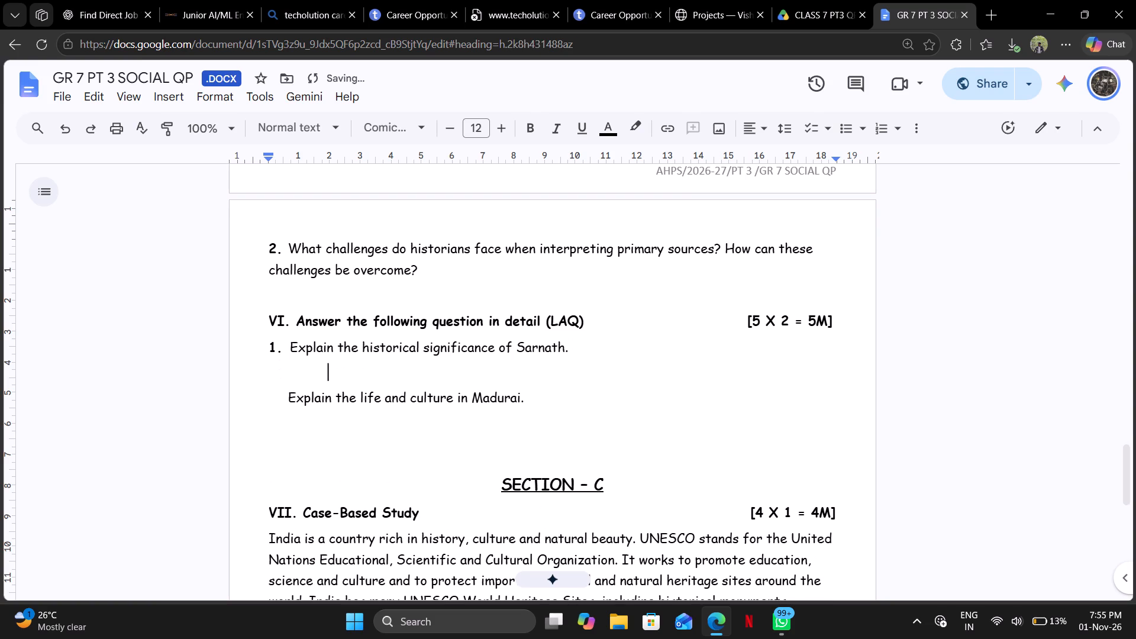
key(space)
key(space)
key(space)
key(space)
key(space)
key(space)
key(space)
key(space)
key(space)
key(space)
key(space)
text(0r)
Start a new question line numbered 2 directly below the Madurai question in section VI.
click(526, 398)
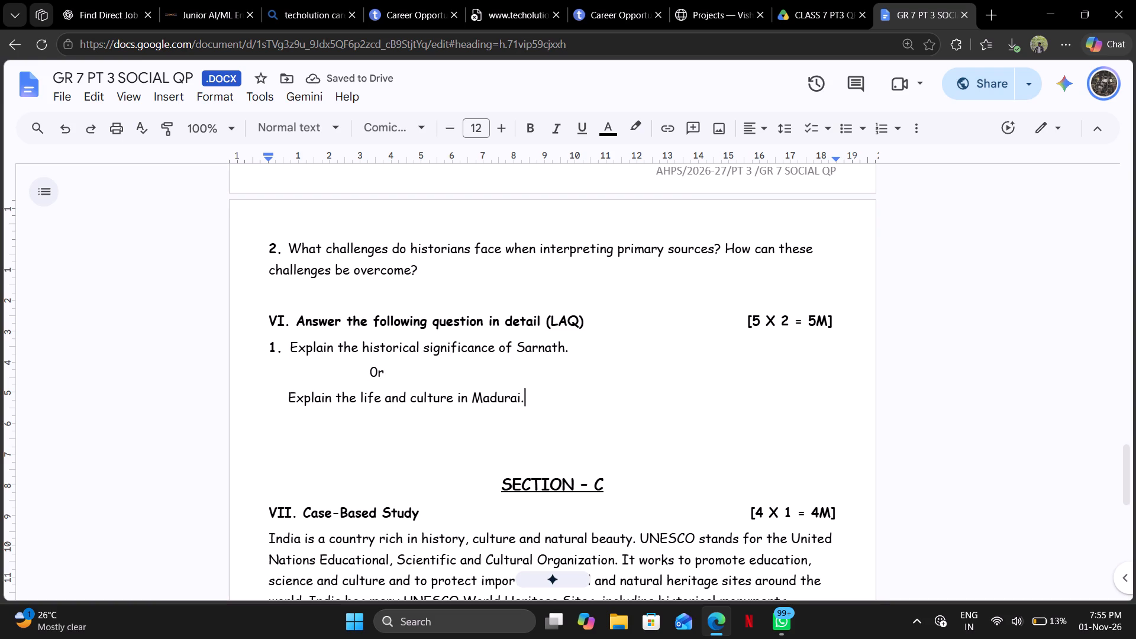
key(Return)
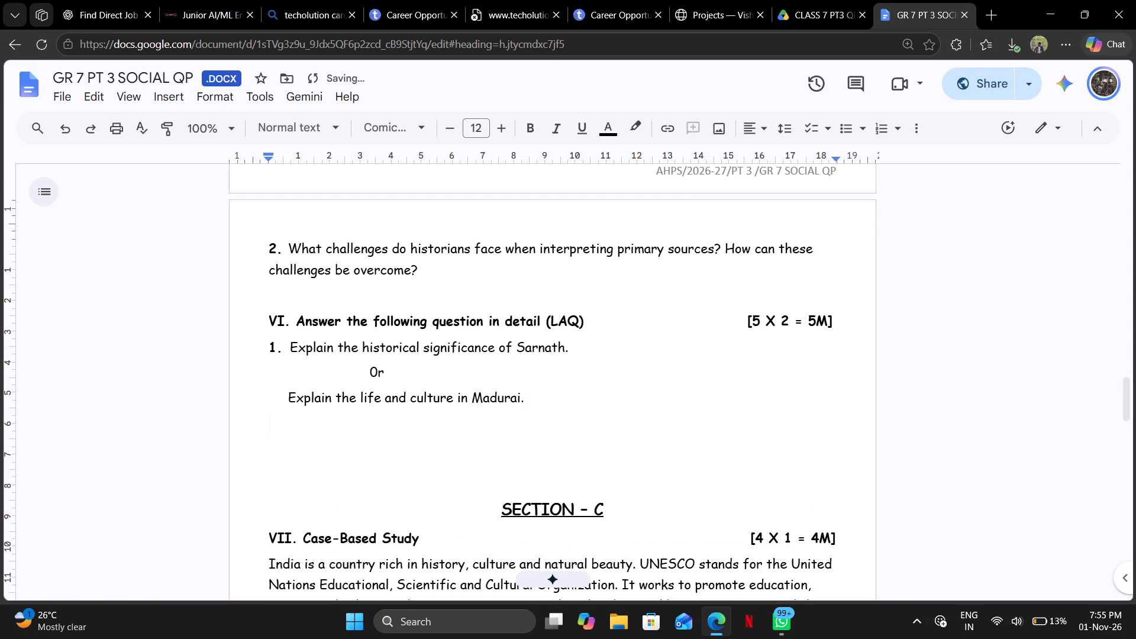
key(2)
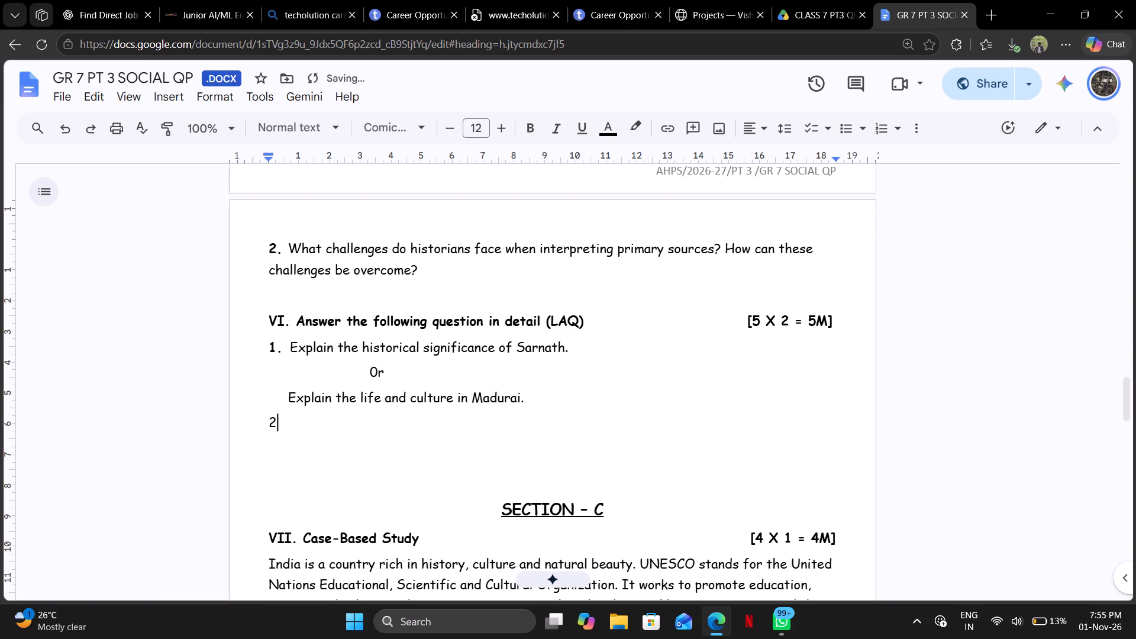
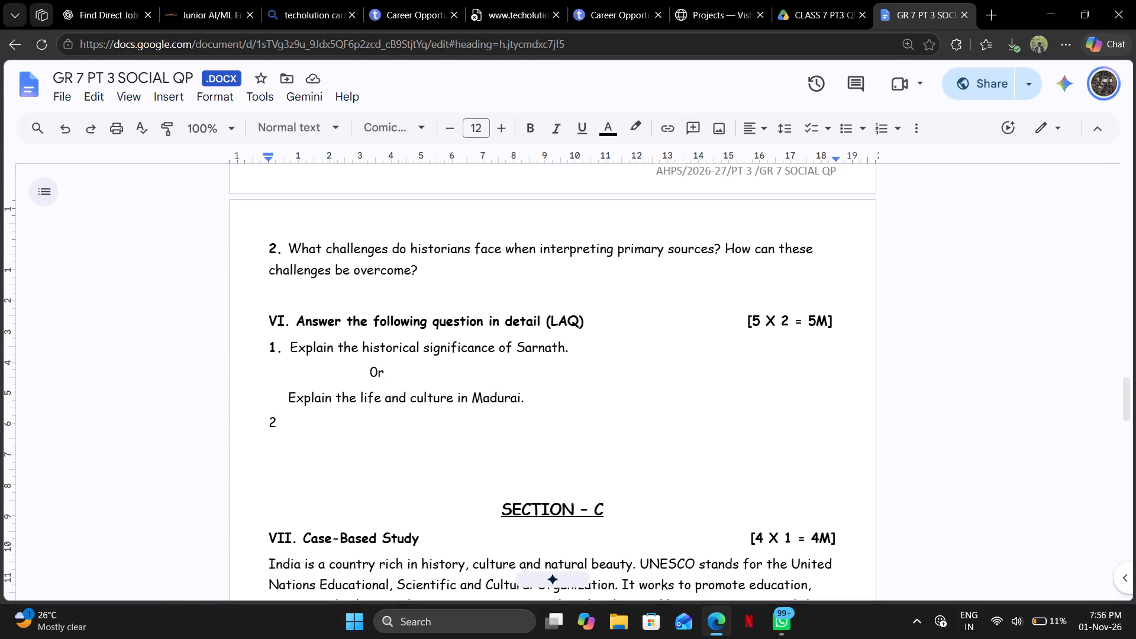
Delete the question about the economic impact of the Pandharpur Wari festival below OR in section V, keeping its empty line.
scroll(404, 364, down, 3)
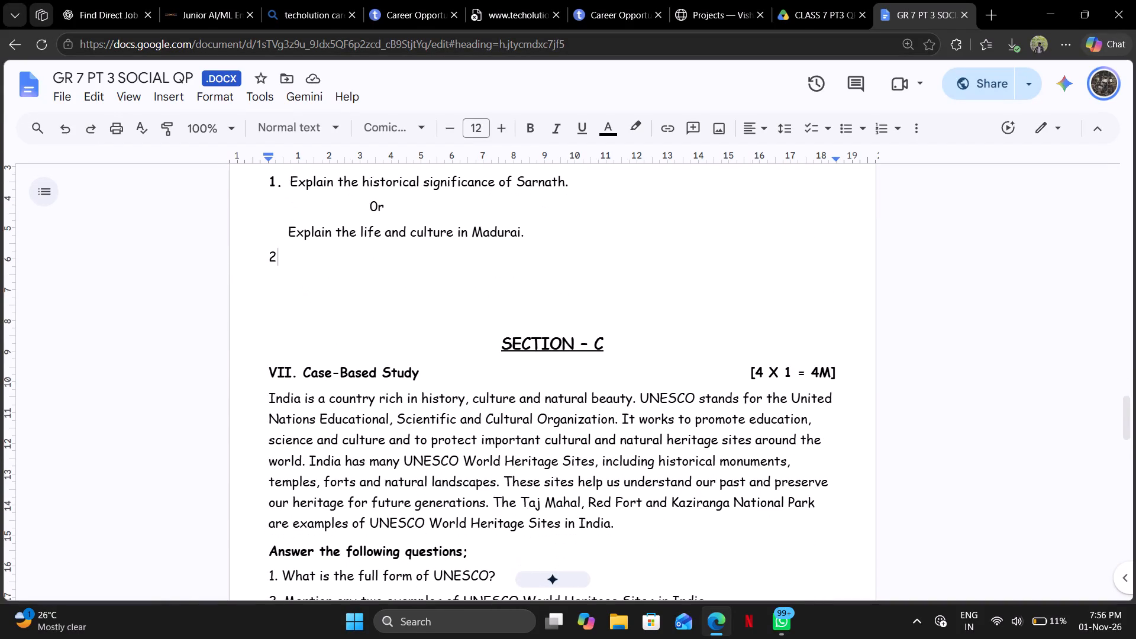
scroll(404, 364, up, 6)
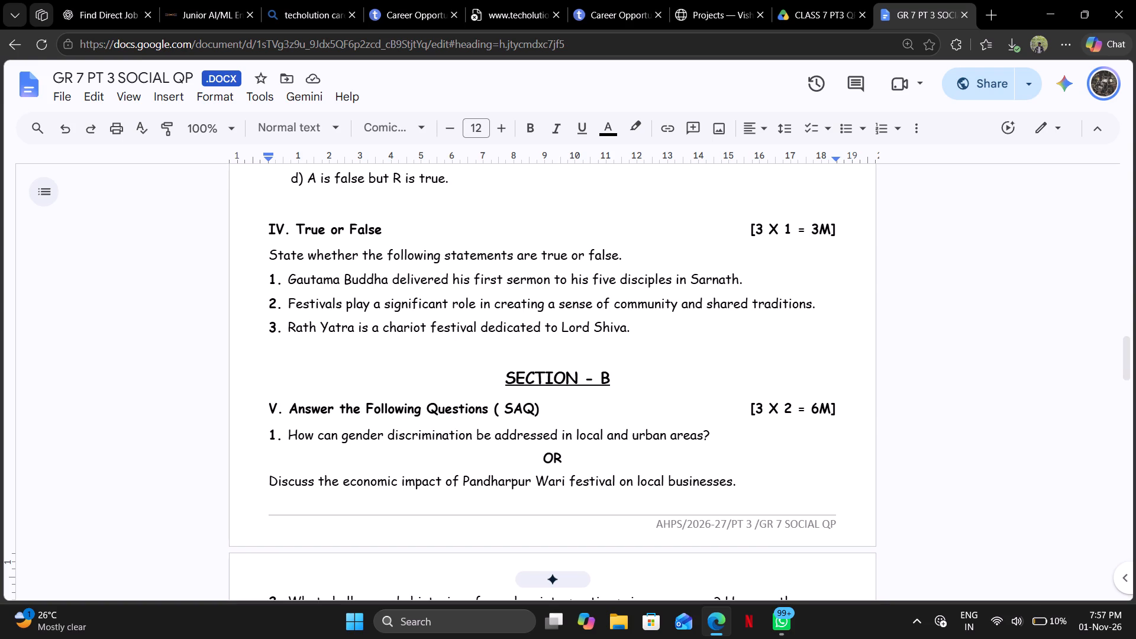
click(746, 482)
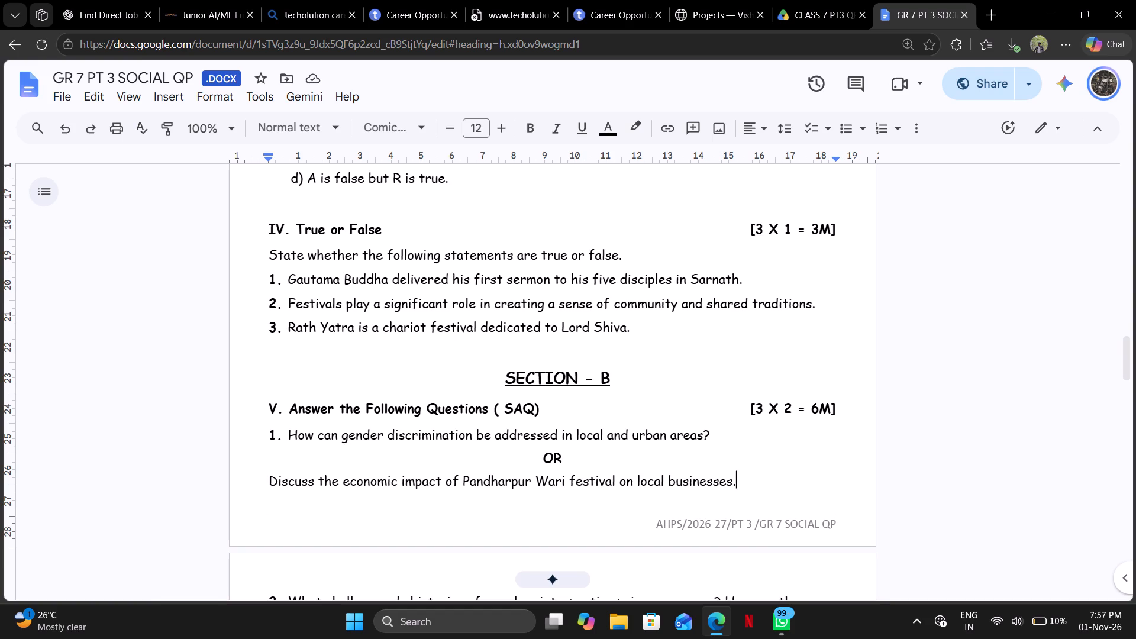
key(BackSpace)
key(BackSpace)
key(BackSpace)
key(BackSpace)
key(BackSpace)
key(BackSpace)
key(BackSpace)
key(BackSpace)
key(BackSpace)
key(BackSpace)
key(BackSpace)
key(BackSpace)
key(BackSpace)
key(BackSpace)
key(BackSpace)
key(BackSpace)
key(BackSpace)
key(BackSpace)
key(BackSpace)
key(BackSpace)
key(BackSpace)
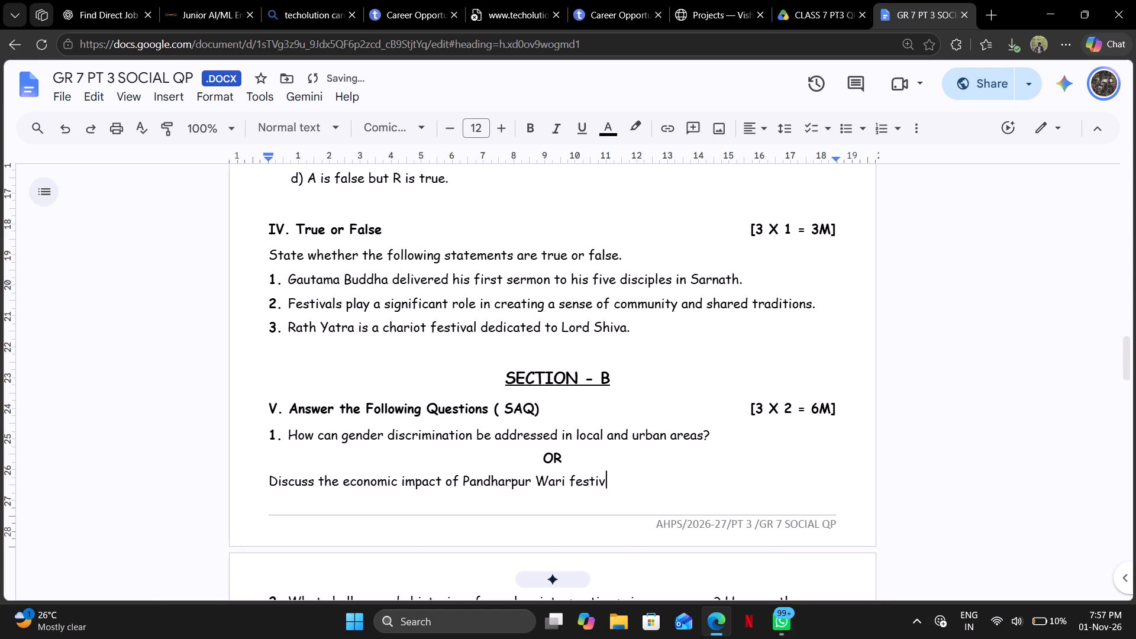
key(BackSpace)
key(BackSpace)
key(BackSpace)
key(BackSpace)
key(BackSpace)
key(BackSpace)
key(BackSpace)
key(BackSpace)
key(BackSpace)
key(BackSpace)
key(BackSpace)
key(BackSpace)
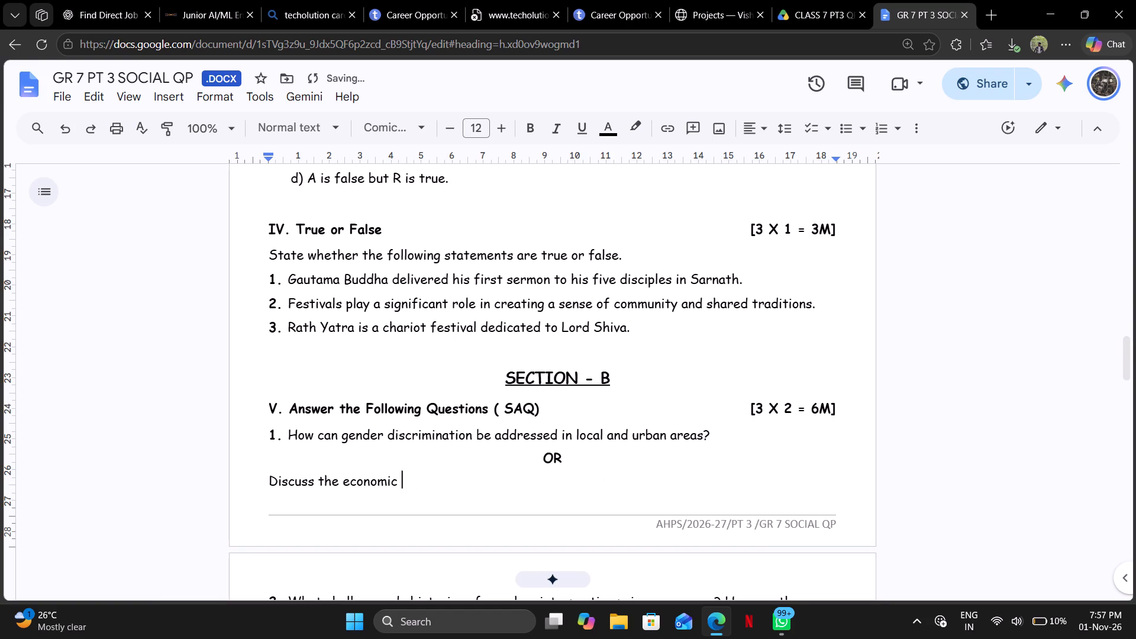
key(BackSpace)
key(BackSpace)
key(BackSpace)
key(BackSpace)
key(BackSpace)
key(BackSpace)
key(BackSpace)
key(BackSpace)
key(BackSpace)
key(BackSpace)
key(BackSpace)
key(BackSpace)
key(BackSpace)
key(BackSpace)
key(BackSpace)
key(BackSpace)
key(BackSpace)
key(BackSpace)
key(BackSpace)
key(BackSpace)
key(BackSpace)
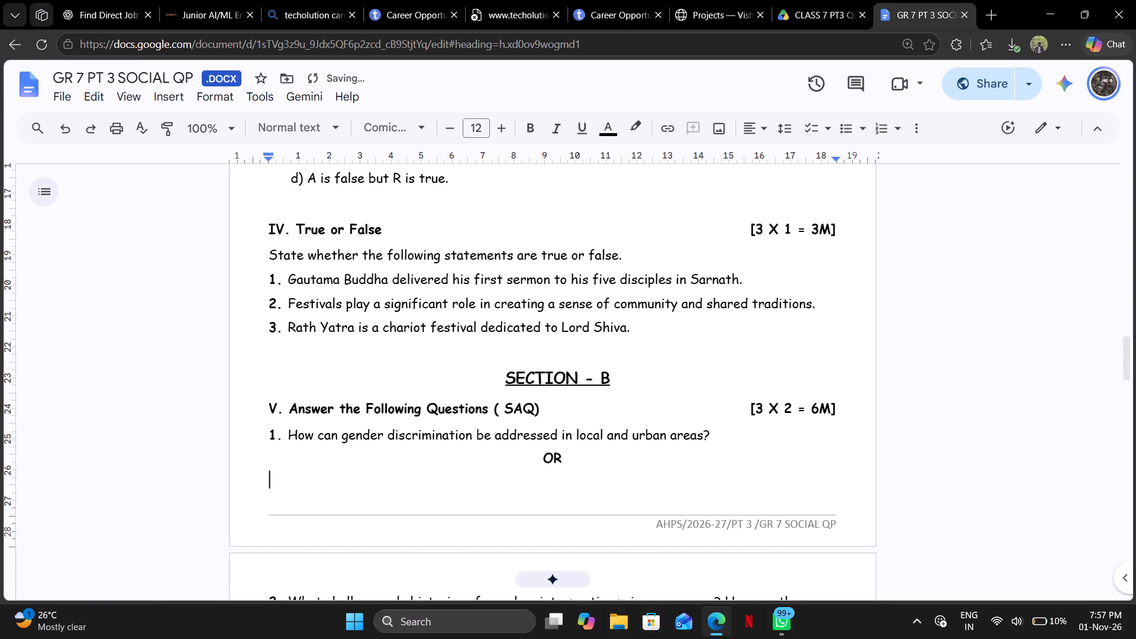
Enter "Why are Regional festivals important." as the alternative to section V question 1, indented with spaces to line up with that question's text.
key(space)
key(space)
key(space)
key(space)
key(space)
key(w)
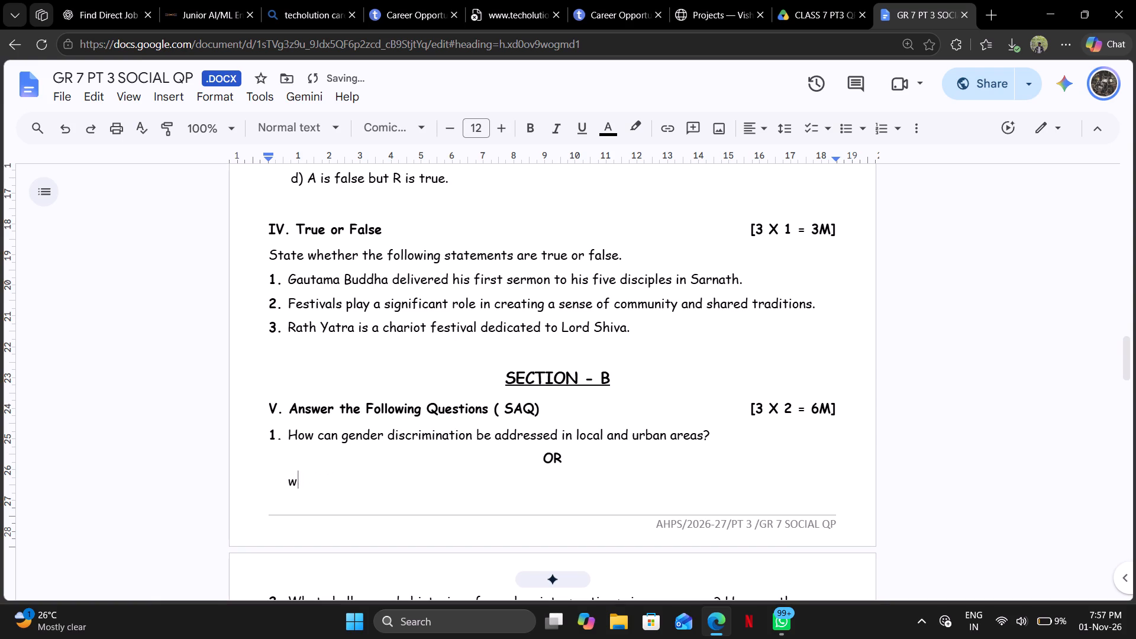
key(BackSpace)
key(w)
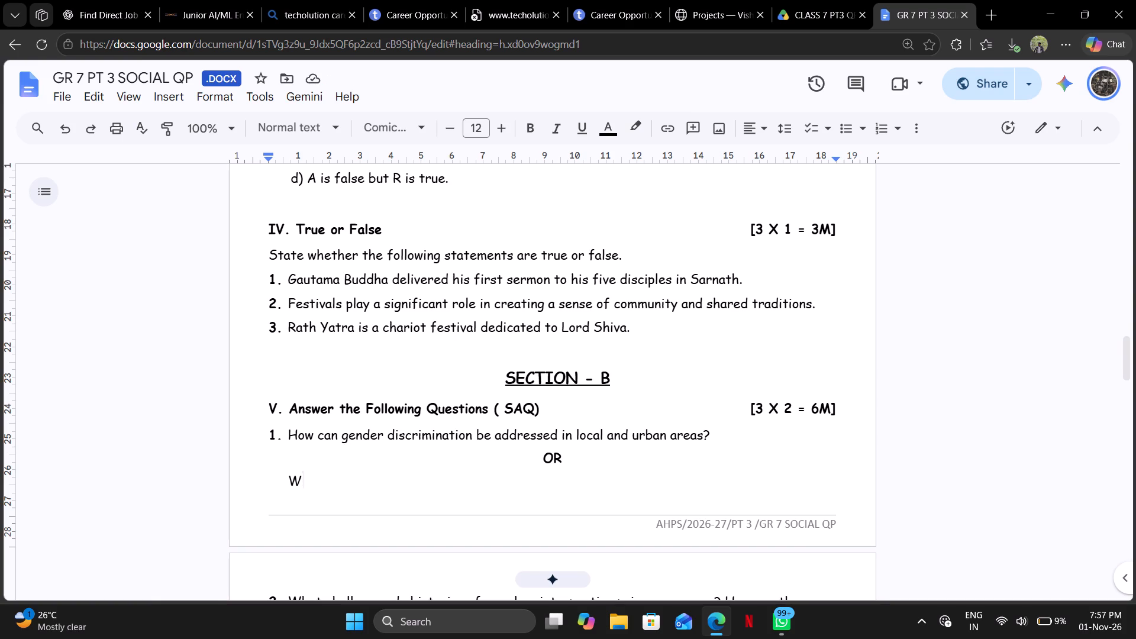
key(h)
key(y)
key(space)
text(are)
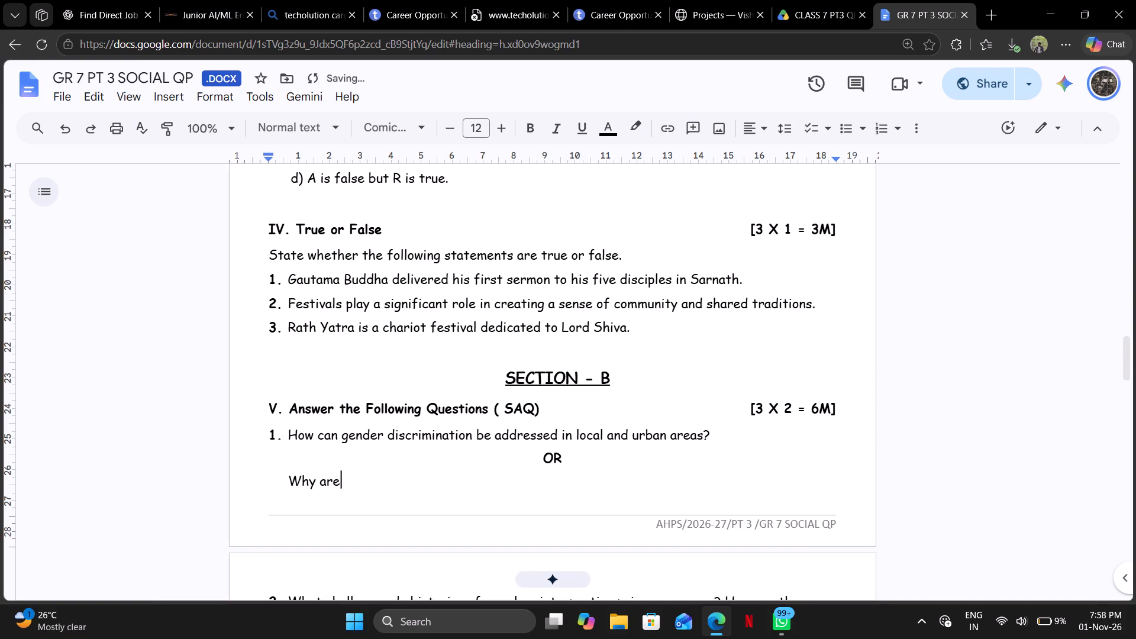
key(space)
key(r)
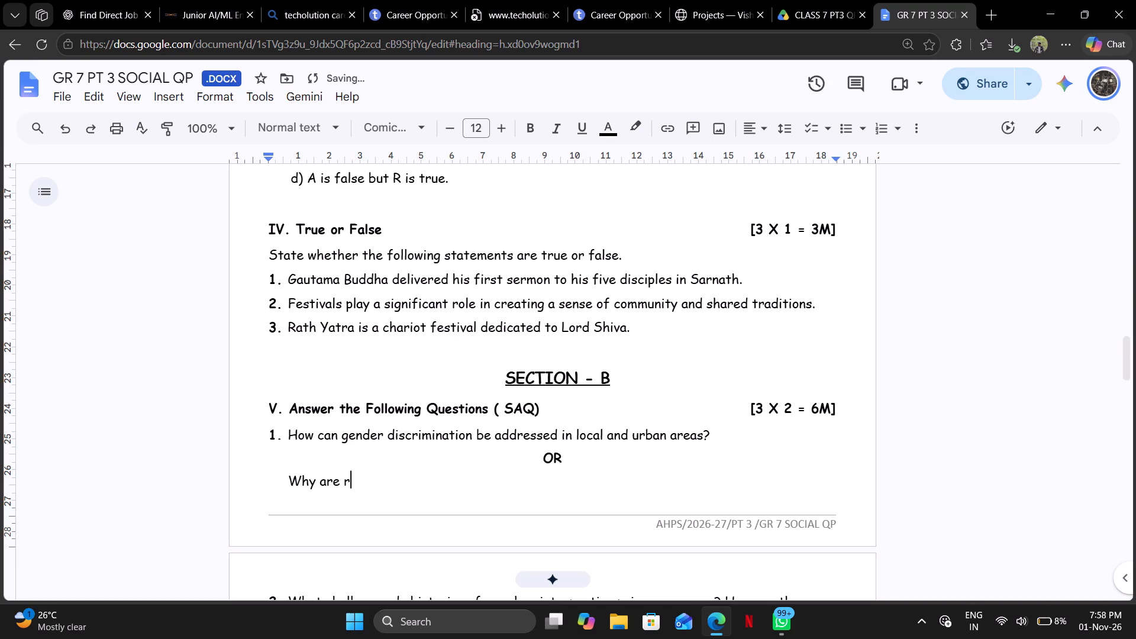
key(BackSpace)
key(space)
key(r)
text(egional fest)
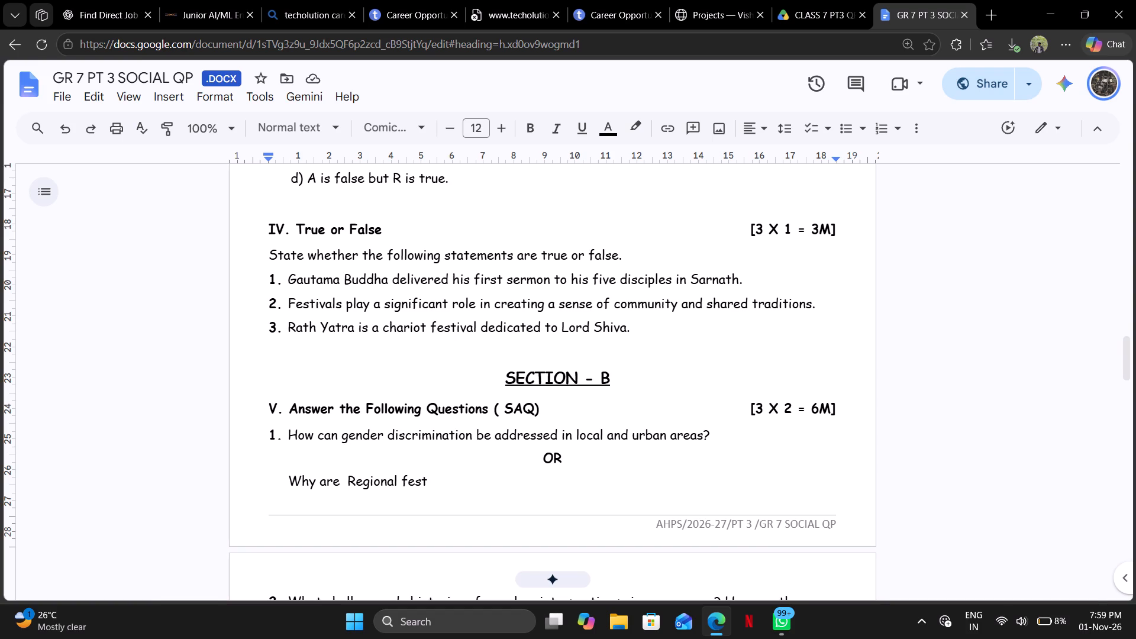
text(val)
key(space)
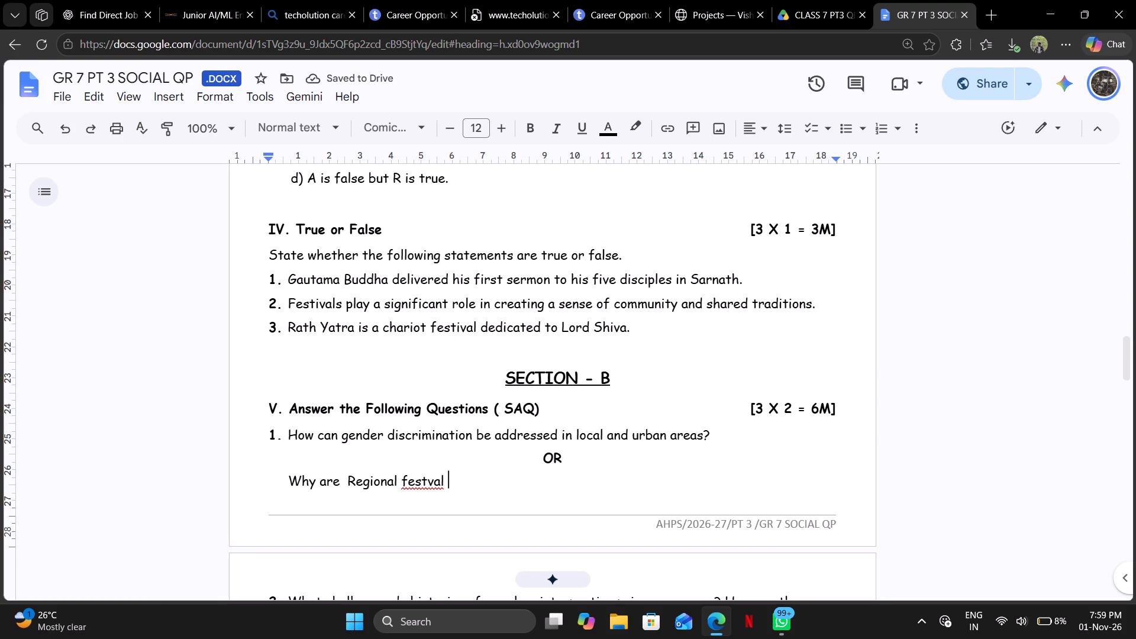
key(BackSpace)
key(BackSpace)
key(BackSpace)
key(BackSpace)
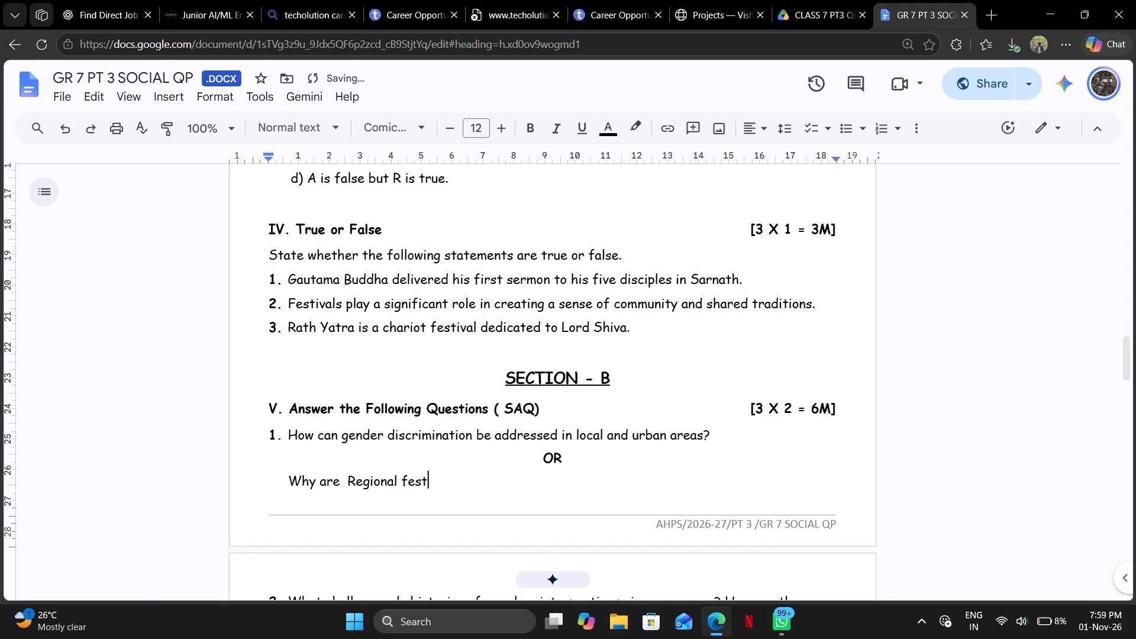
key(i)
text(vals)
key(space)
text(important)
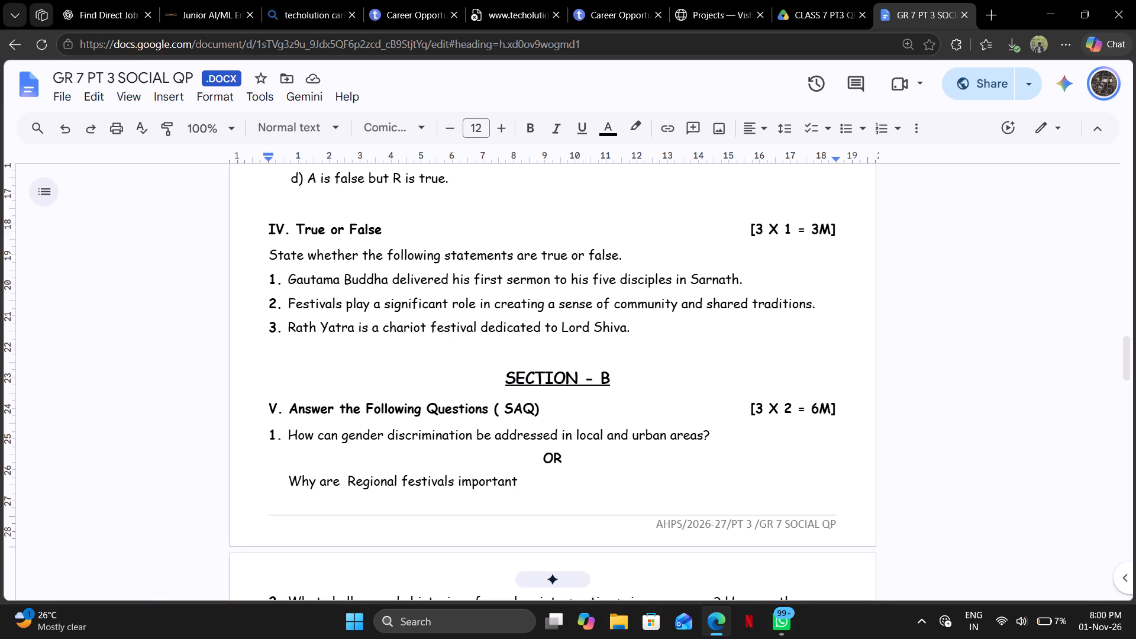
key(period)
key(space)
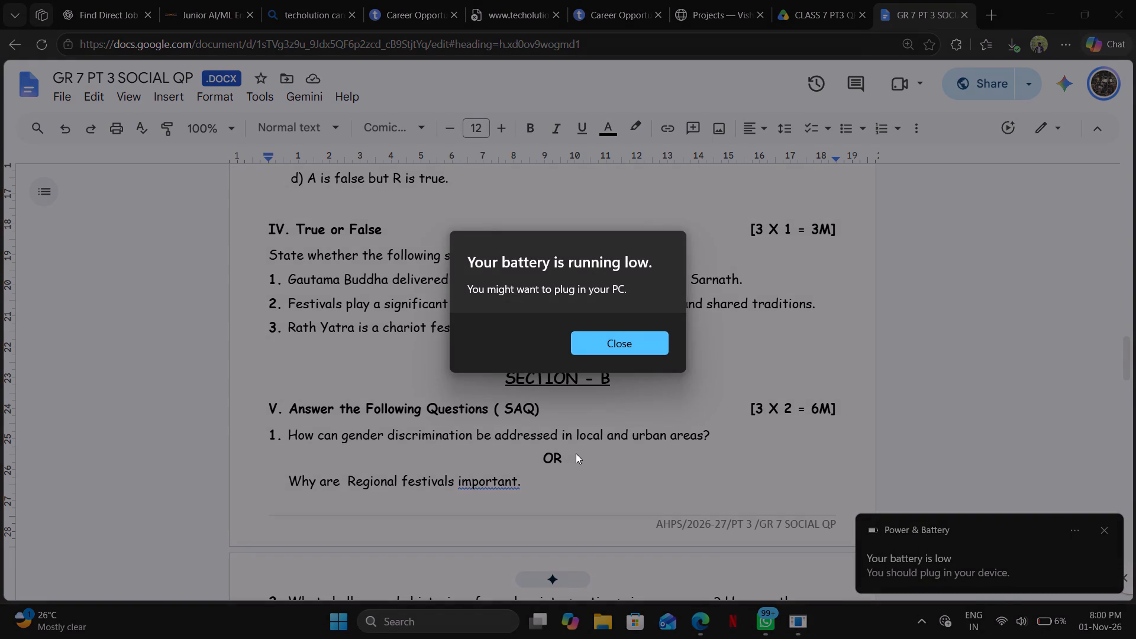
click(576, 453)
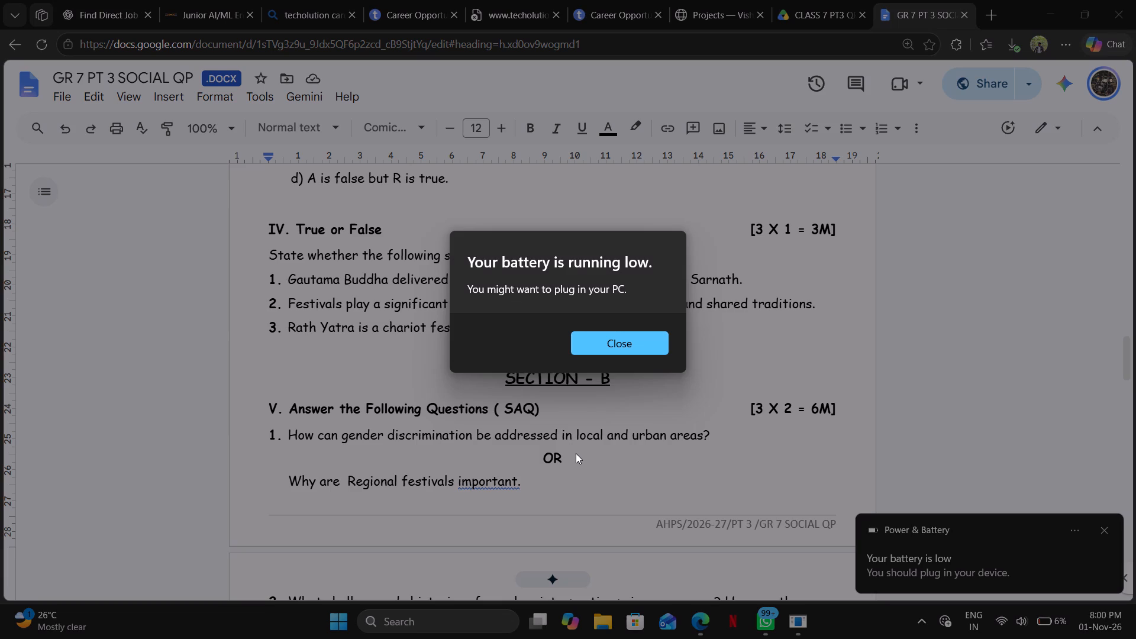